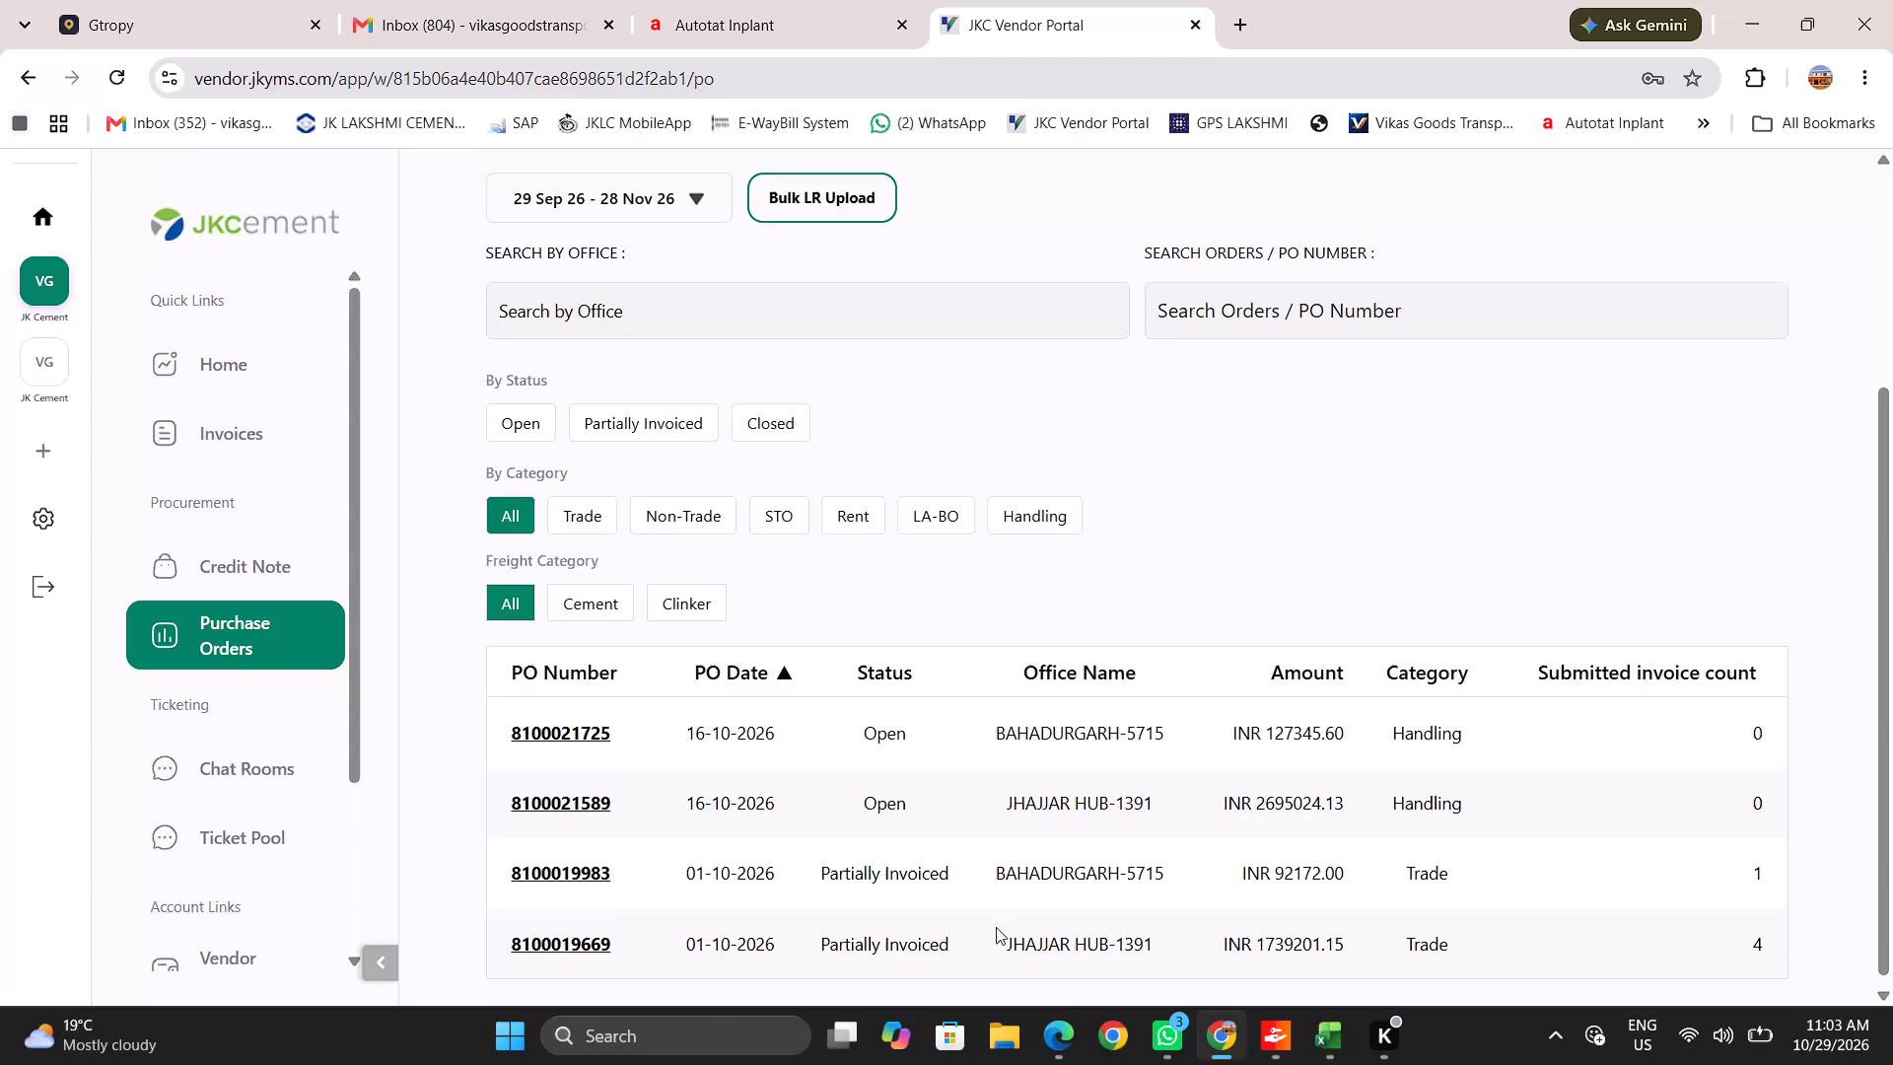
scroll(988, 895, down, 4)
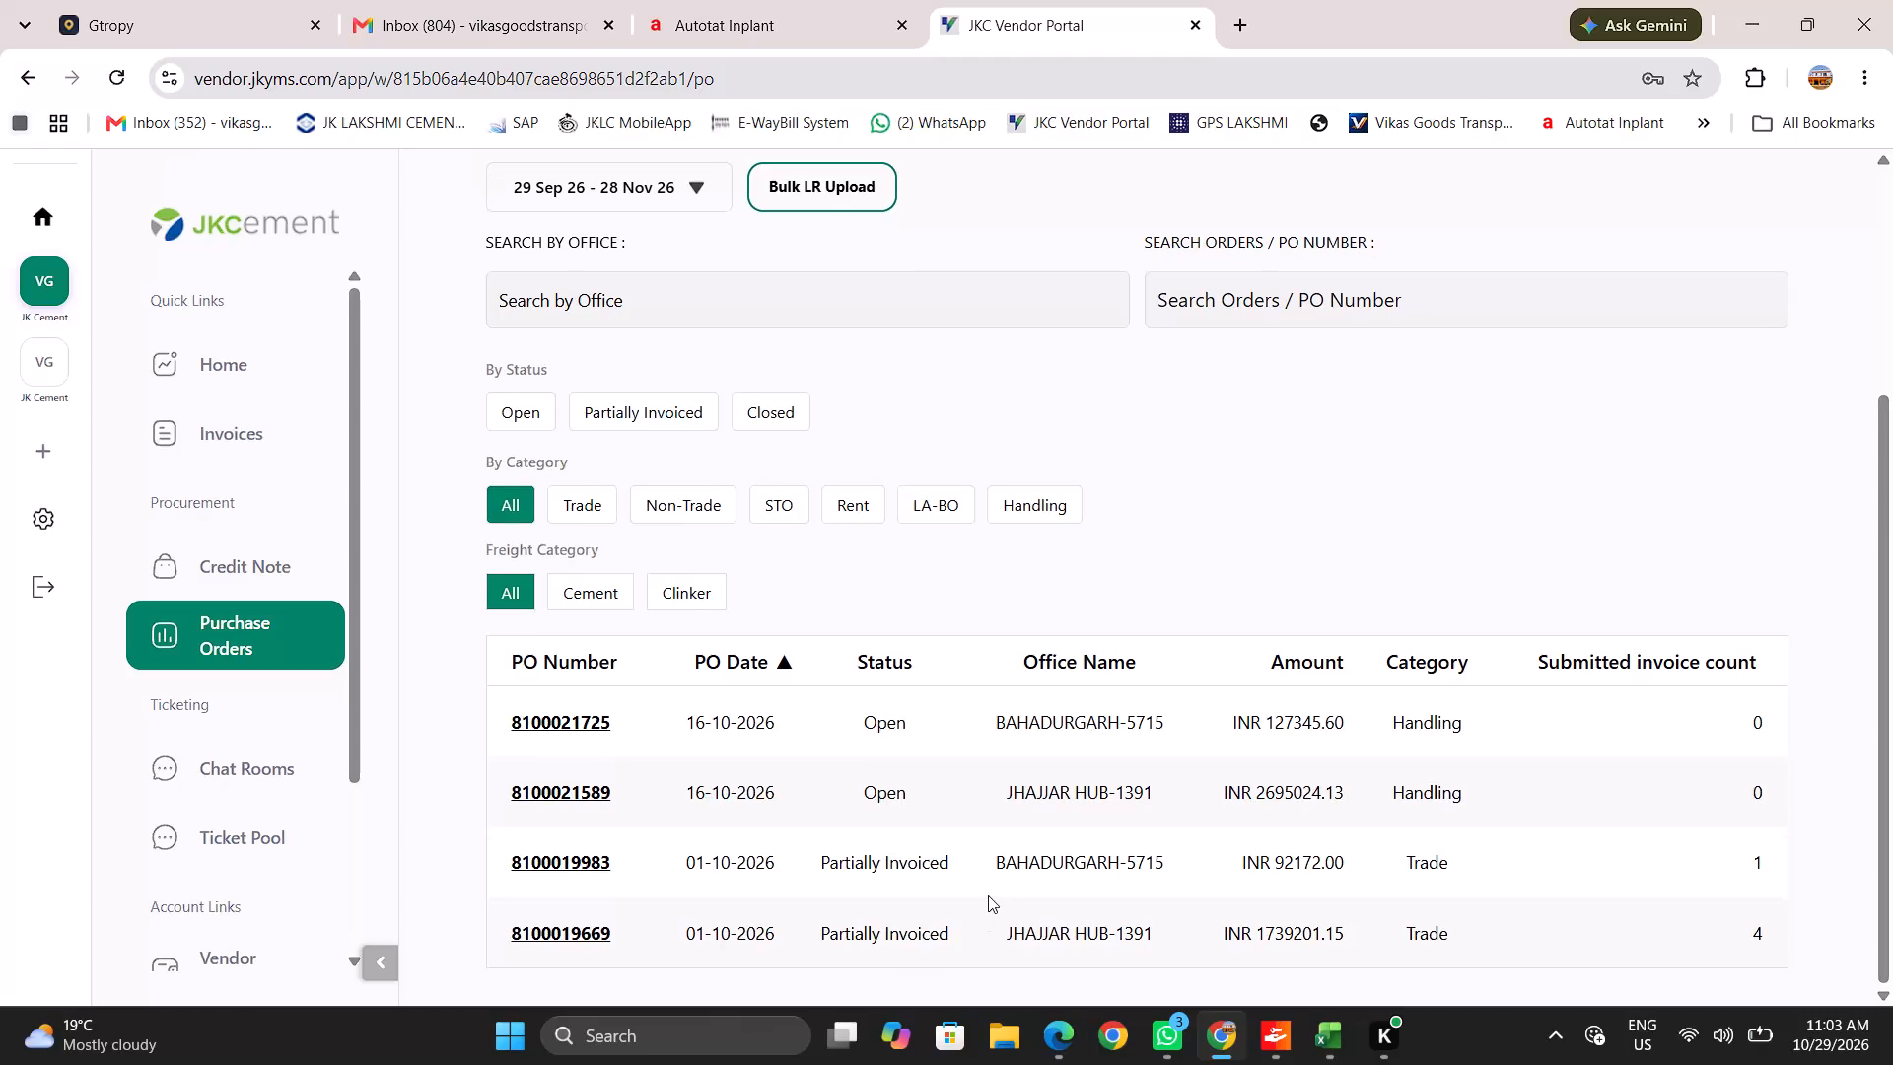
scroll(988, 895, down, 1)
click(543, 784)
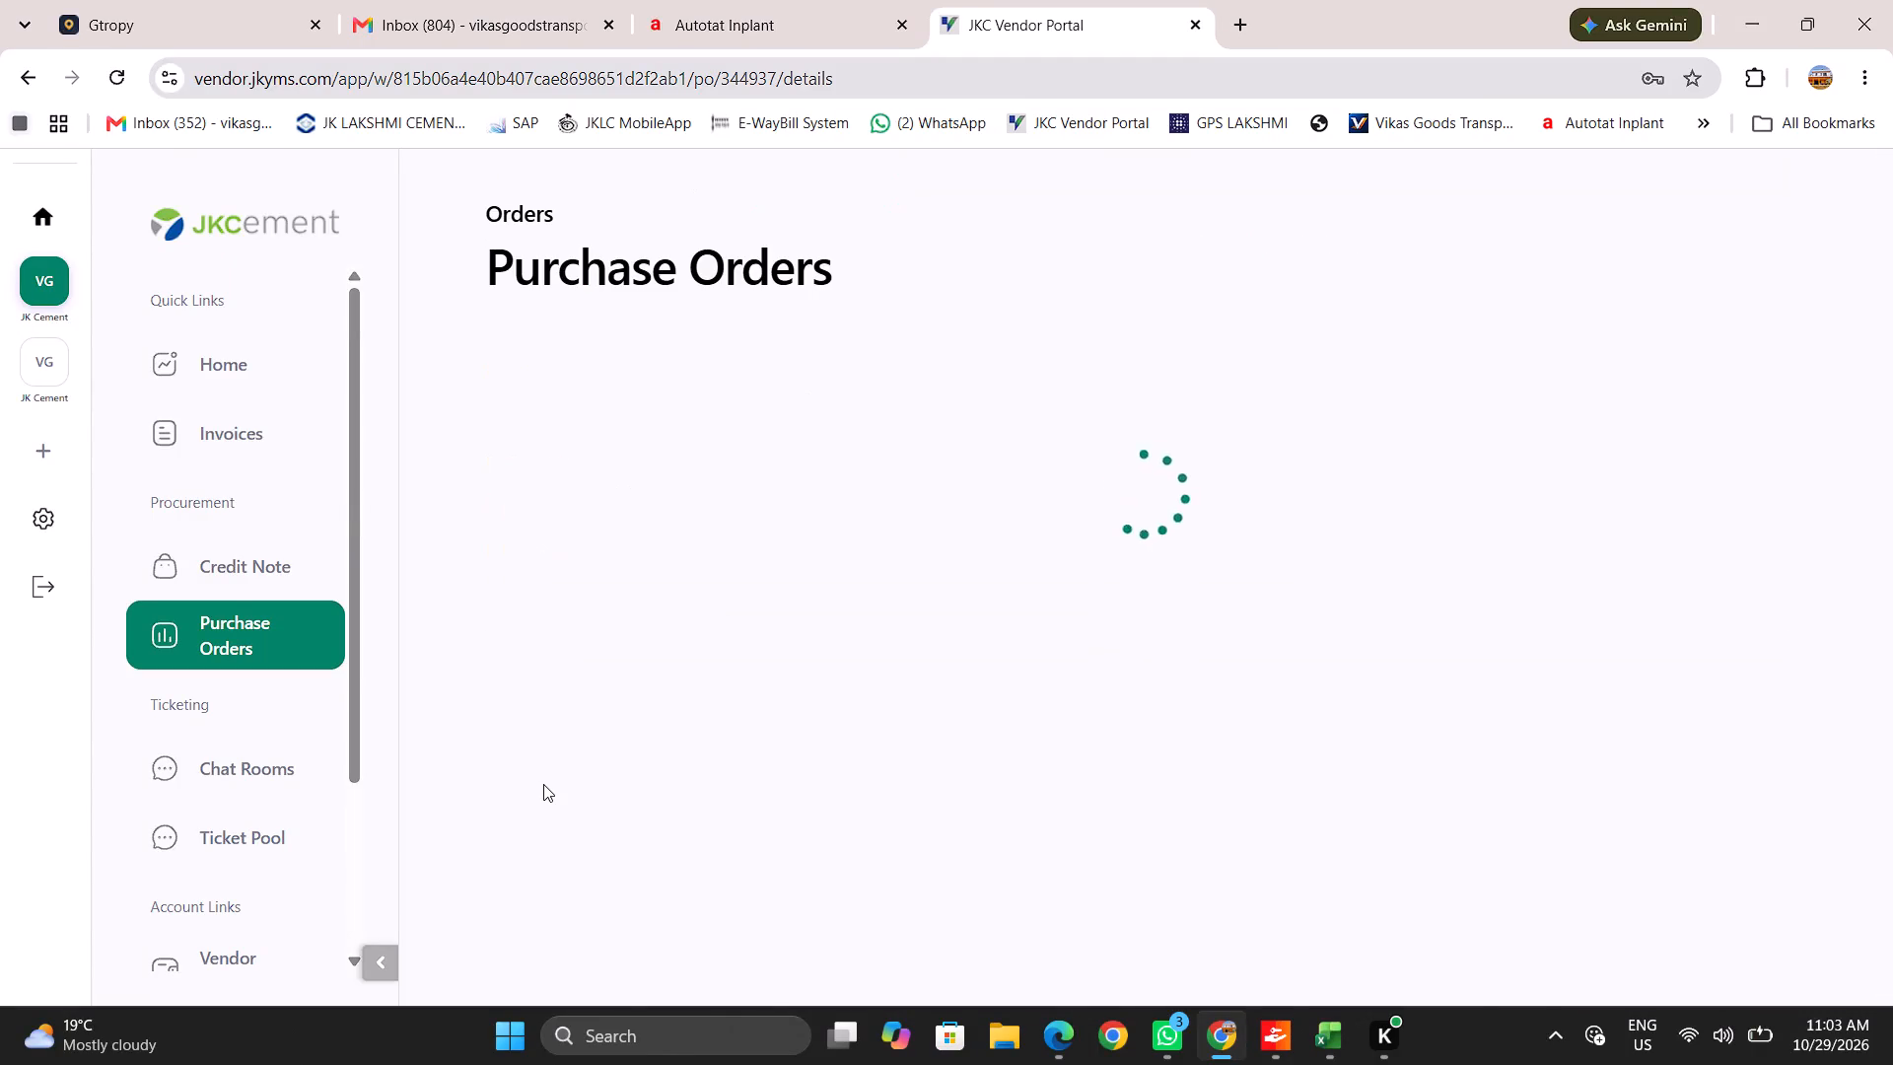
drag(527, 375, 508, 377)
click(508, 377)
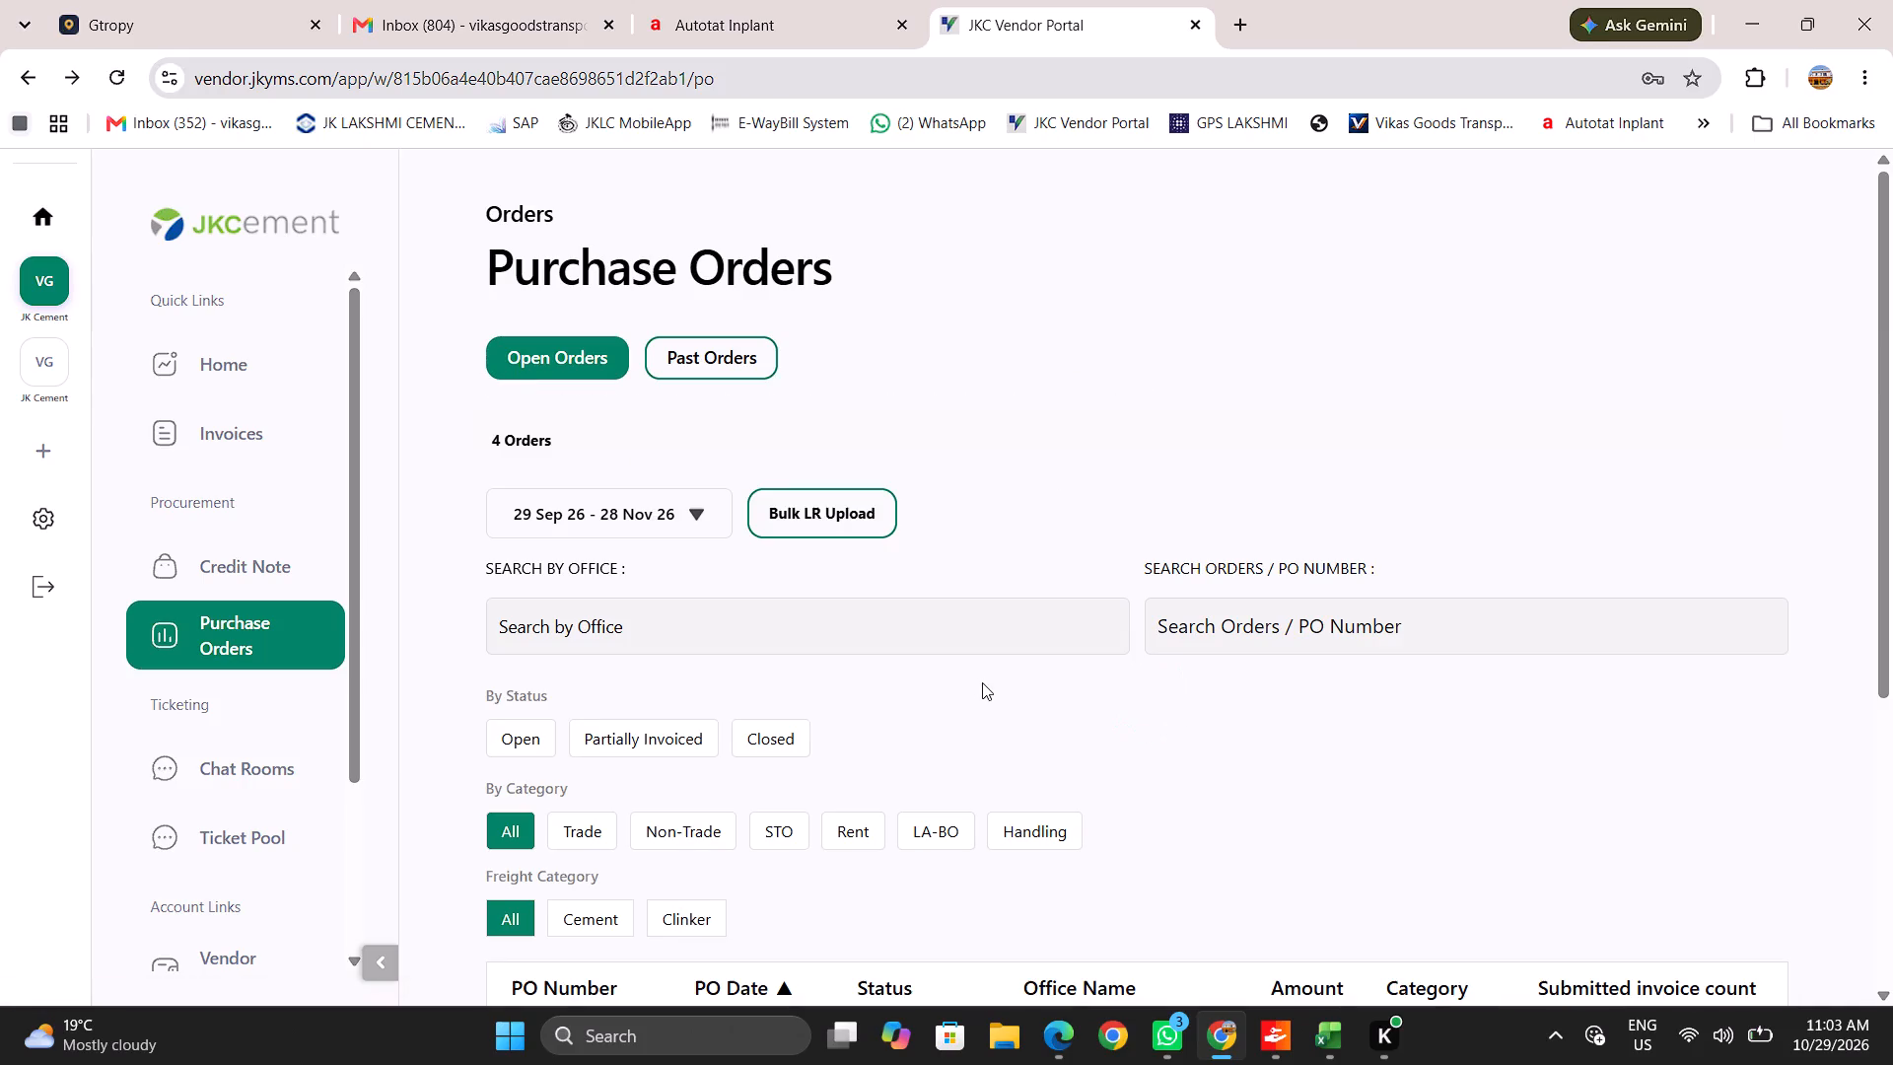
scroll(908, 780, down, 5)
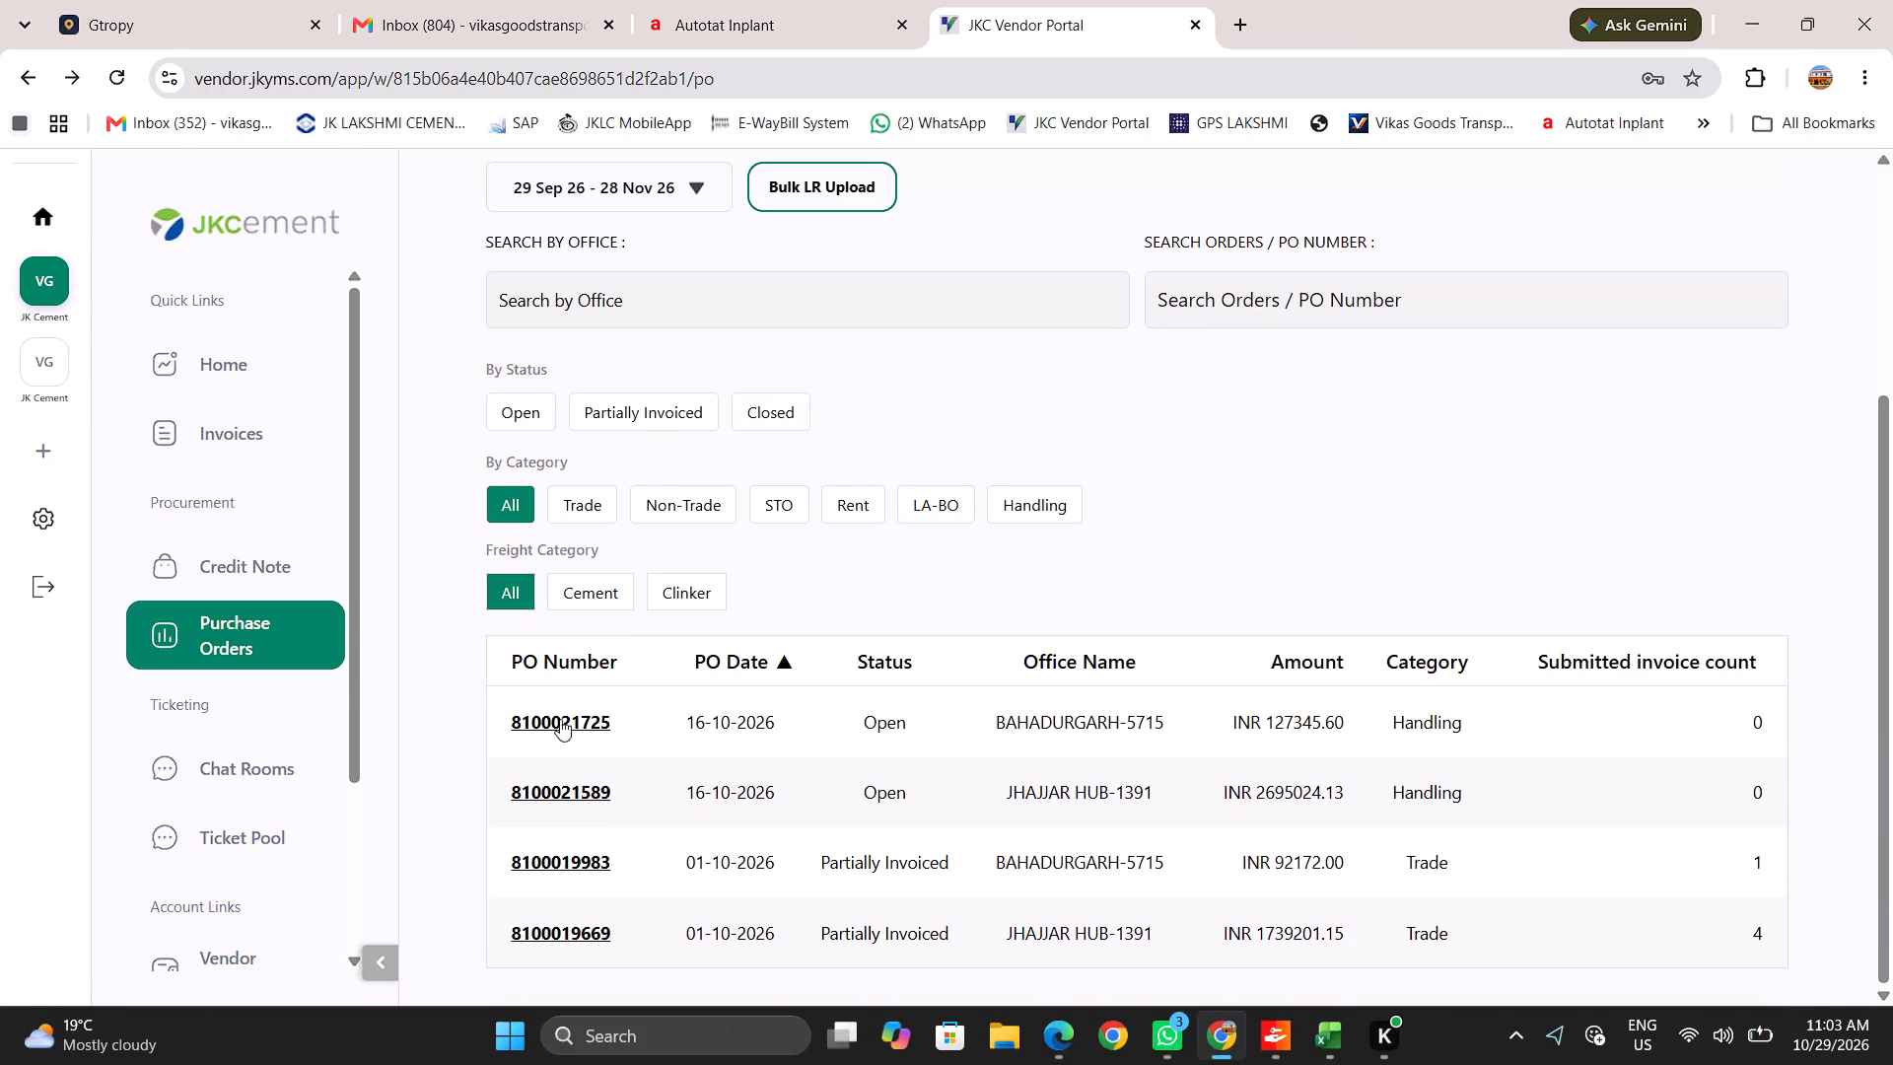
click(544, 719)
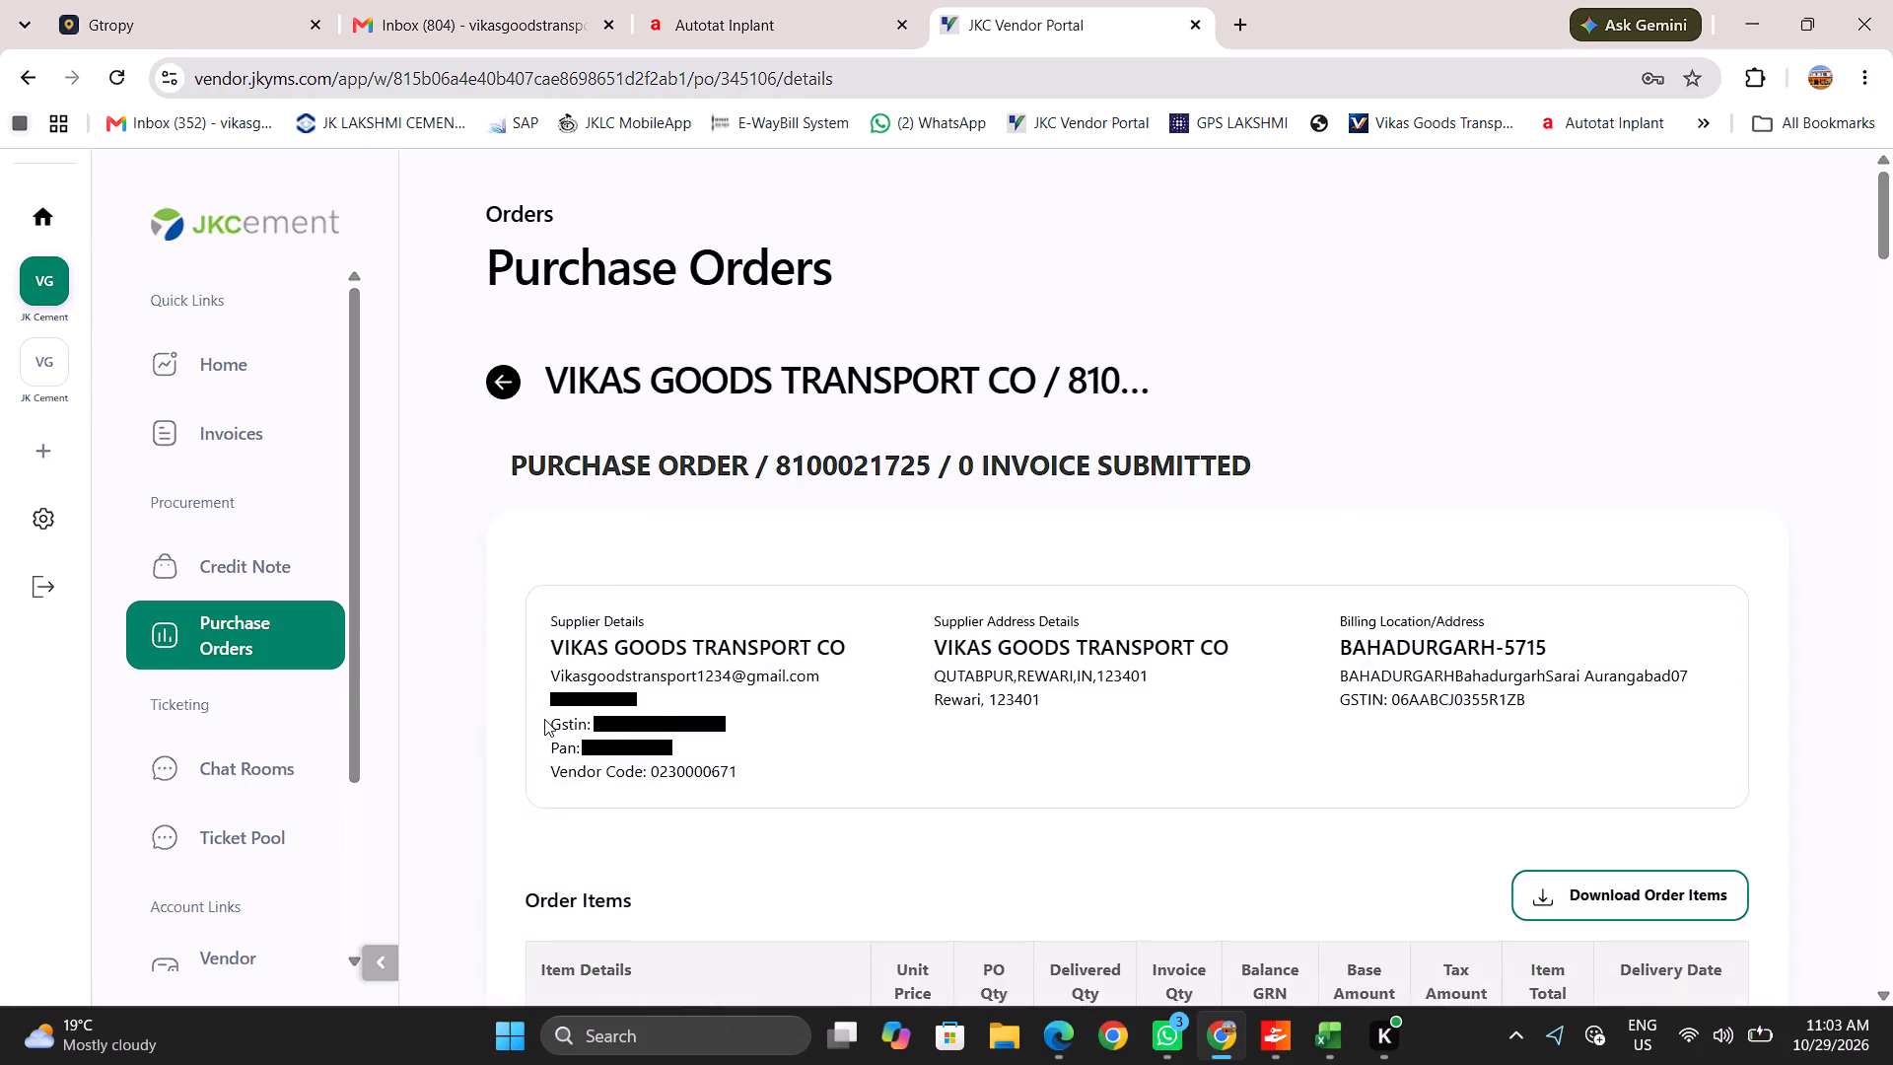
Download the order's GRN/SES data and save it on the Desktop as Ses_Grn Table Data (3).
scroll(544, 719, down, 5)
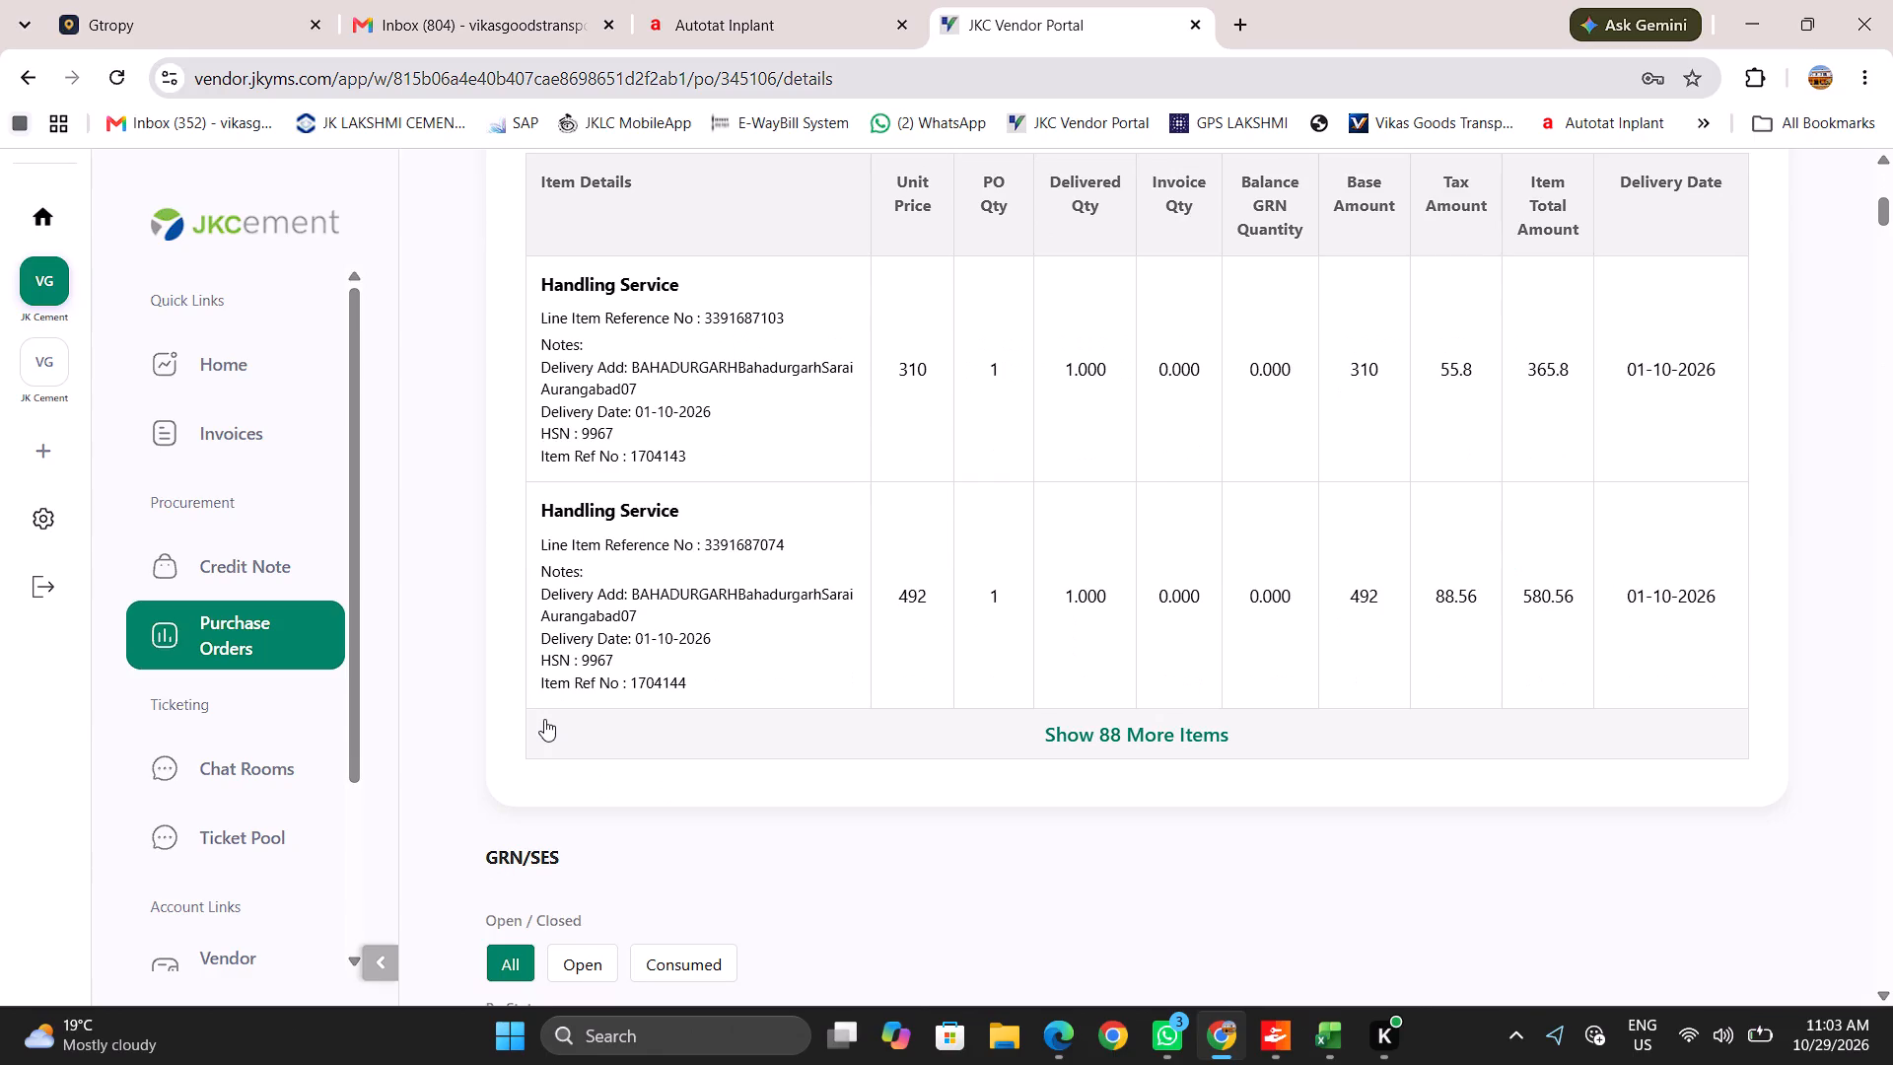
scroll(544, 719, down, 6)
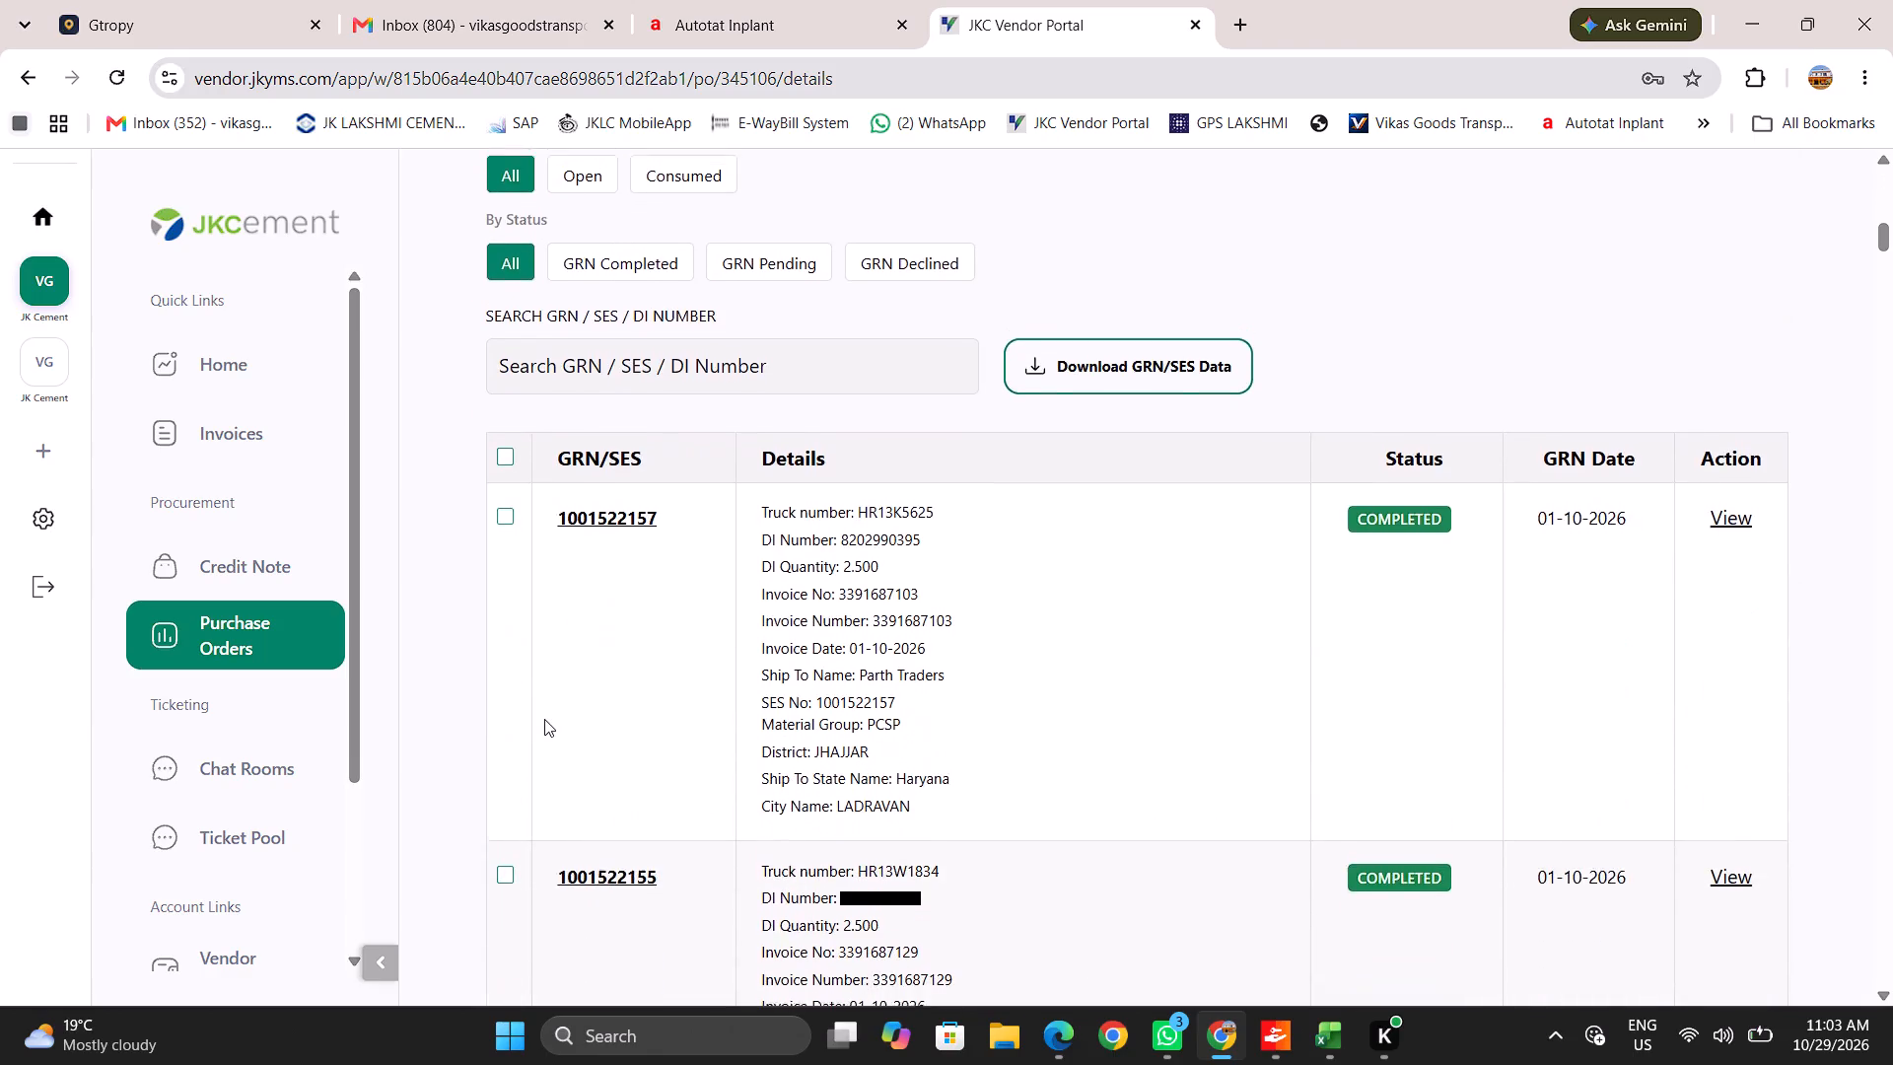
scroll(544, 719, down, 1)
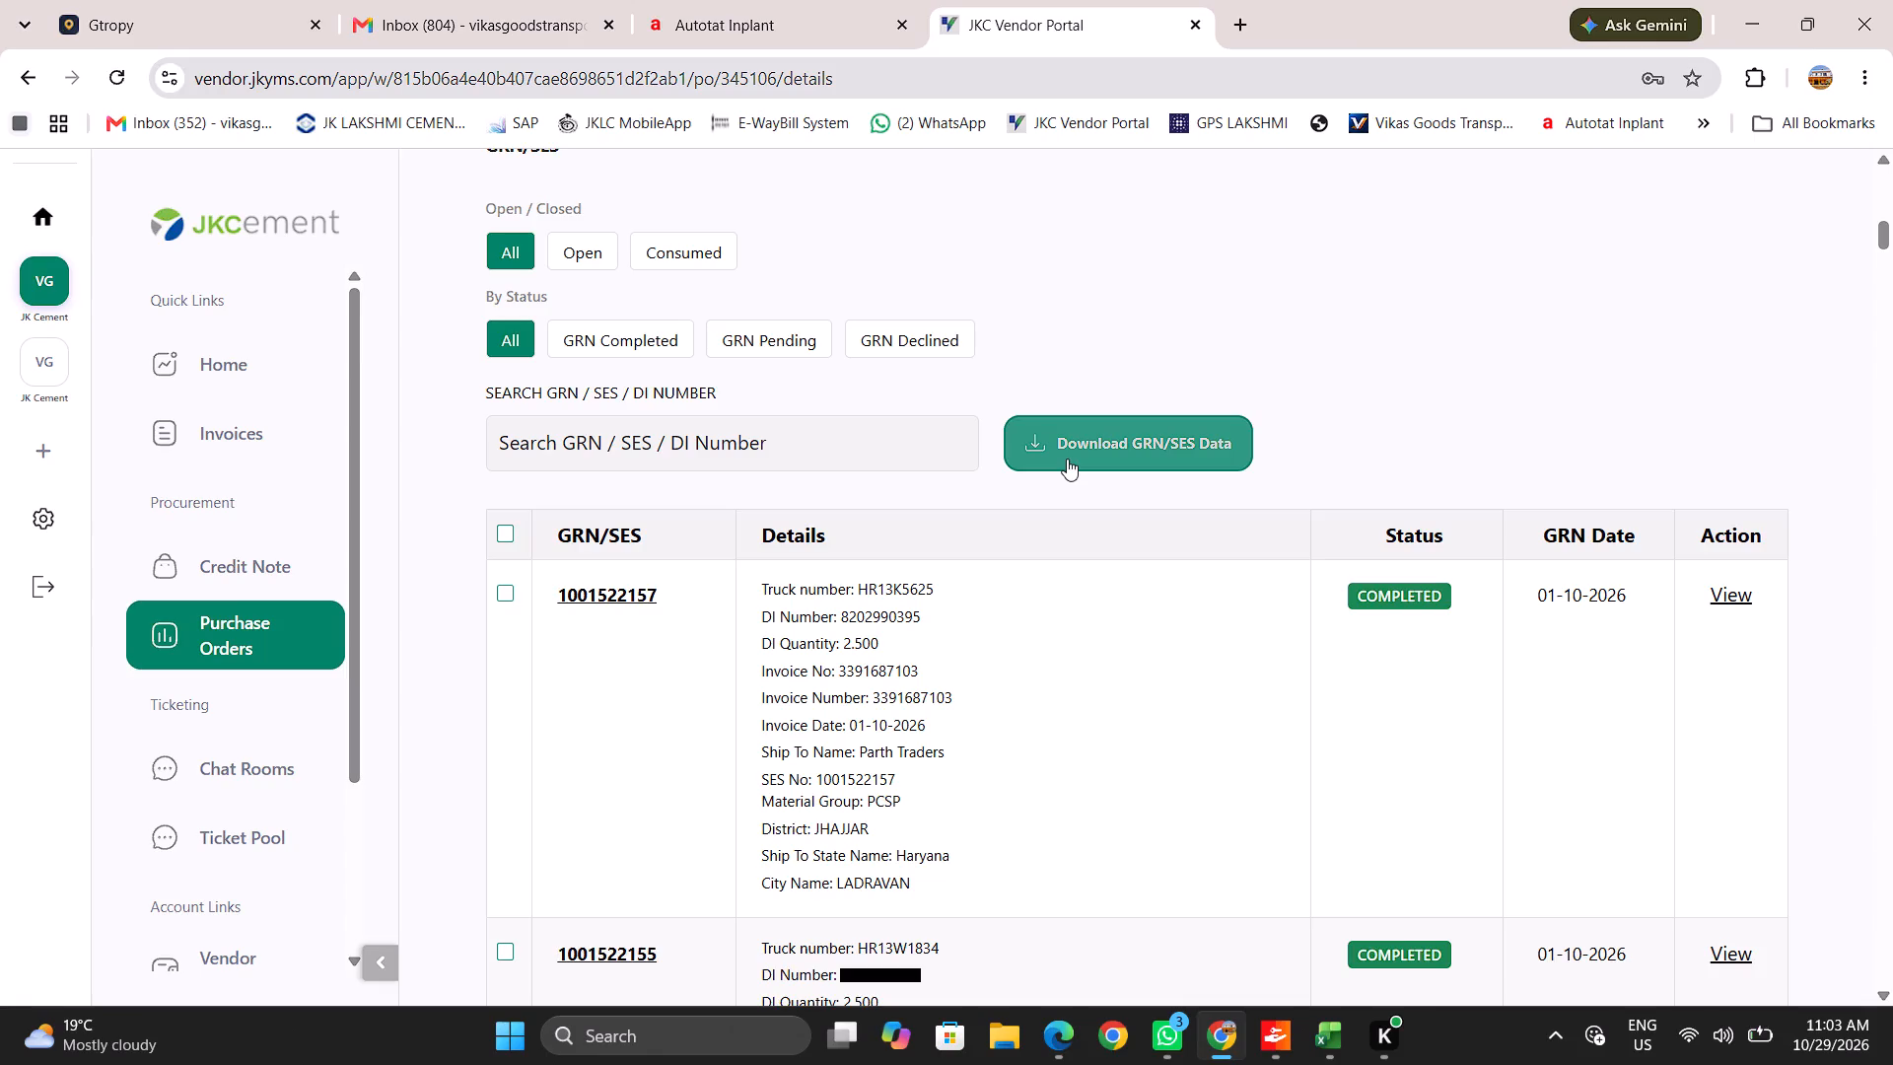
click(1067, 459)
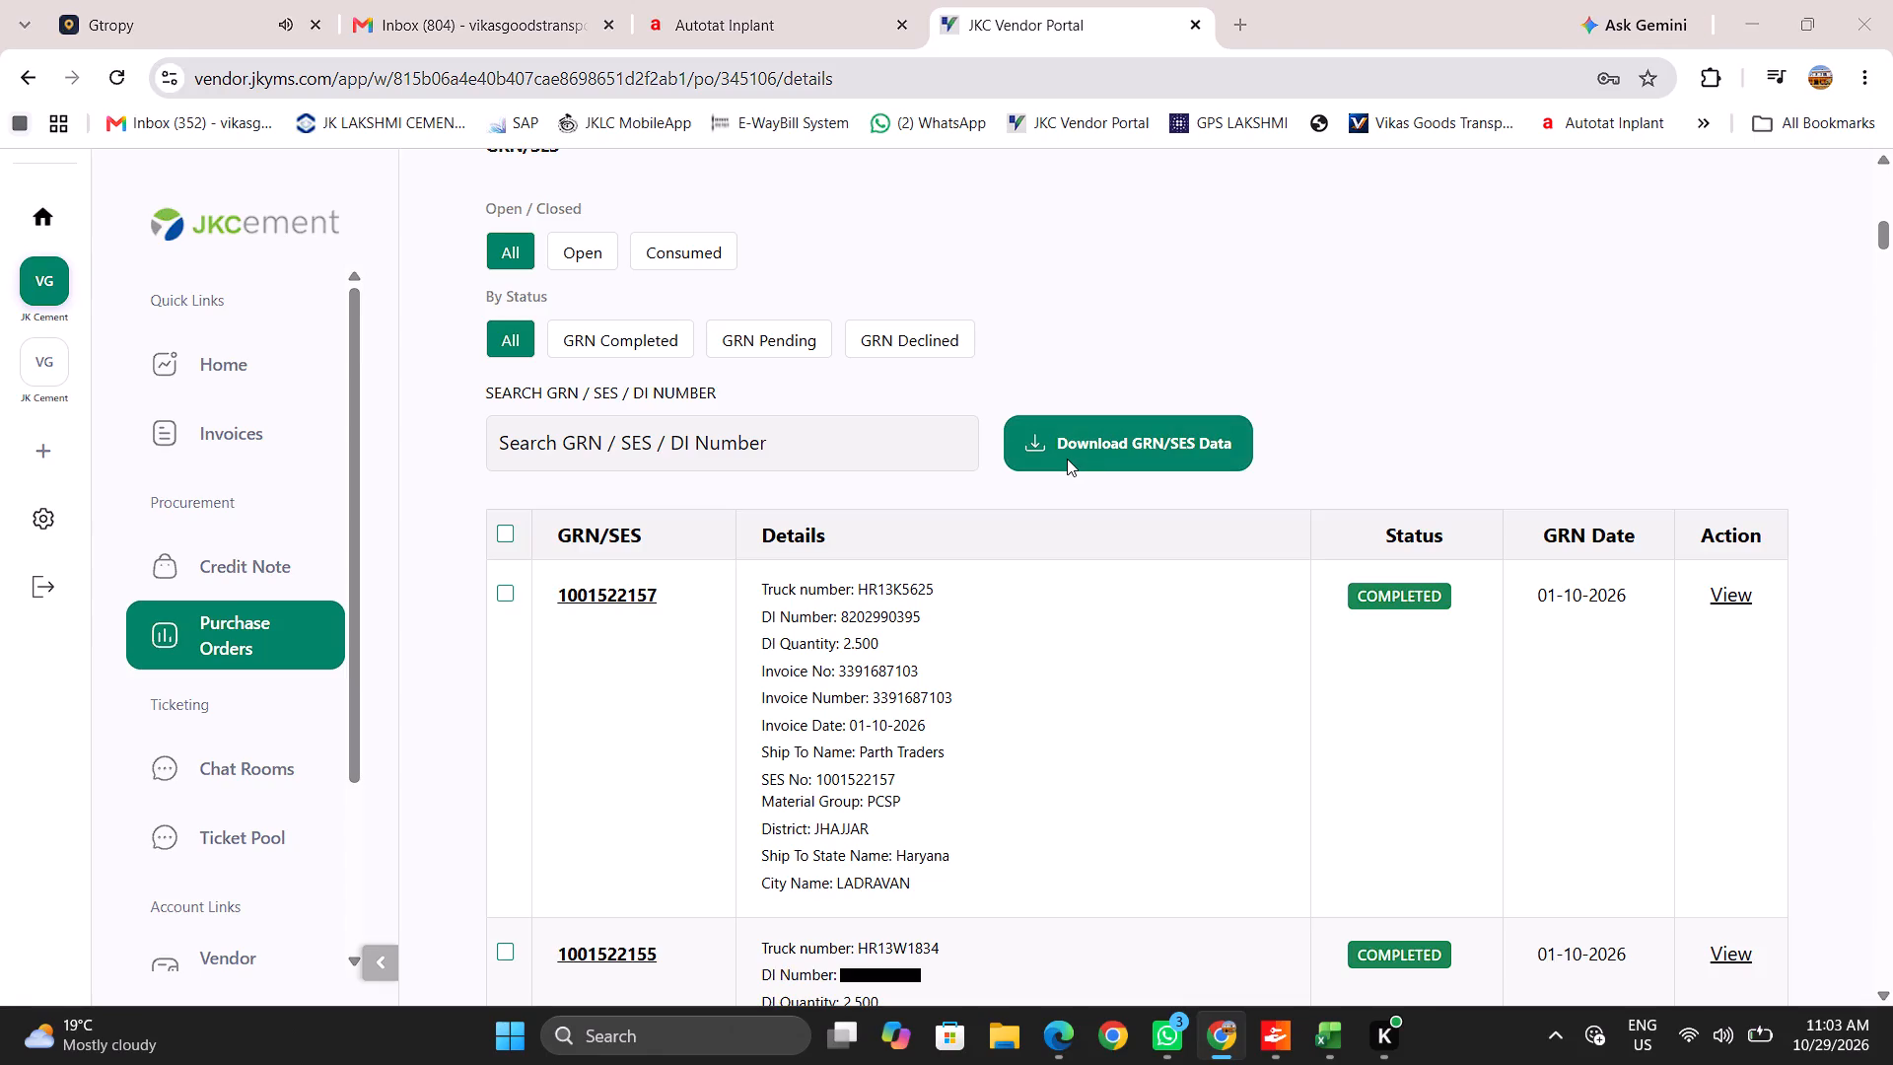
click(128, 240)
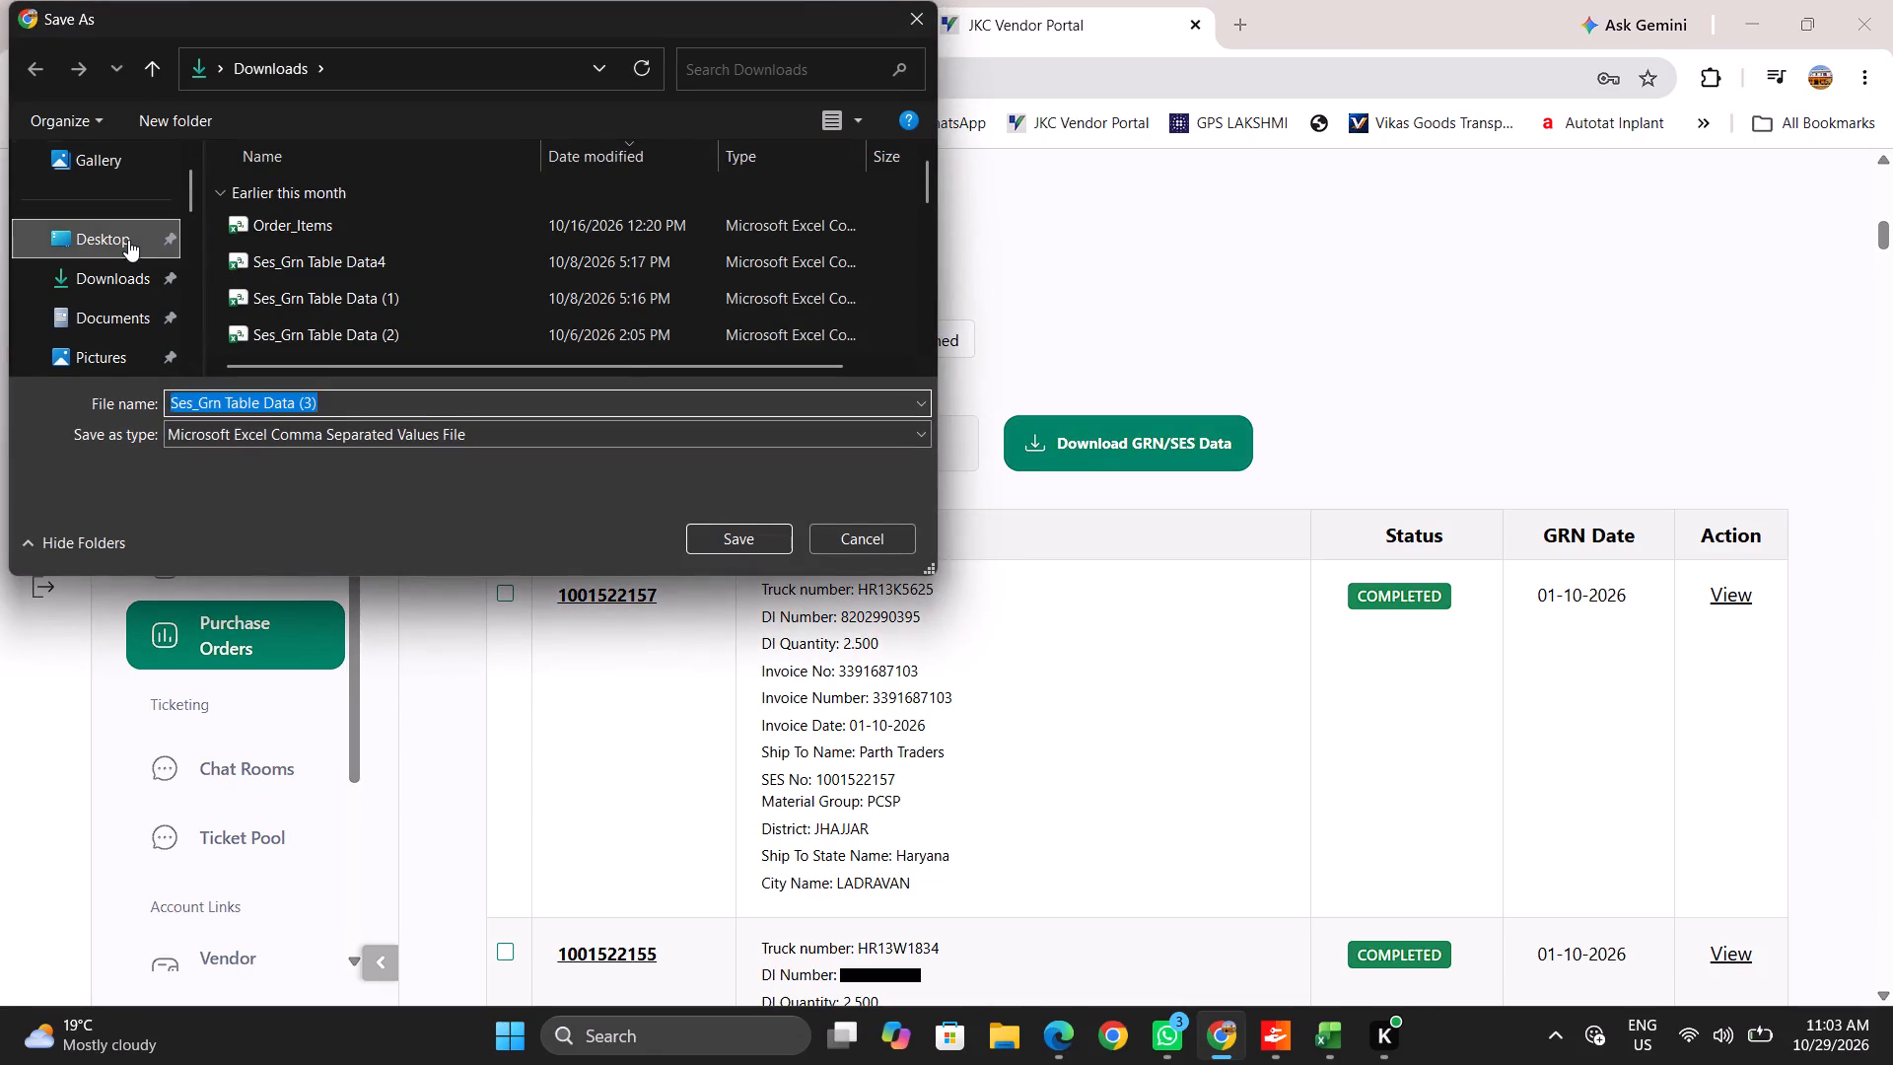
click(770, 543)
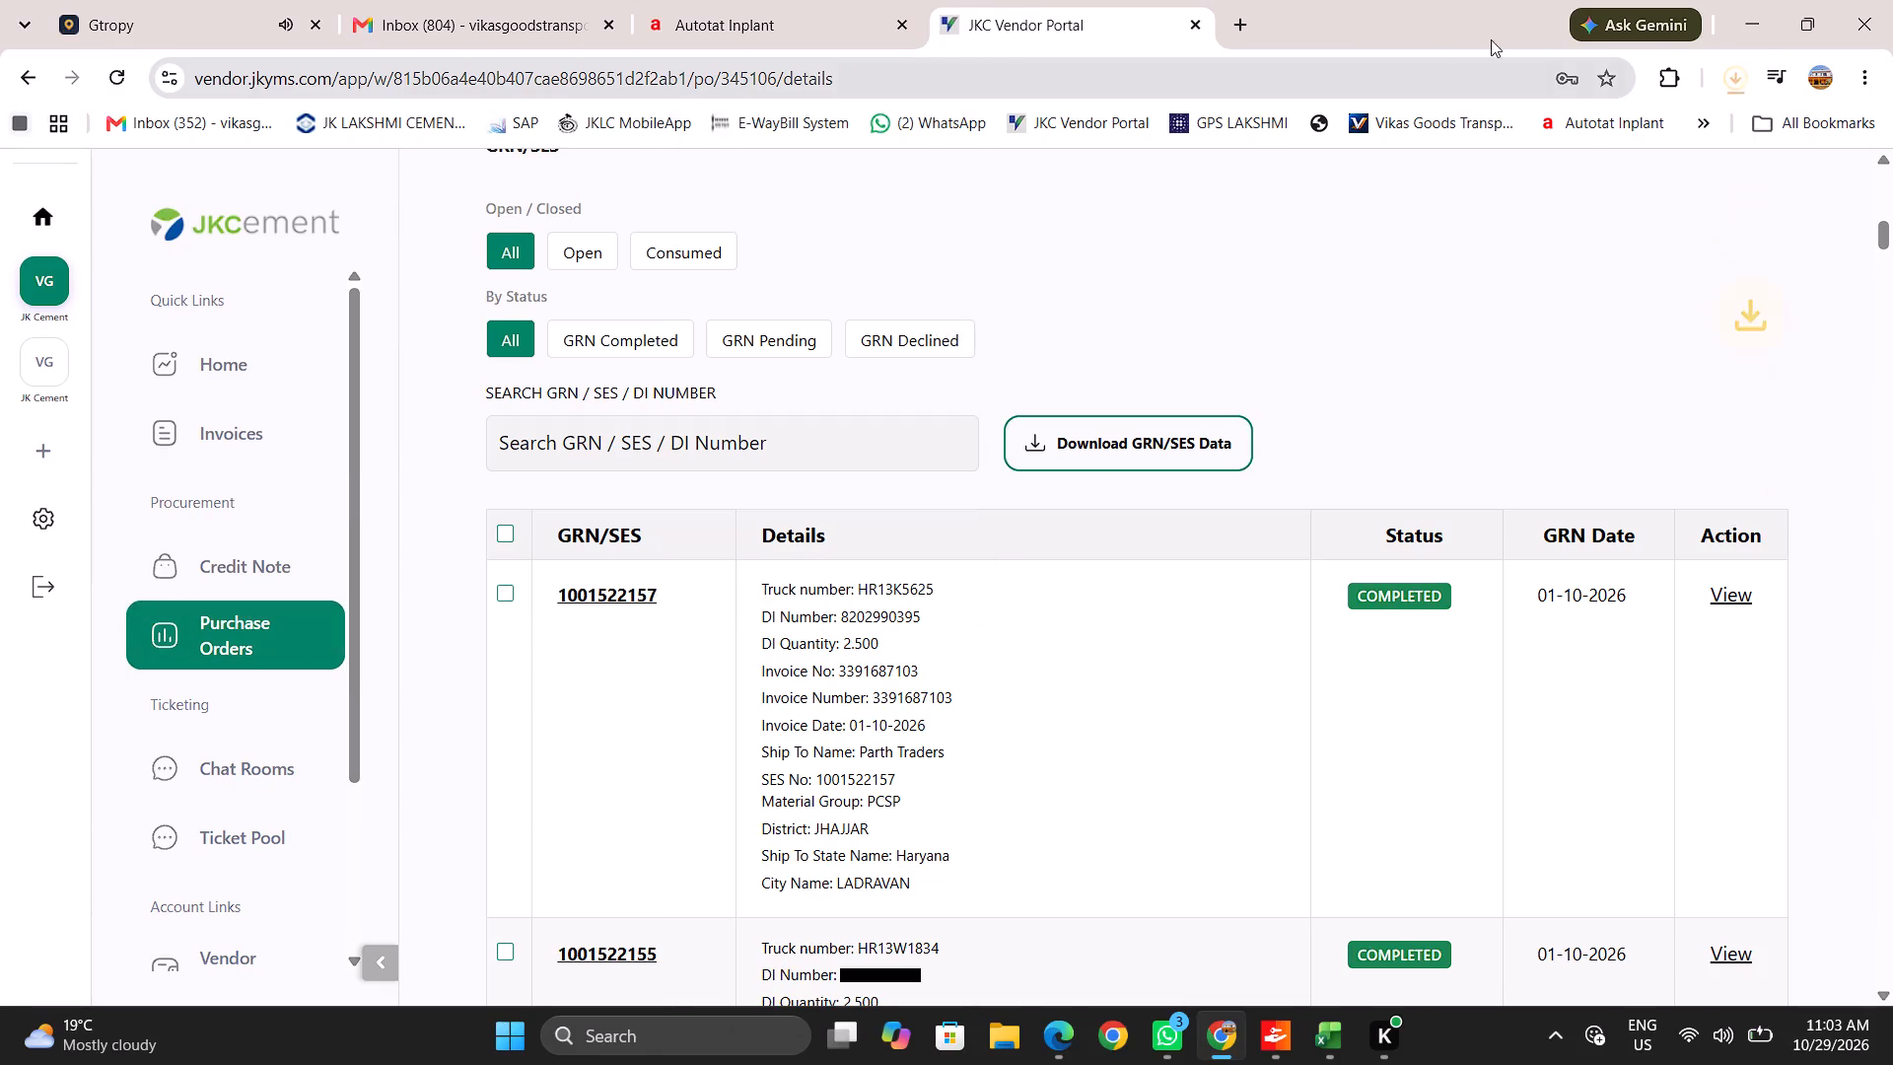
Open the downloaded Ses_Grn Table Data (3) file from the Desktop folder in Excel.
click(1664, 136)
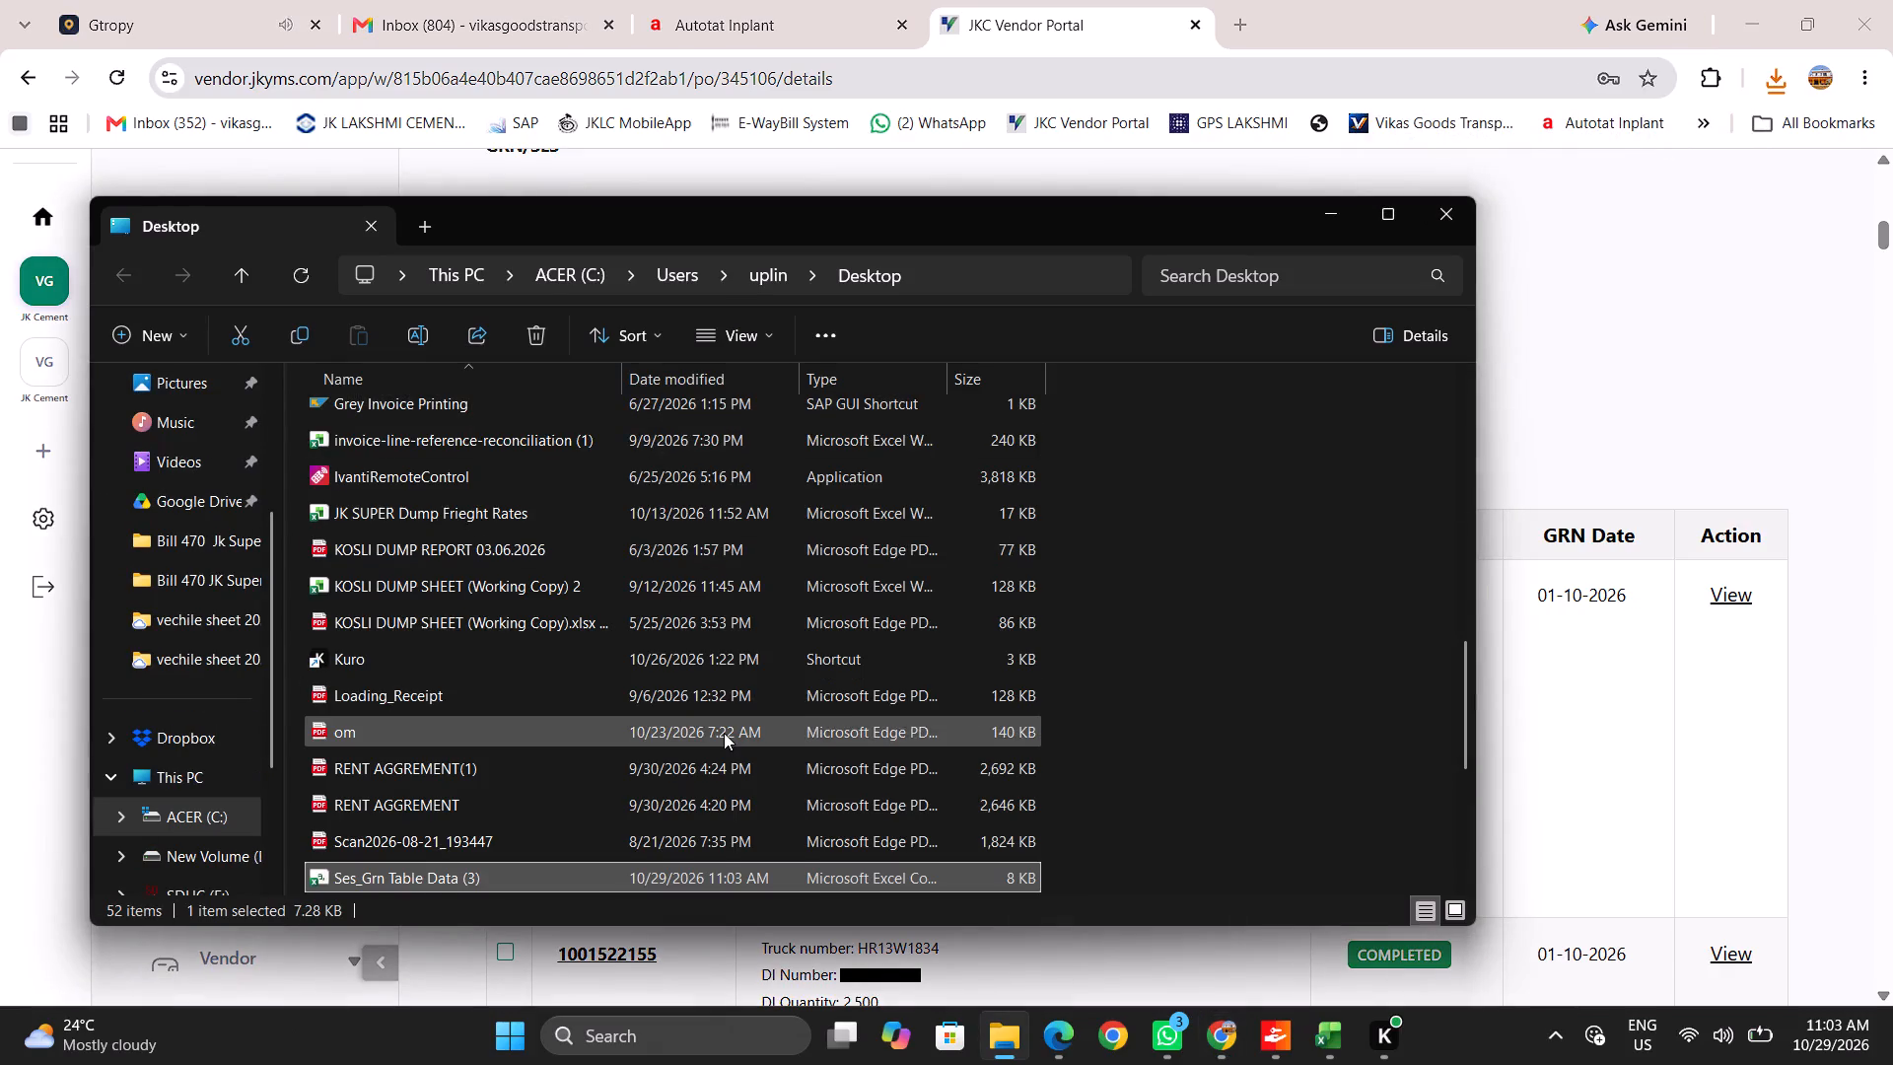
scroll(724, 733, down, 1)
double_click(709, 737)
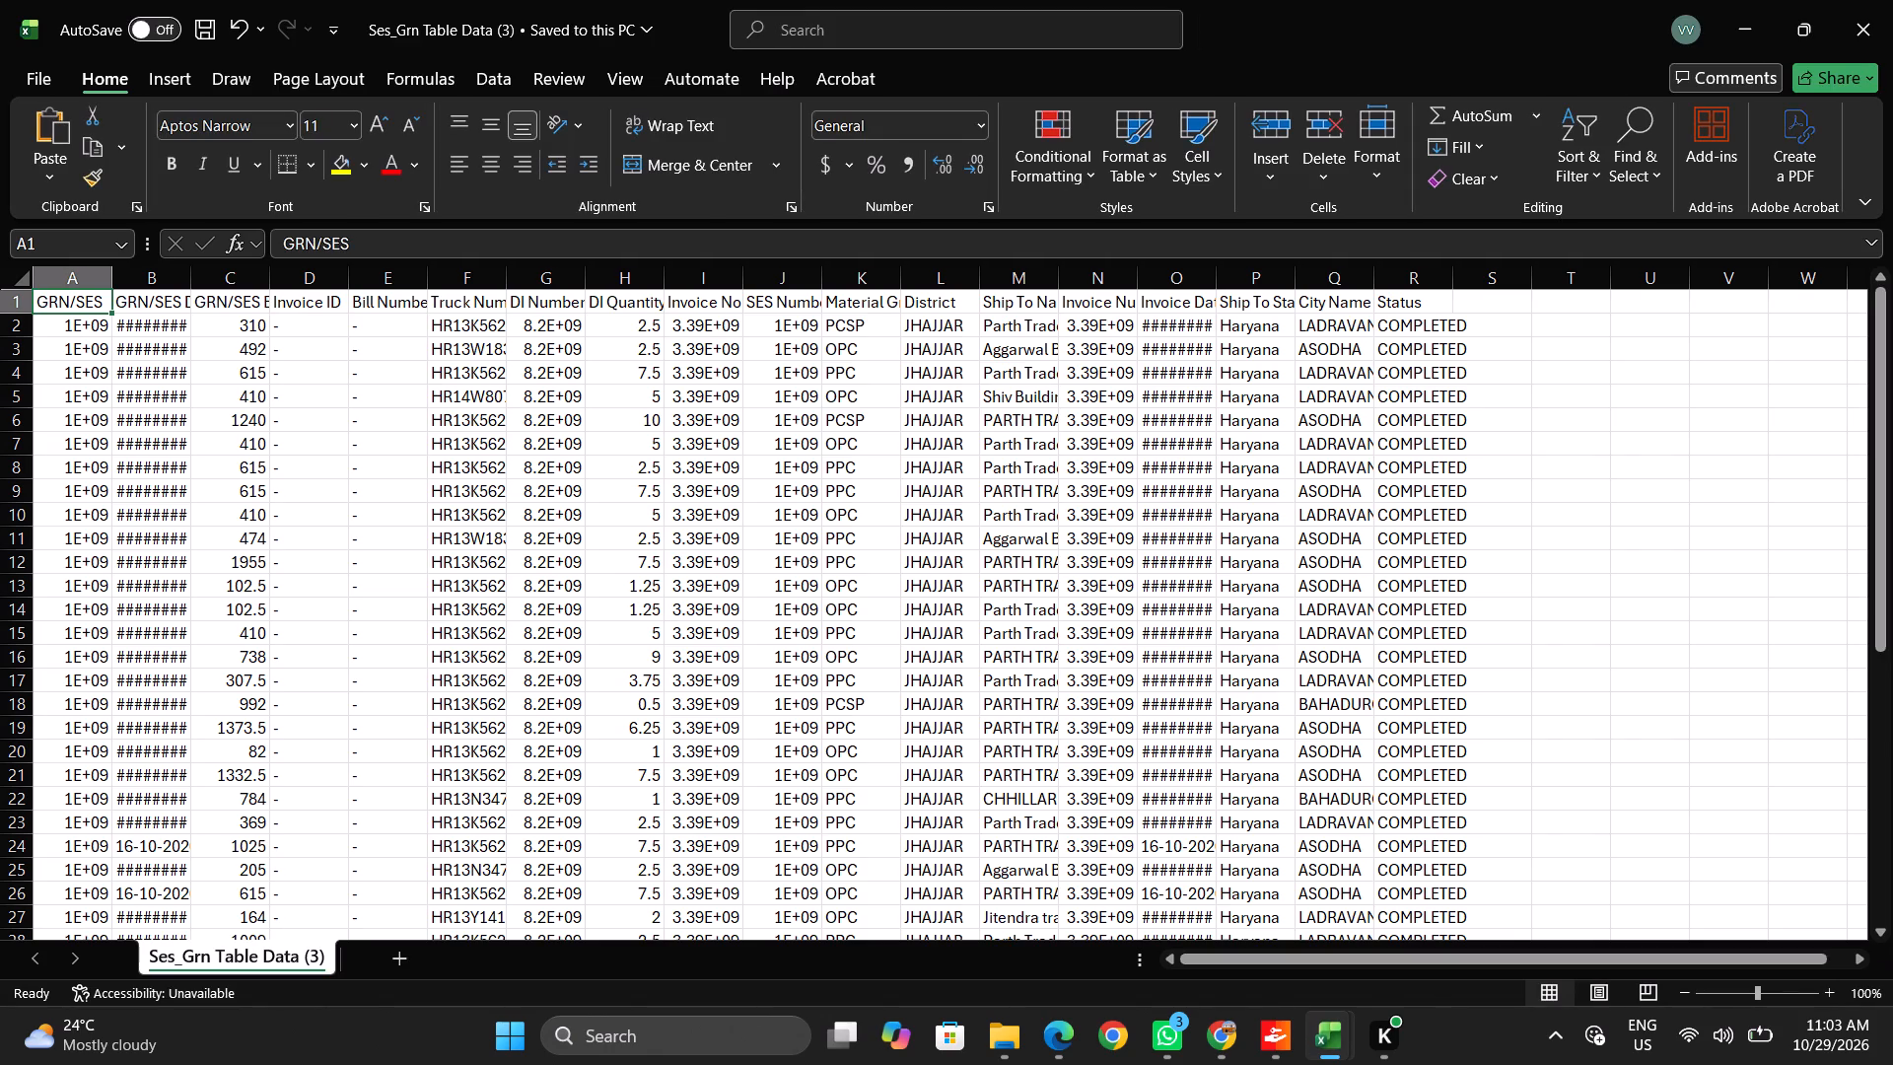
Examine the GRN/SES table and check the total of its DI Quantity column.
scroll(511, 674, left, 2)
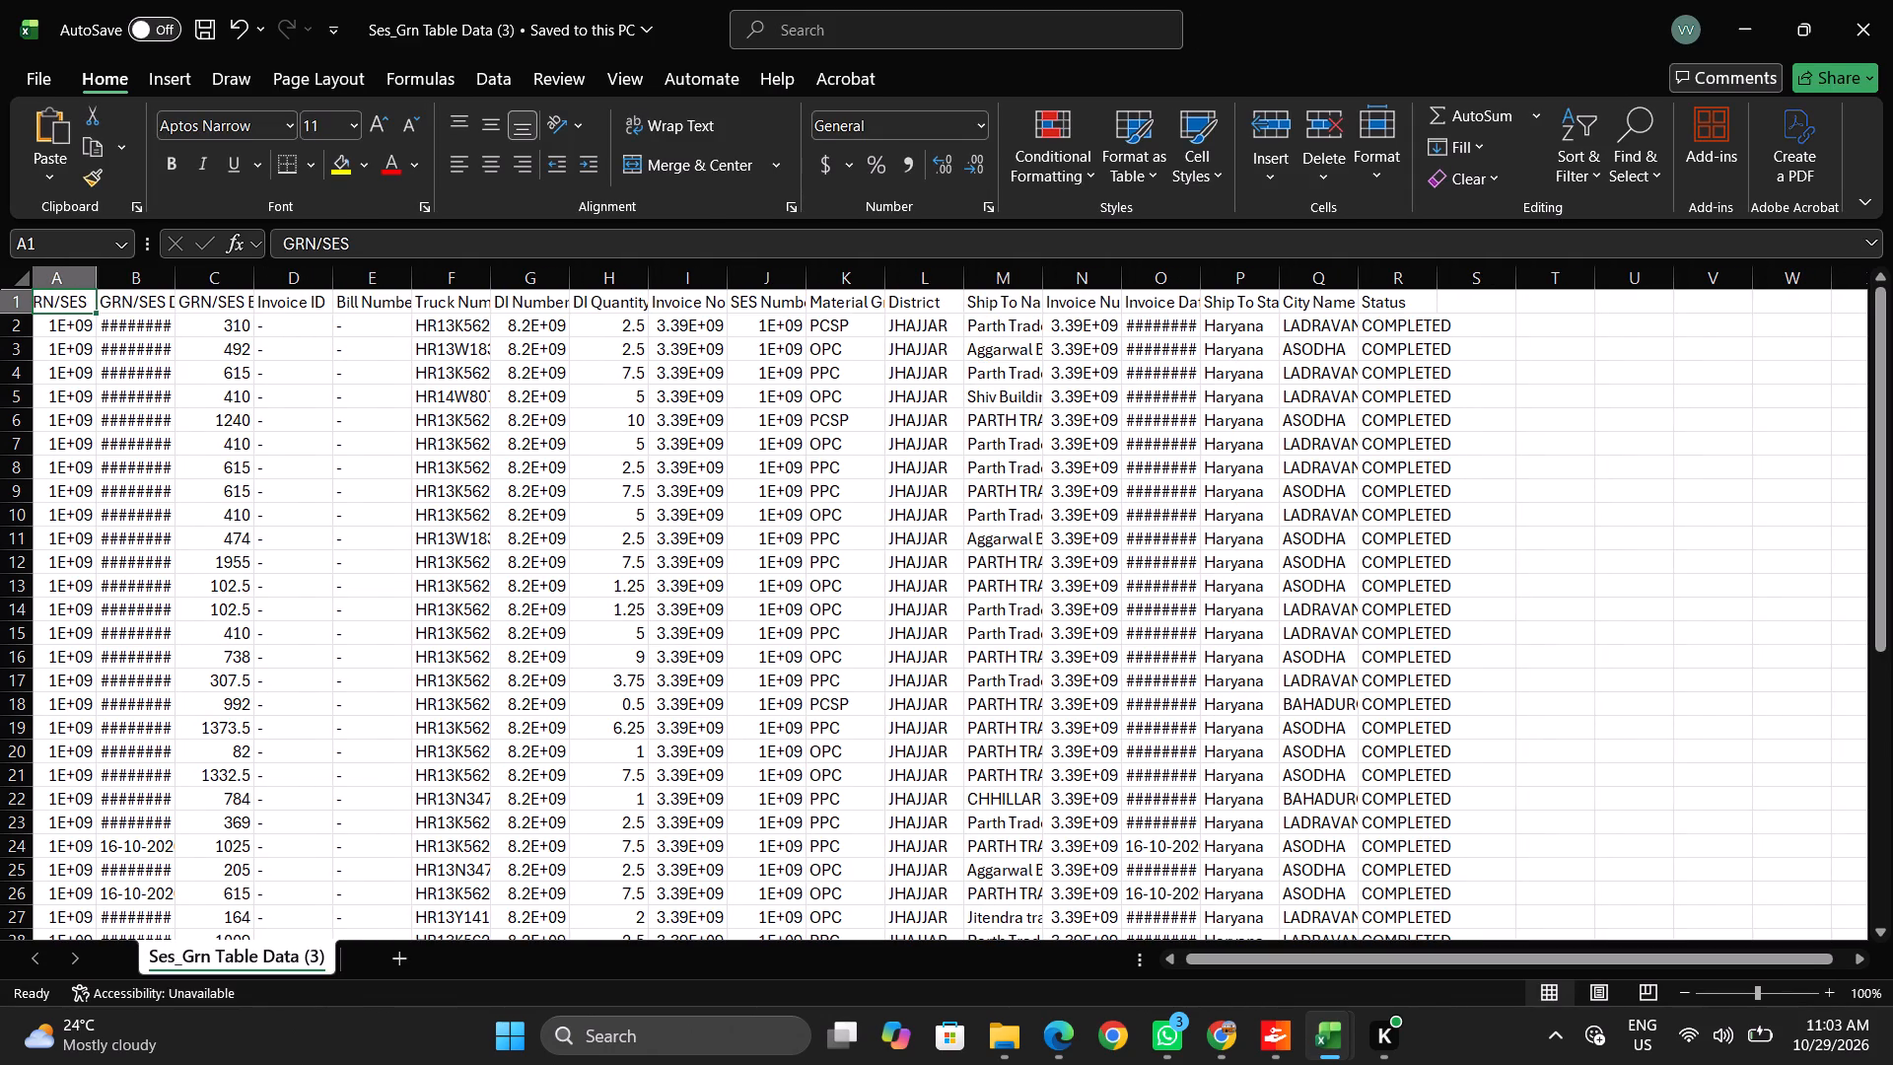
click(616, 328)
key(ctrl+shift+Down)
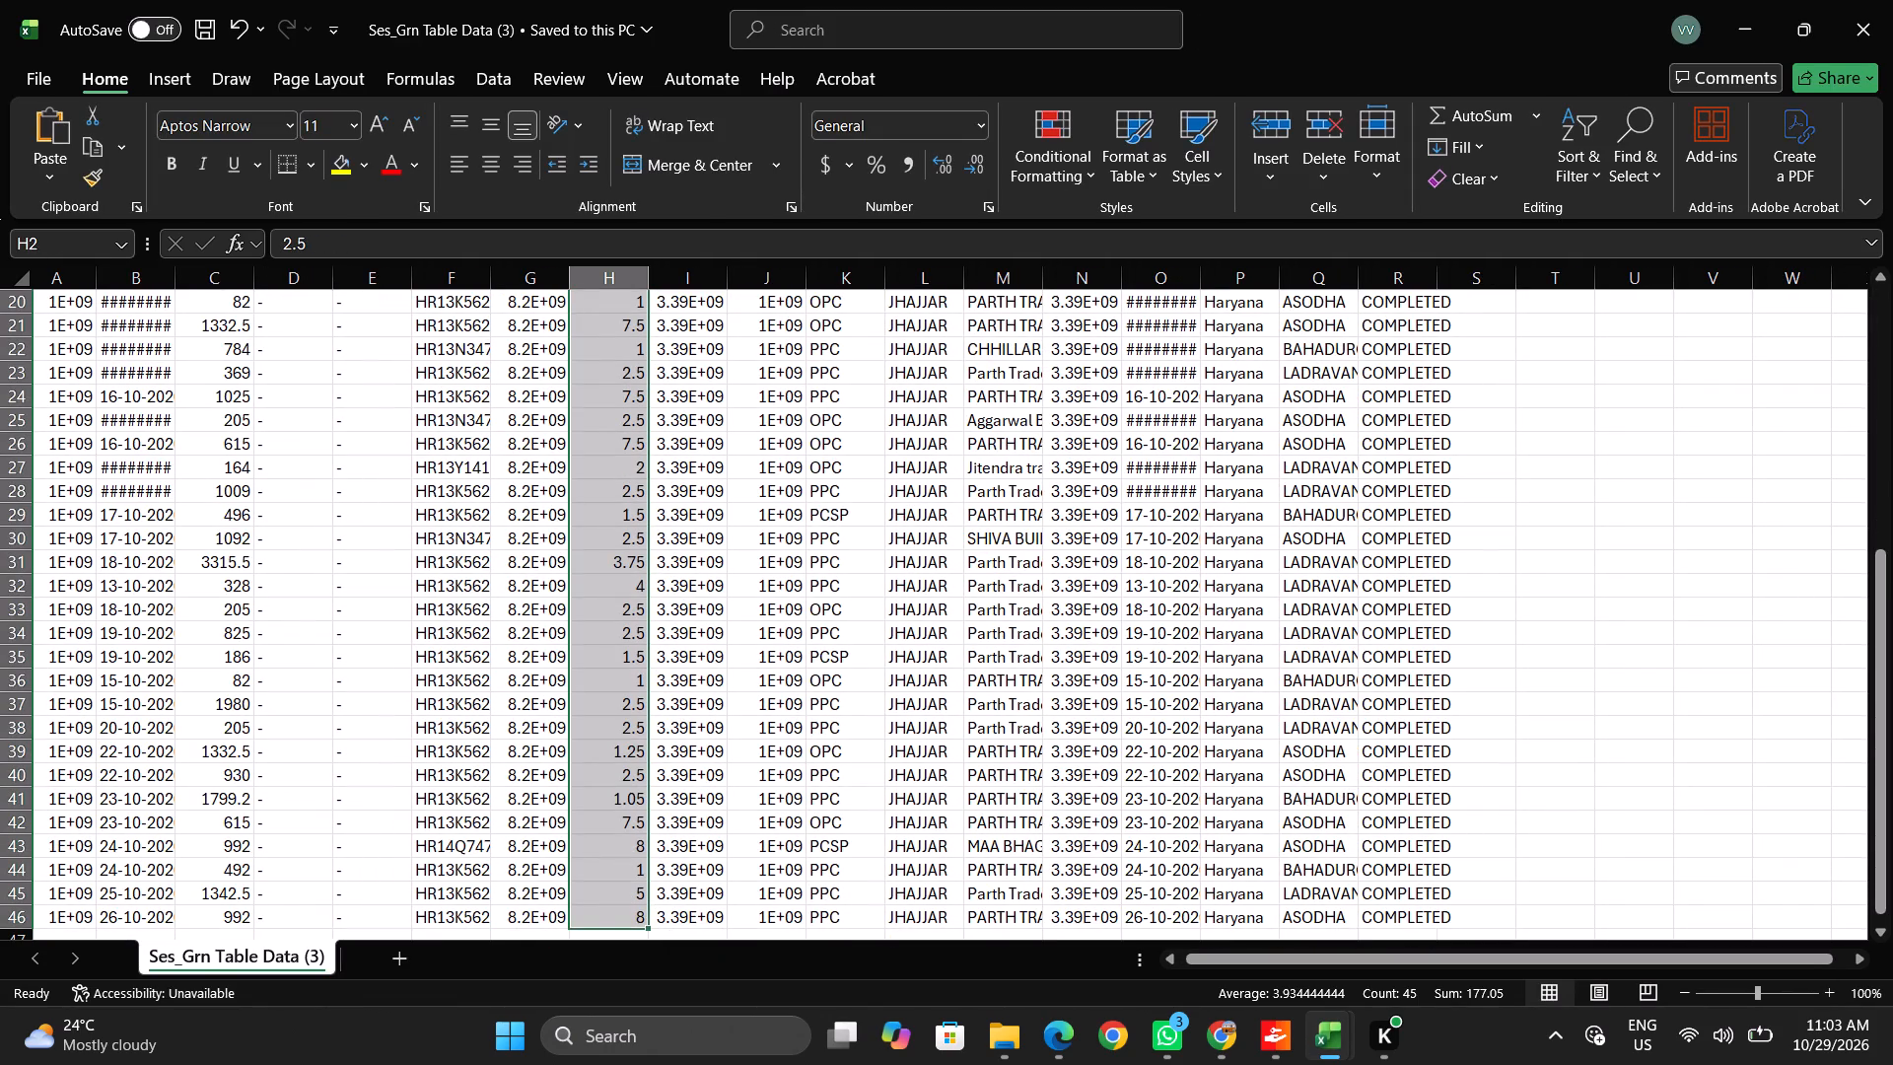
scroll(766, 523, right, 1)
scroll(766, 523, up, 3)
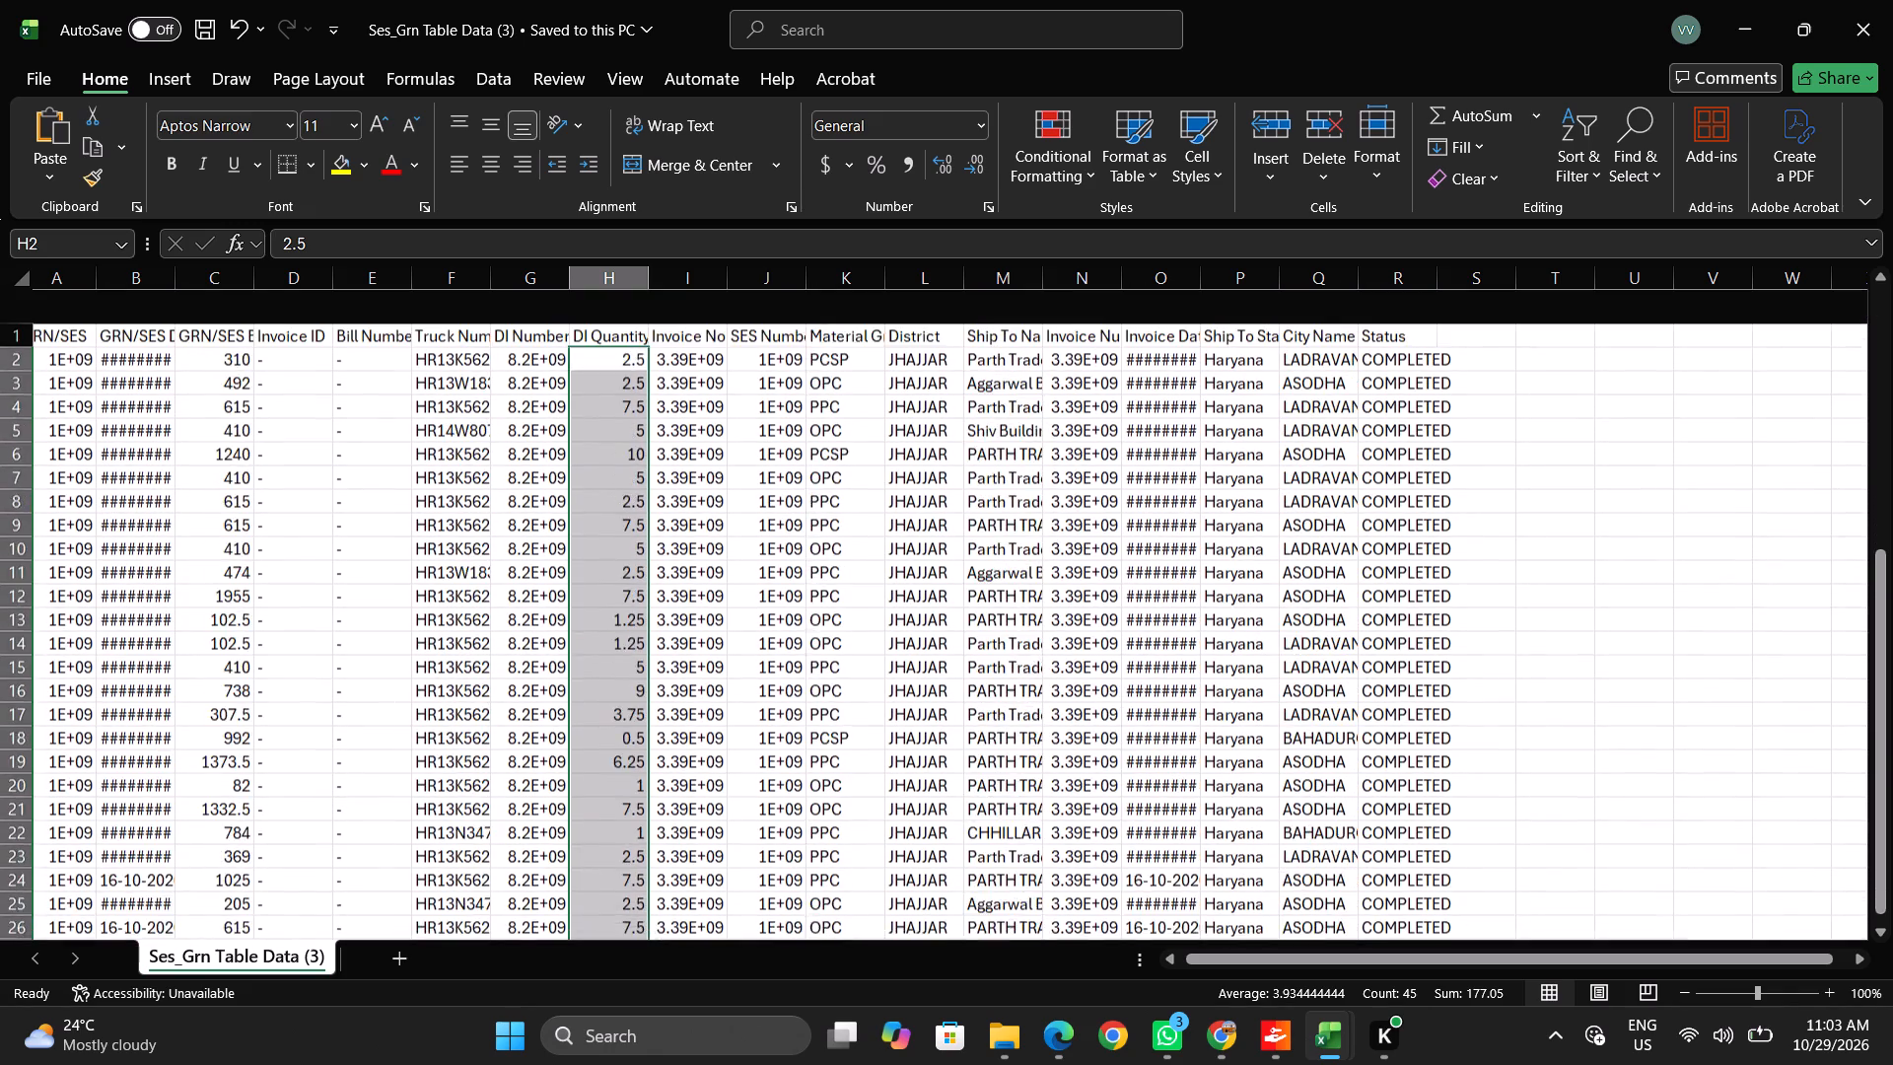
scroll(766, 523, up, 1)
scroll(766, 523, down, 6)
scroll(766, 523, up, 3)
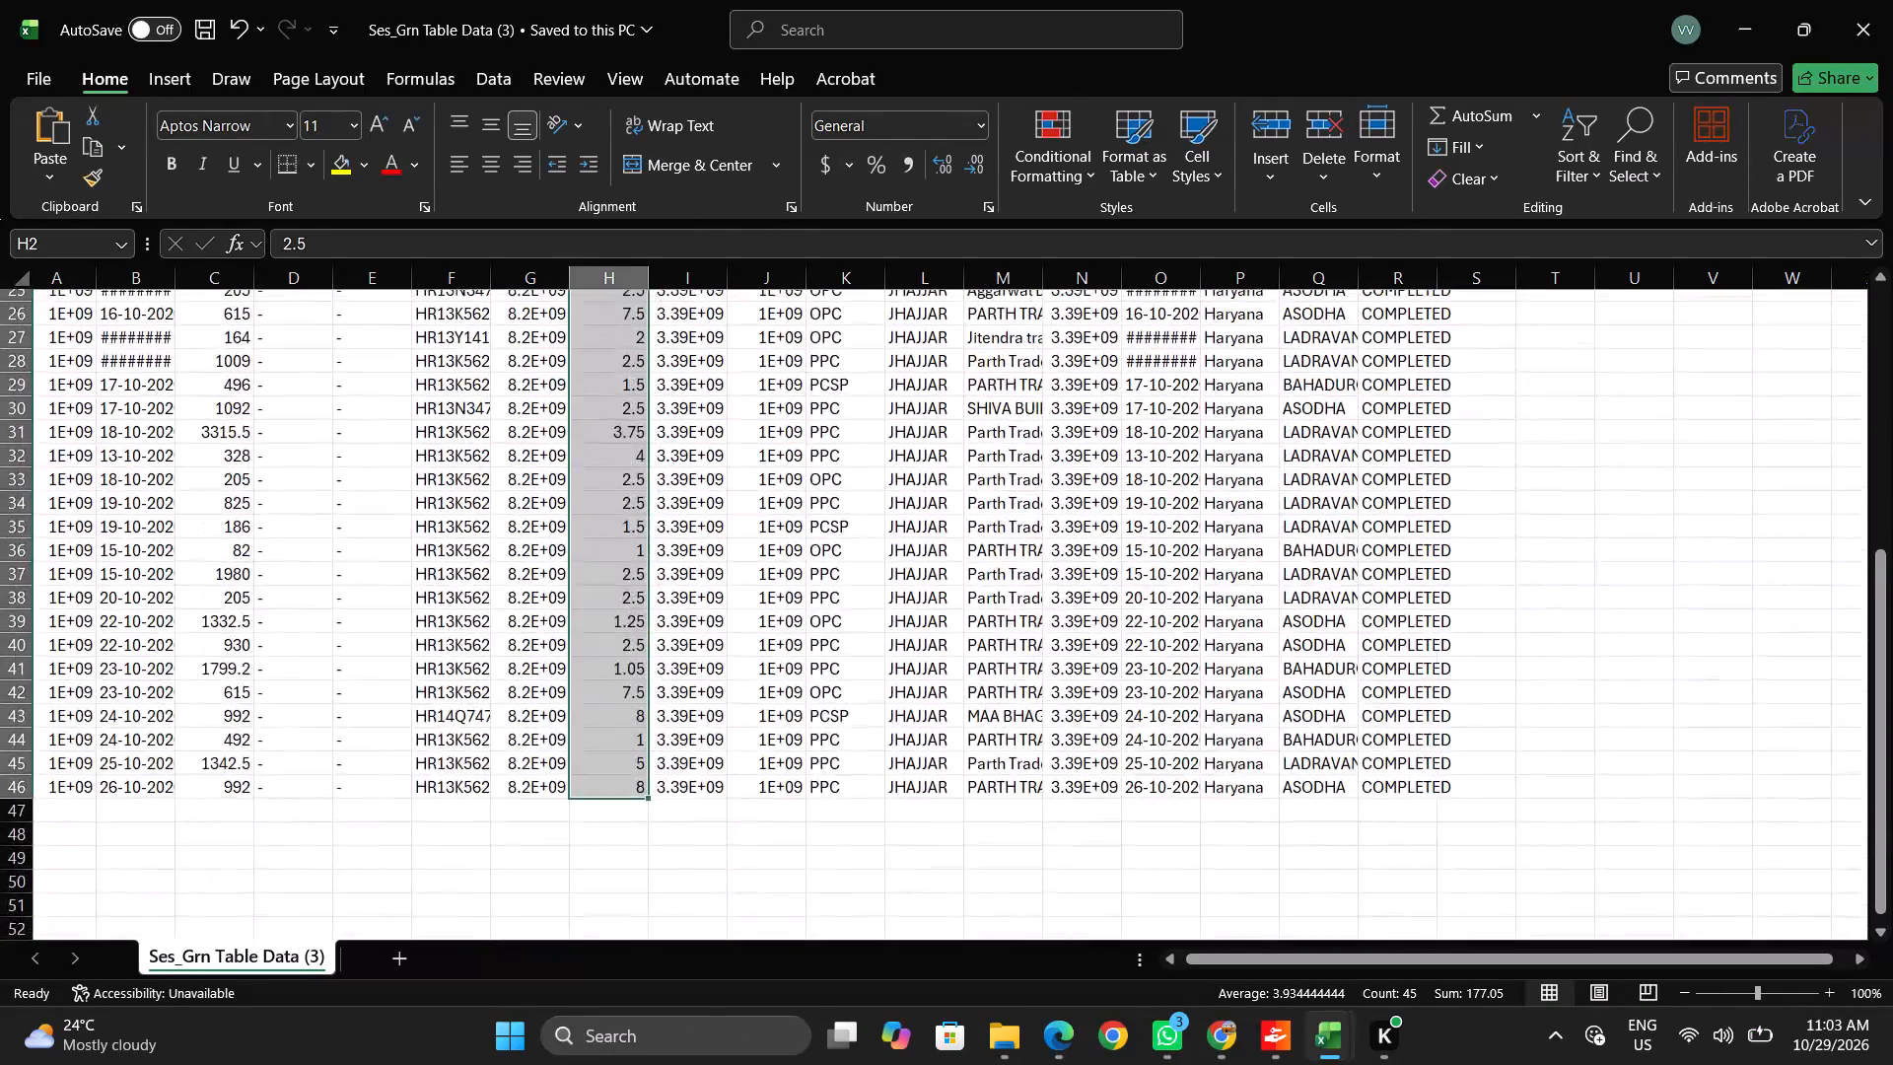
scroll(766, 523, up, 1)
scroll(766, 523, right, 4)
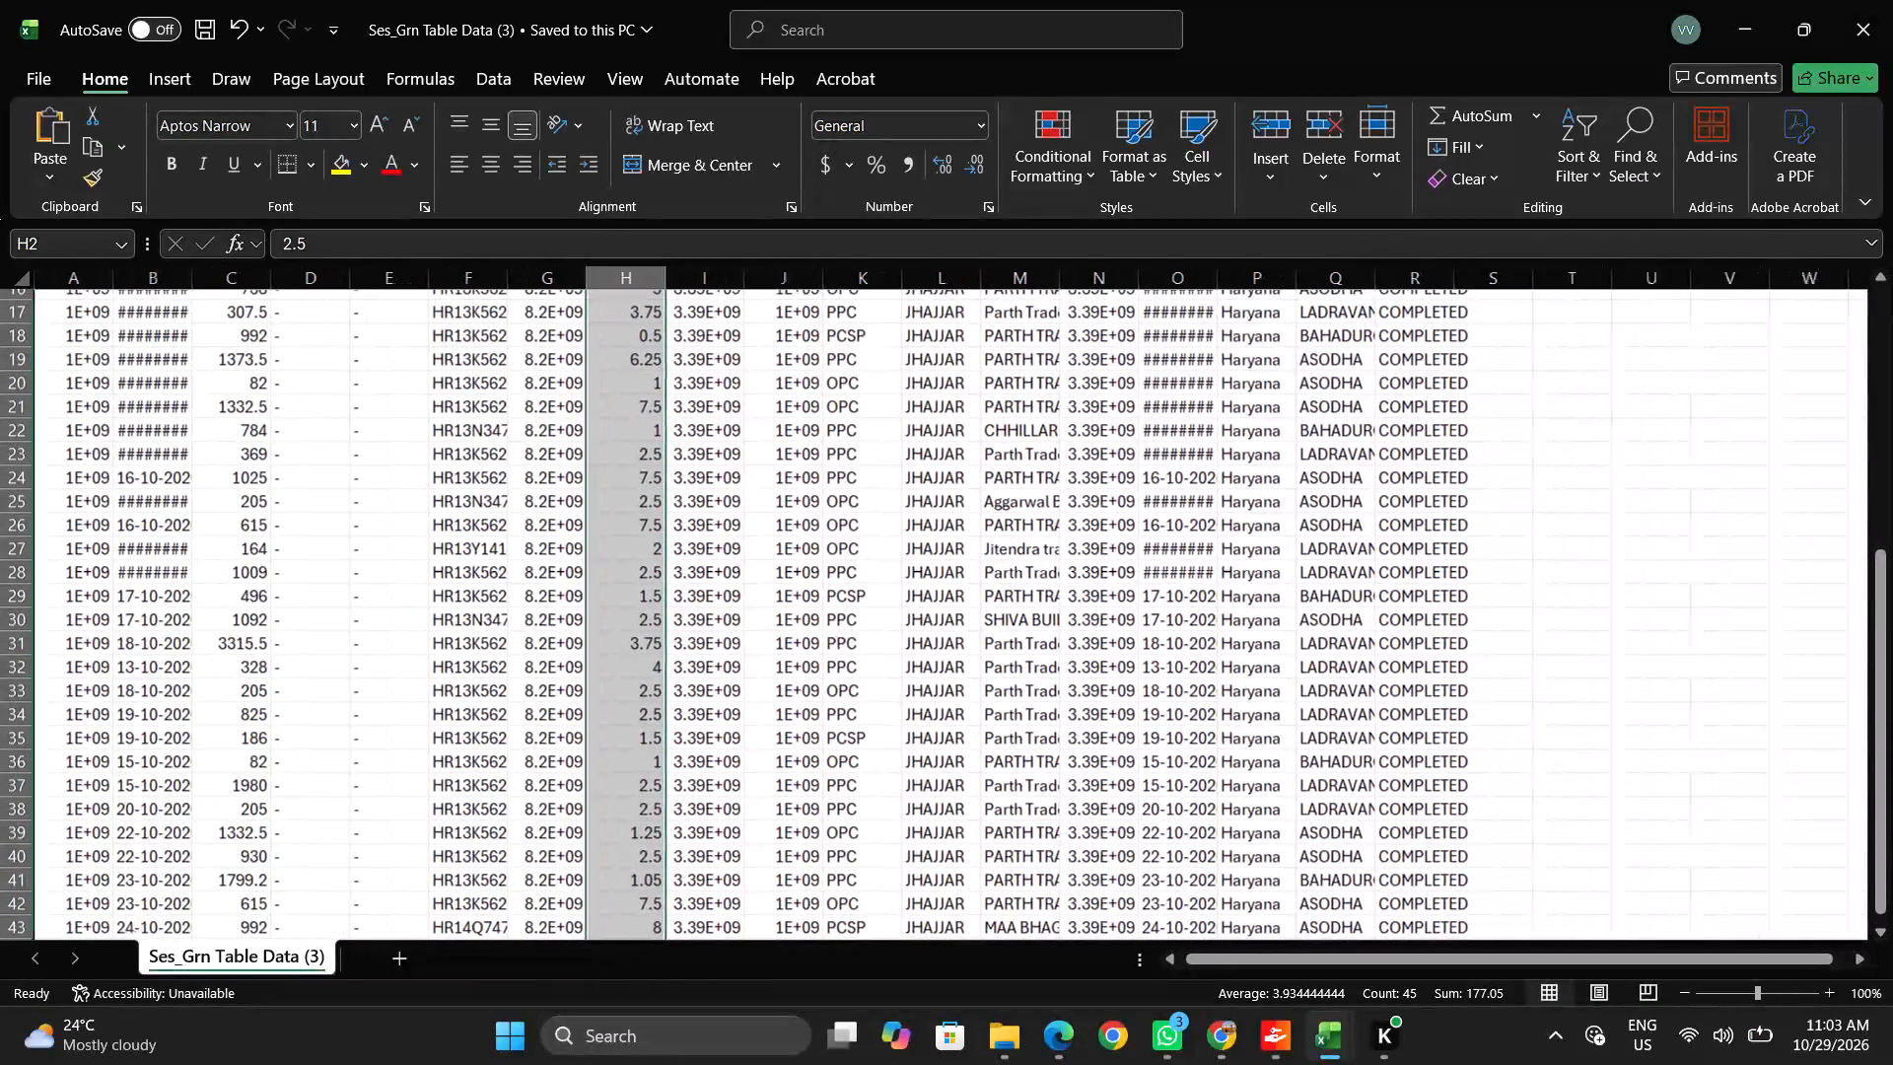
scroll(766, 523, down, 4)
scroll(766, 523, up, 1)
click(766, 523)
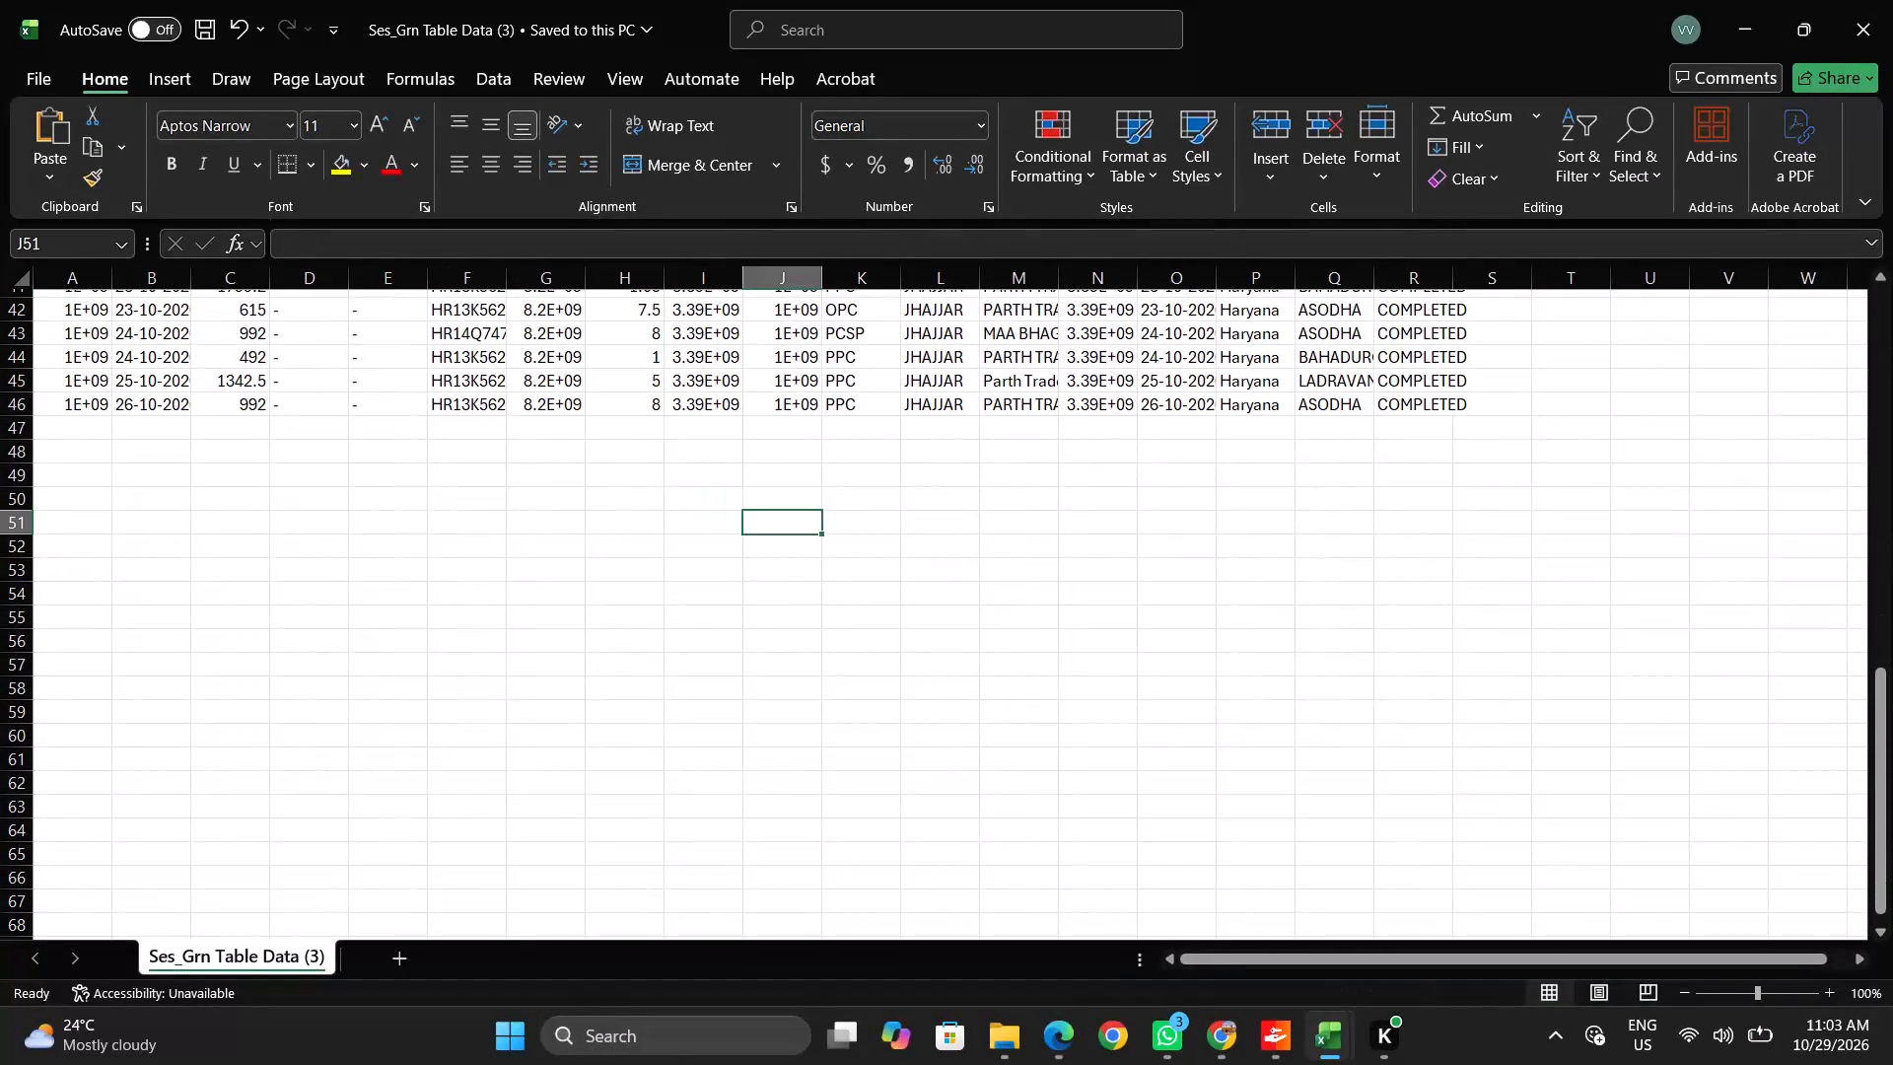
scroll(884, 395, up, 10)
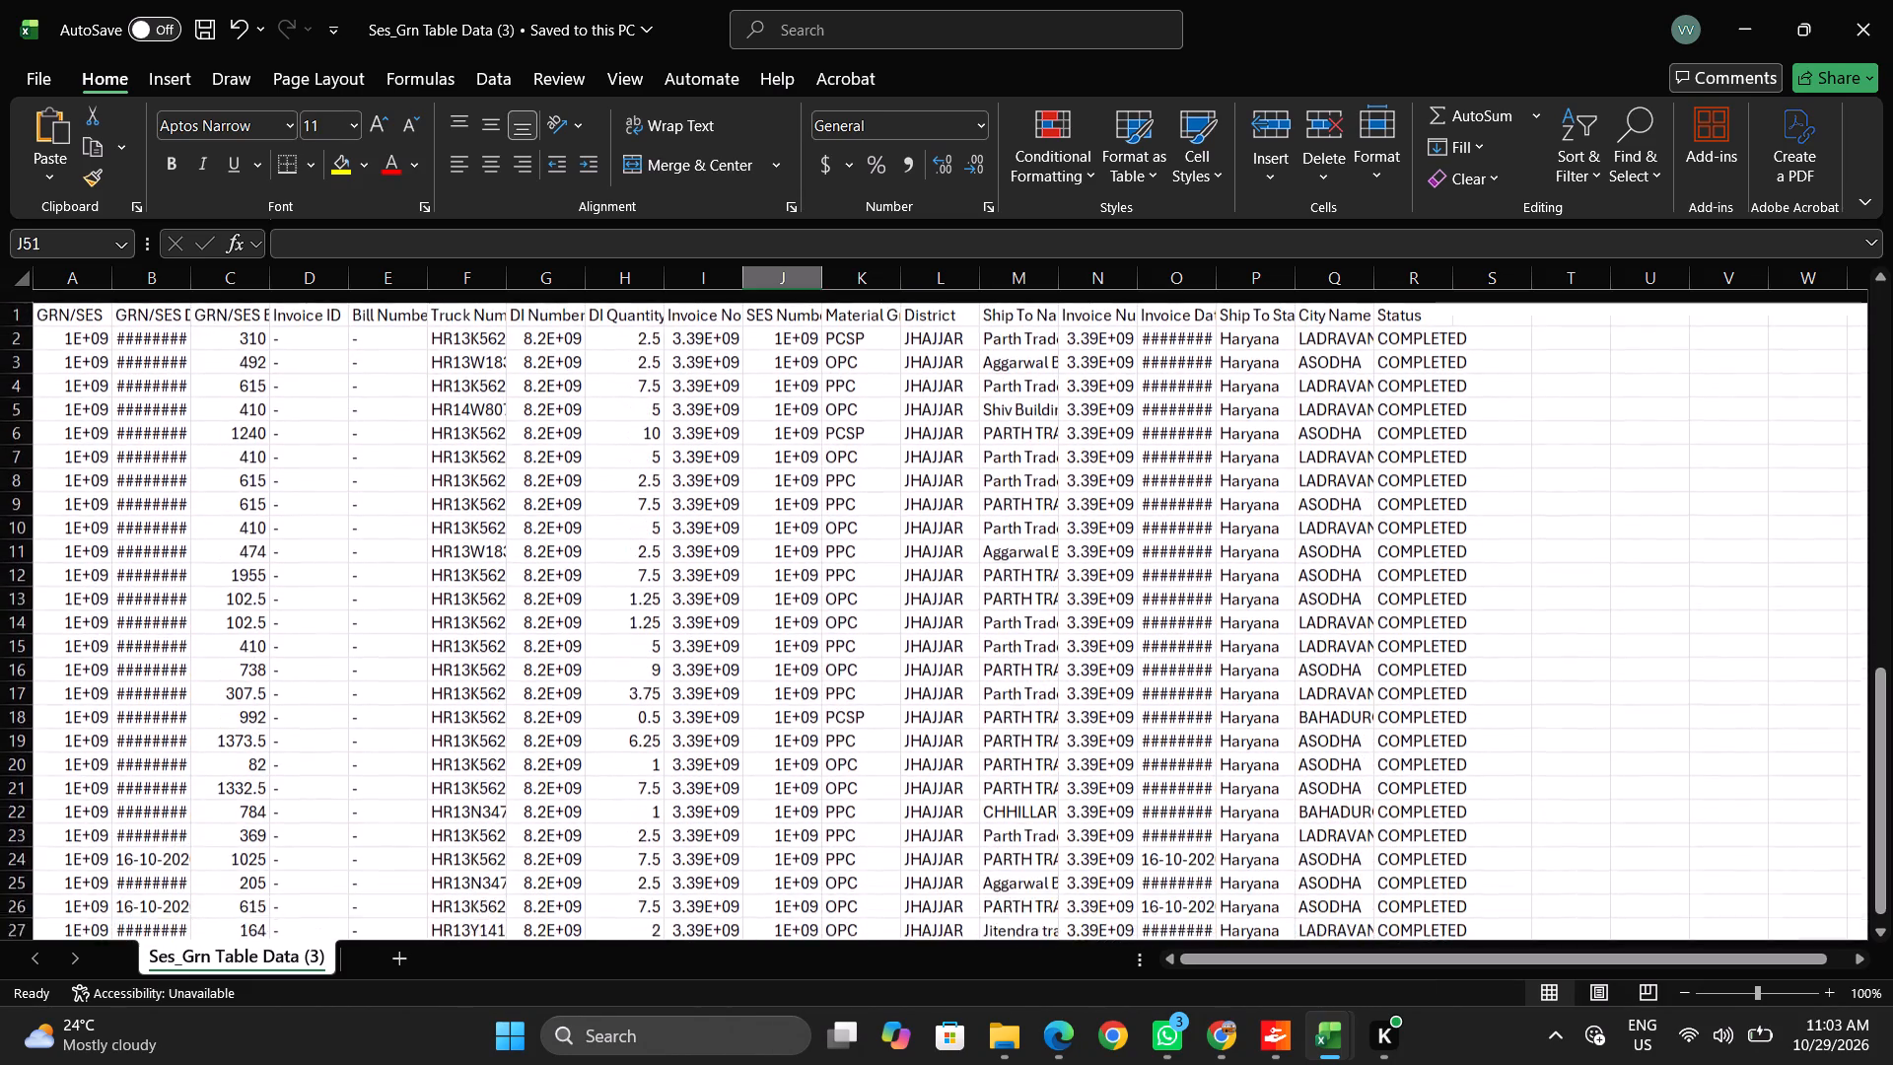
scroll(884, 395, right, 2)
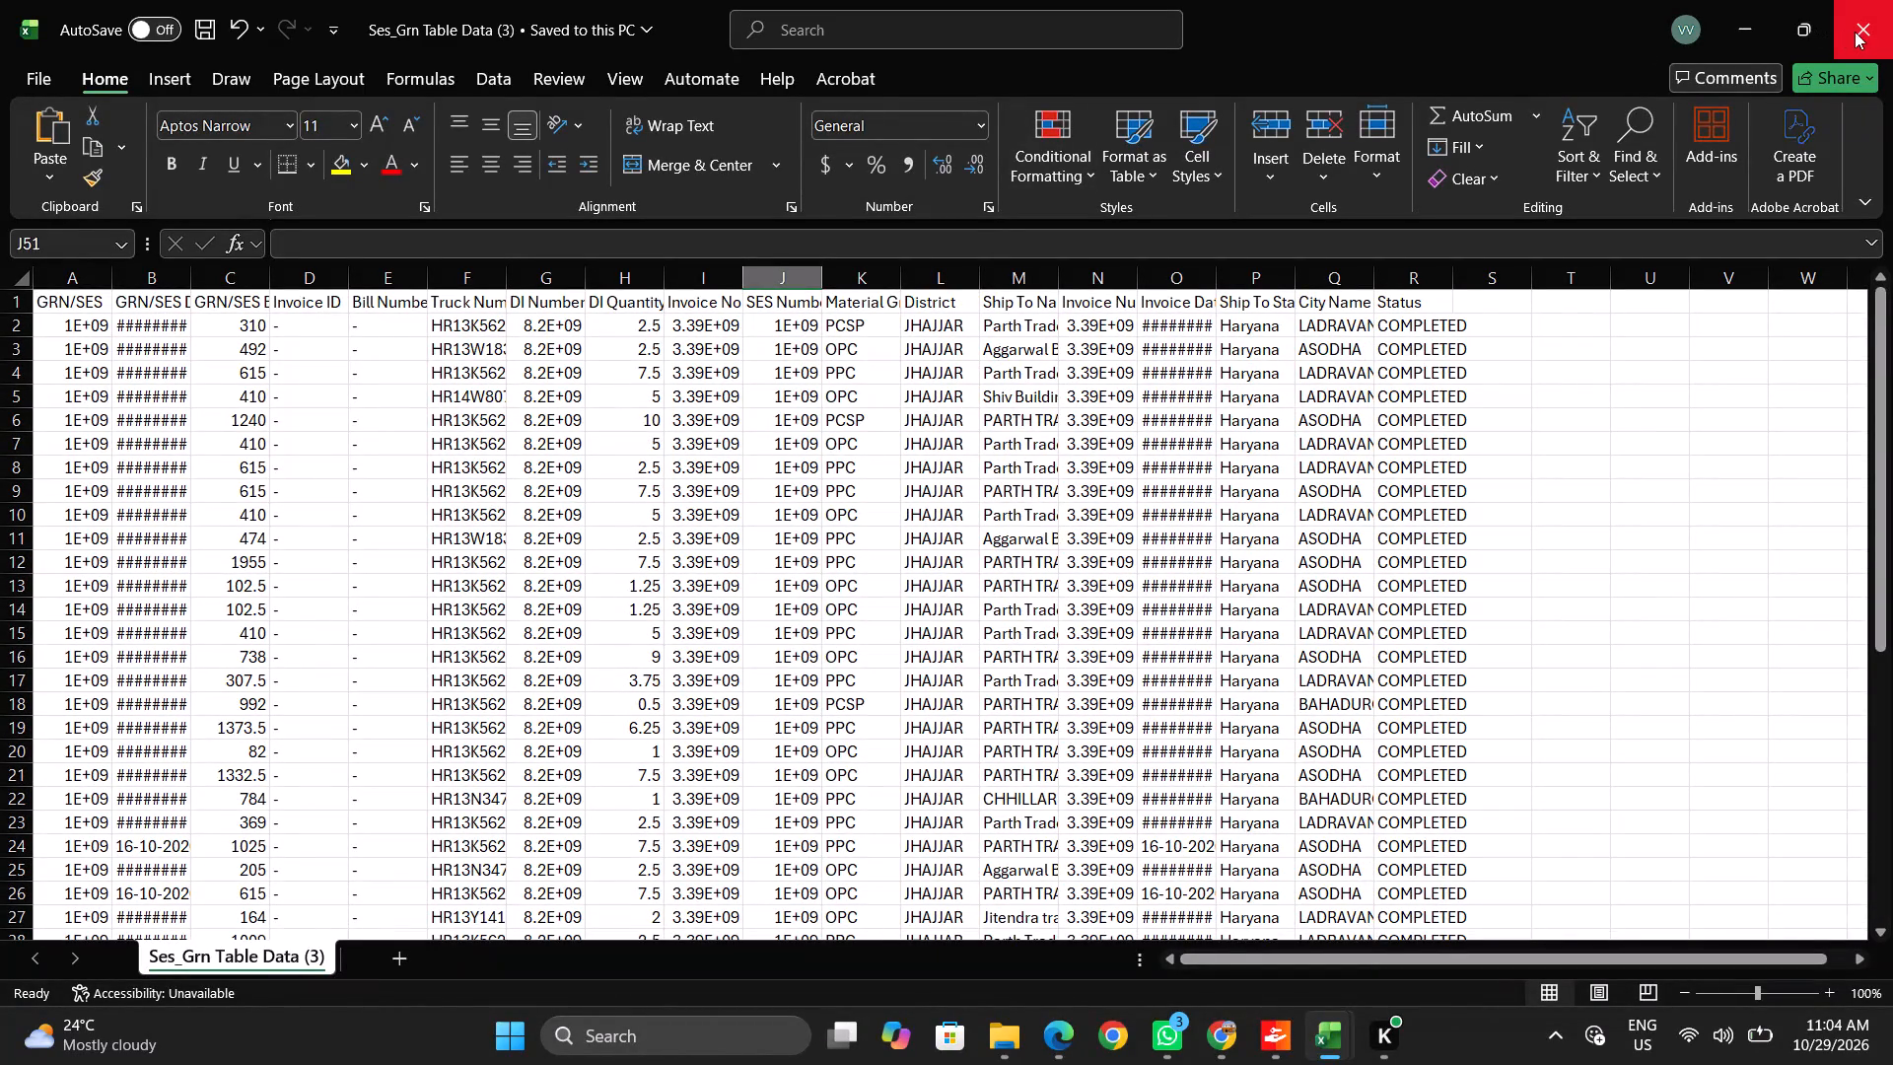
Close the GRN/SES workbook, minimise the 16-31 Oct 26 workbook and close the Desktop folder to return to the vendor portal.
click(1855, 32)
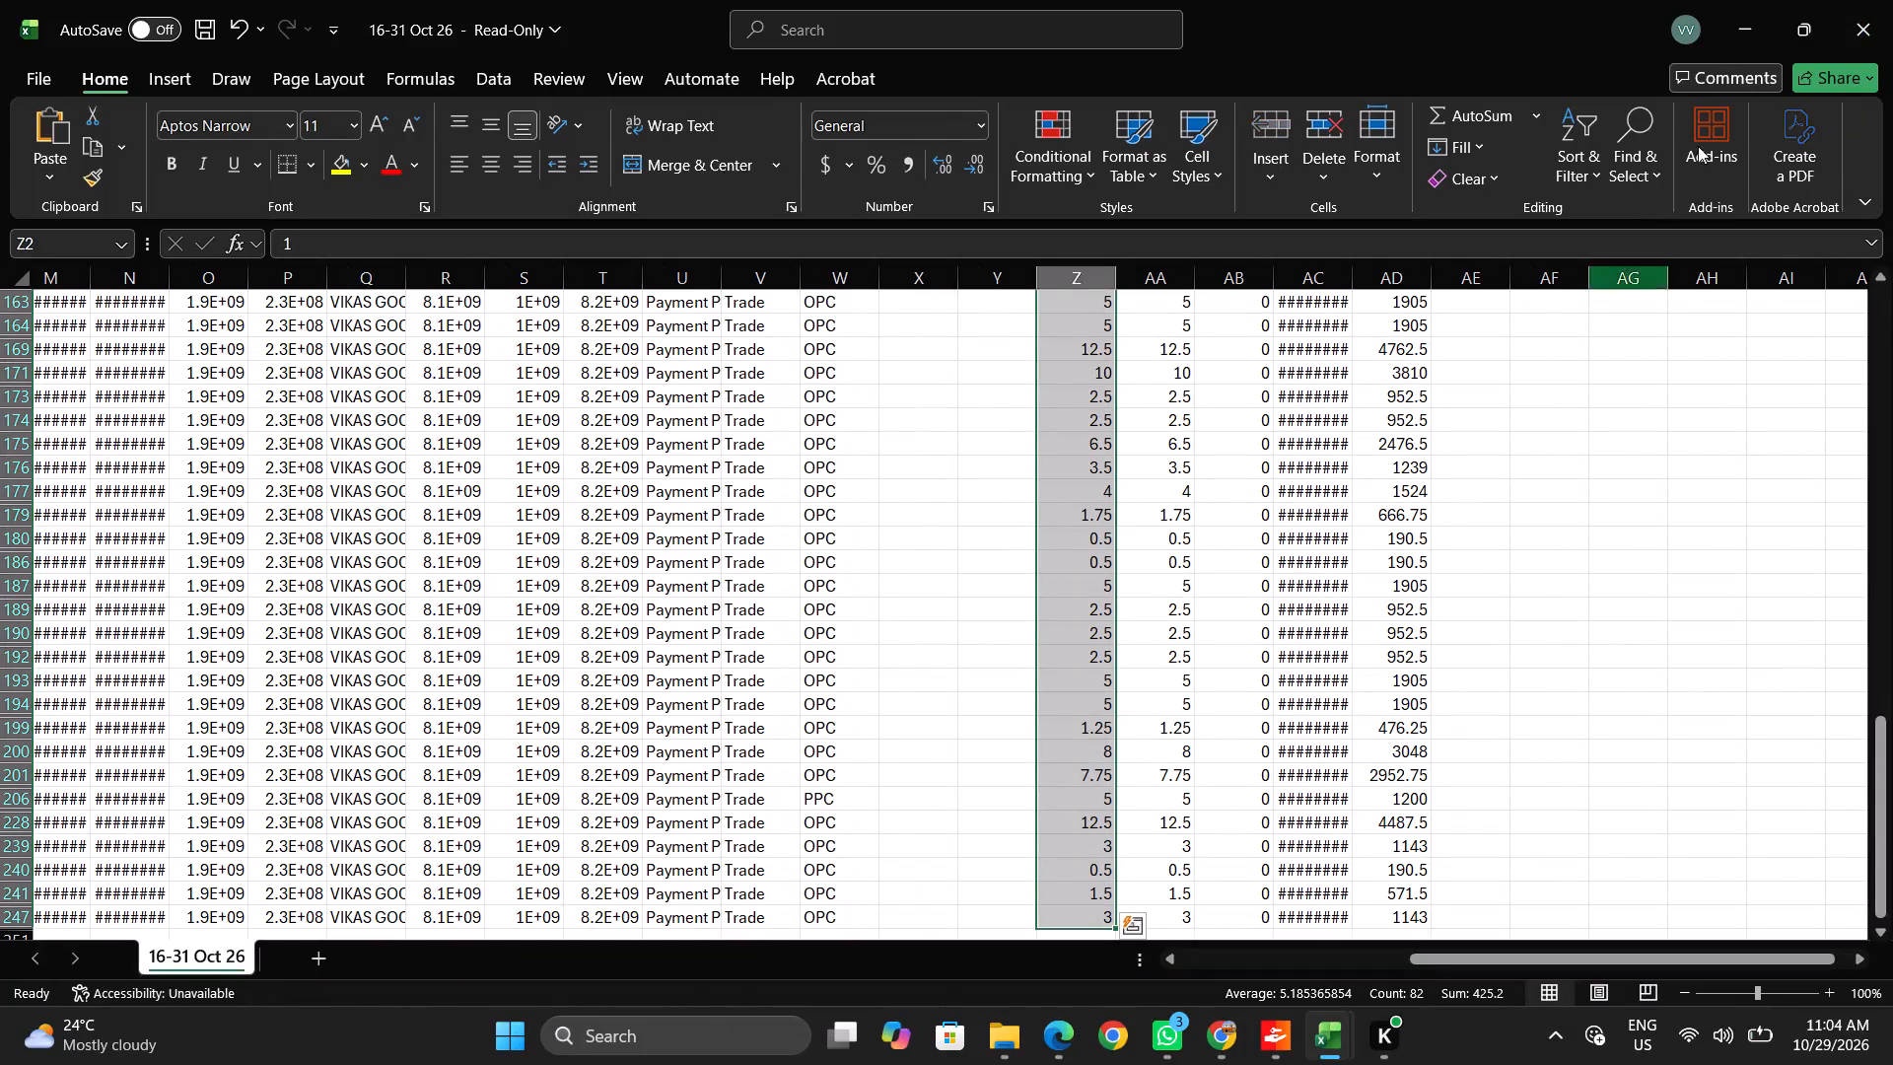
click(1725, 21)
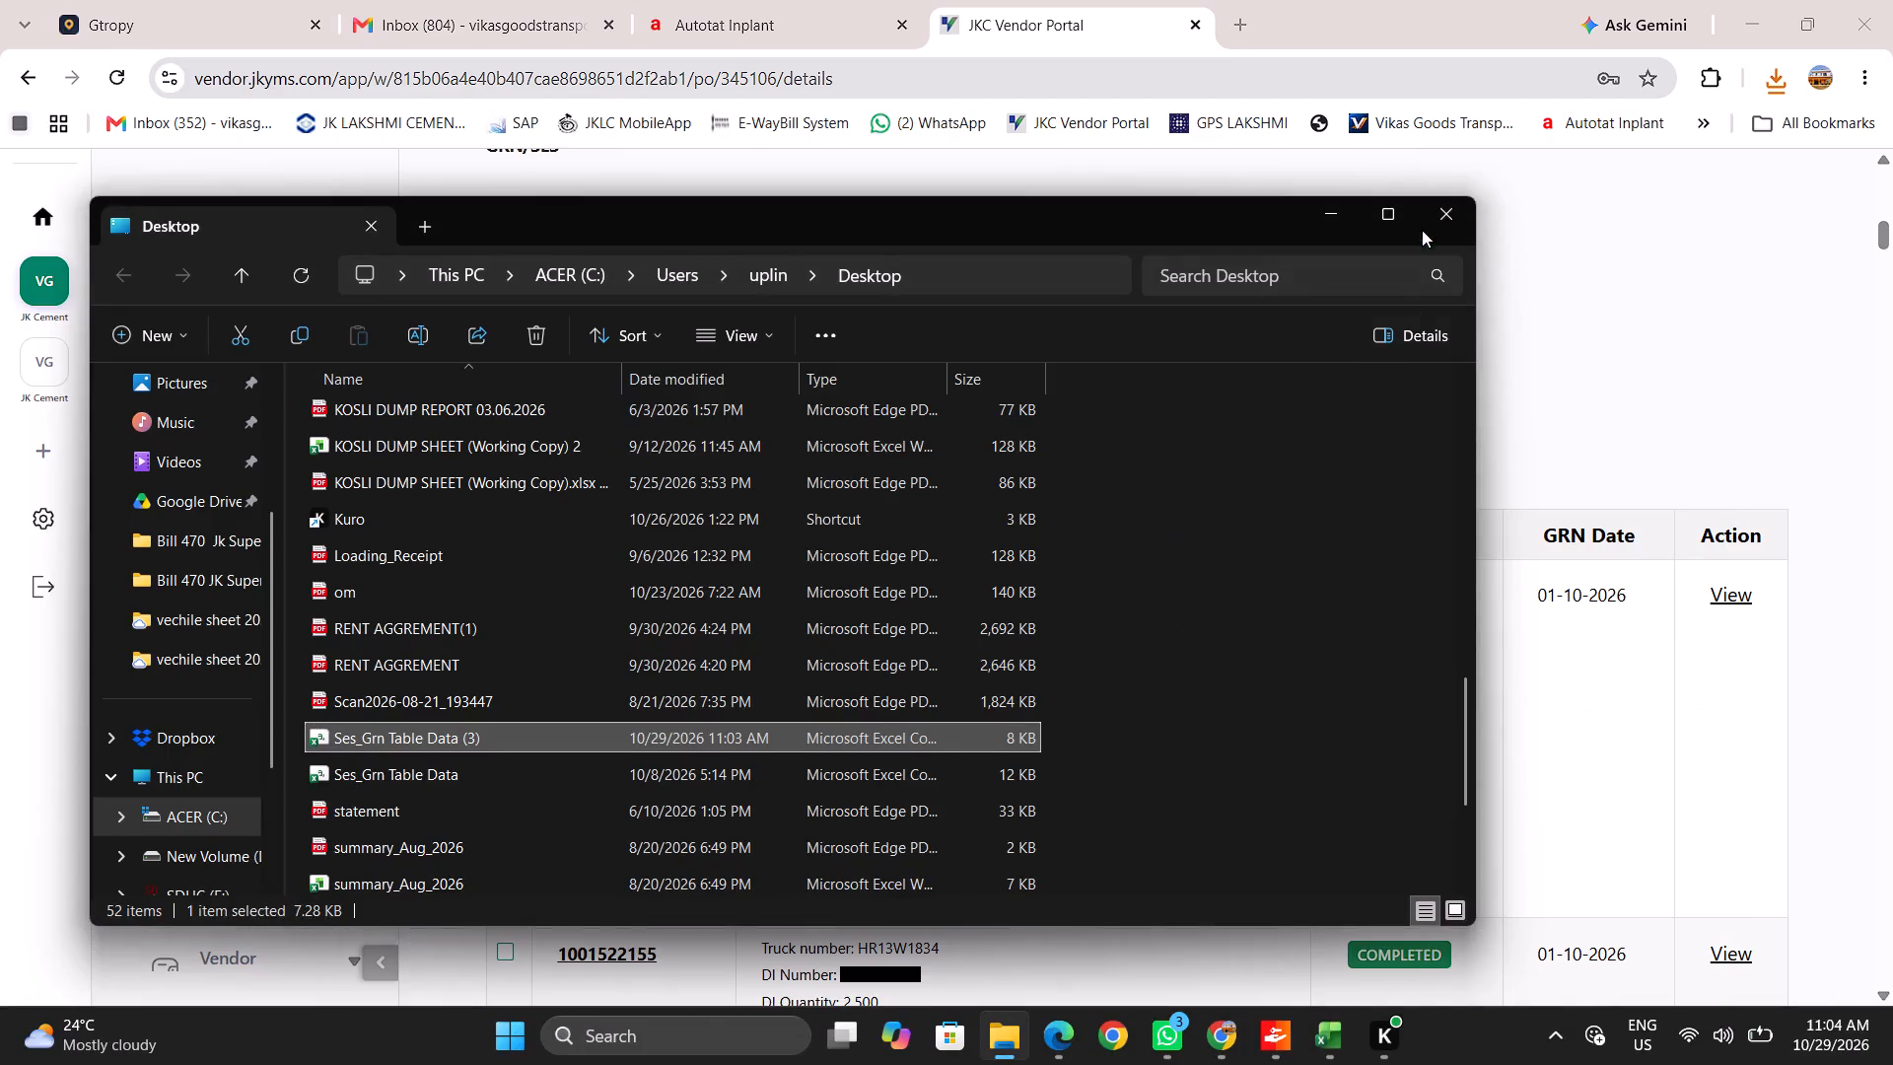
click(1437, 218)
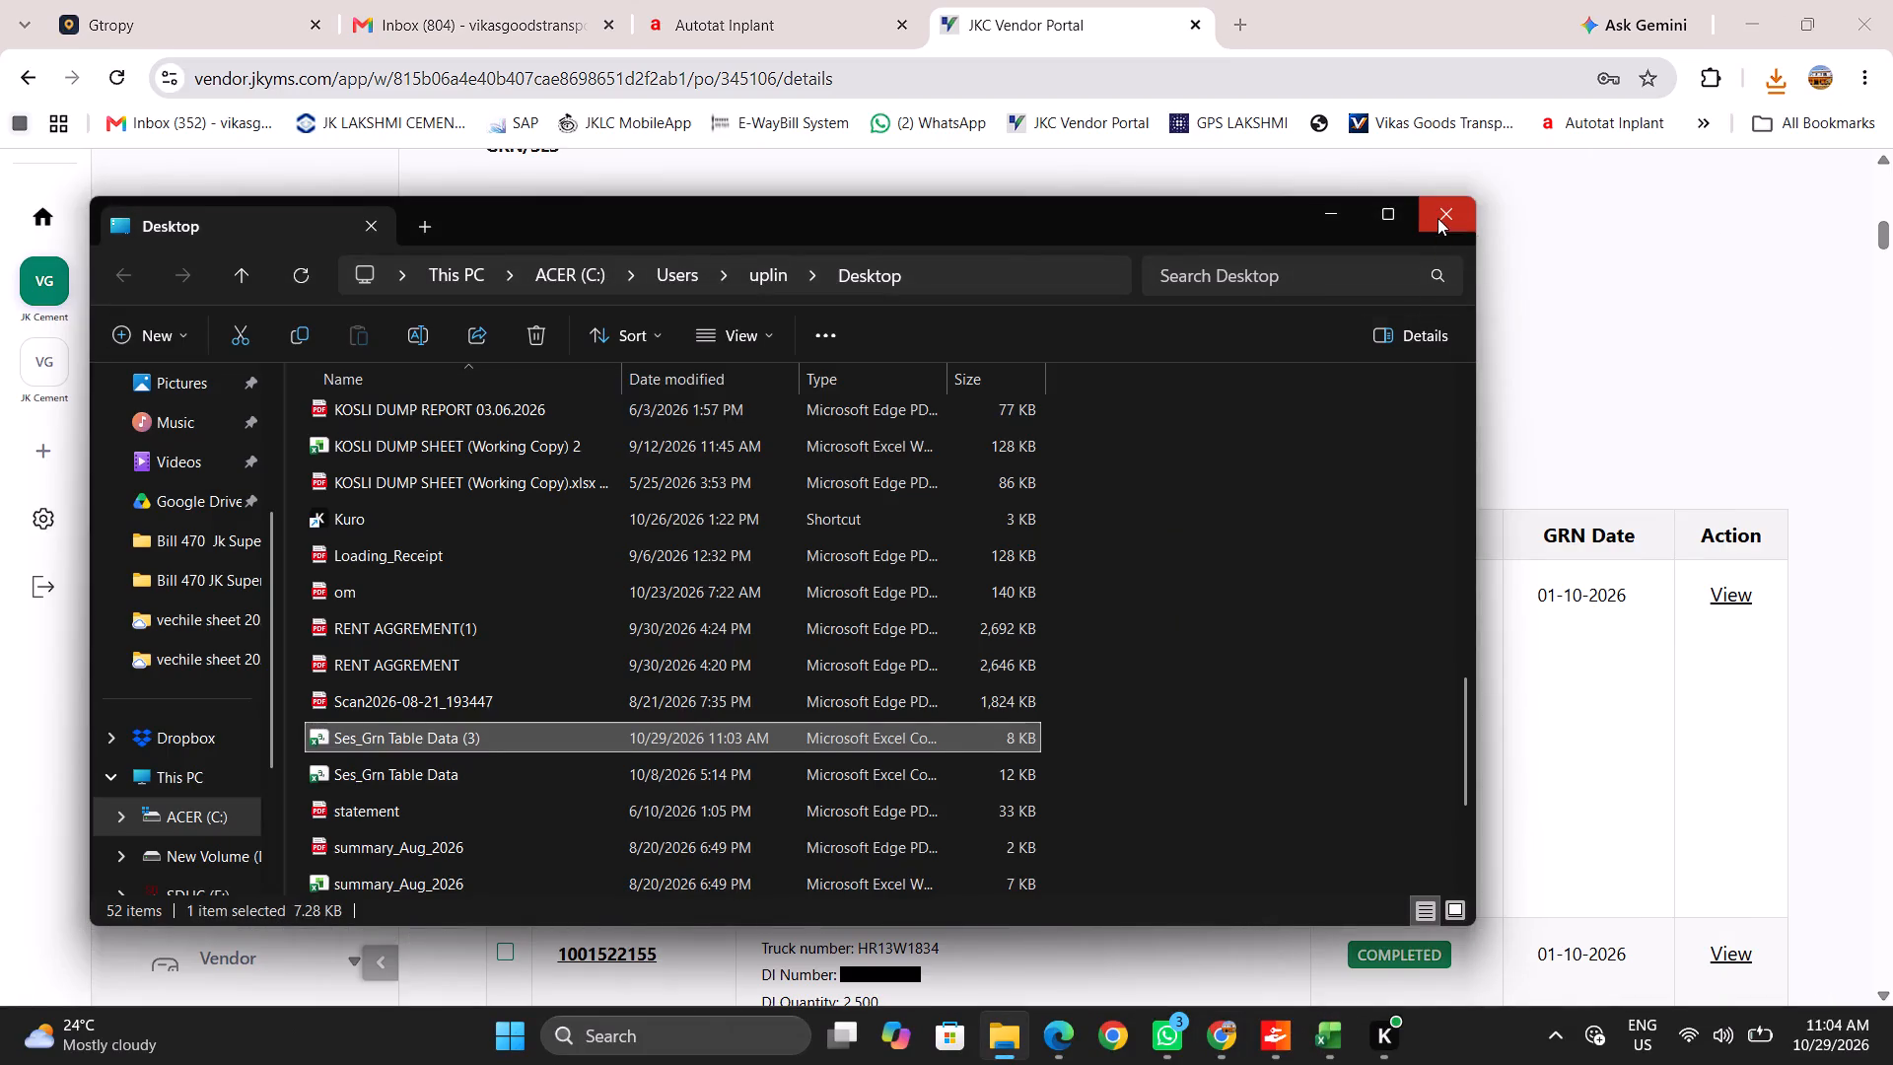
Select all GRN/SES entries of the purchase order and open the invoice submission form for them.
scroll(800, 758, up, 1)
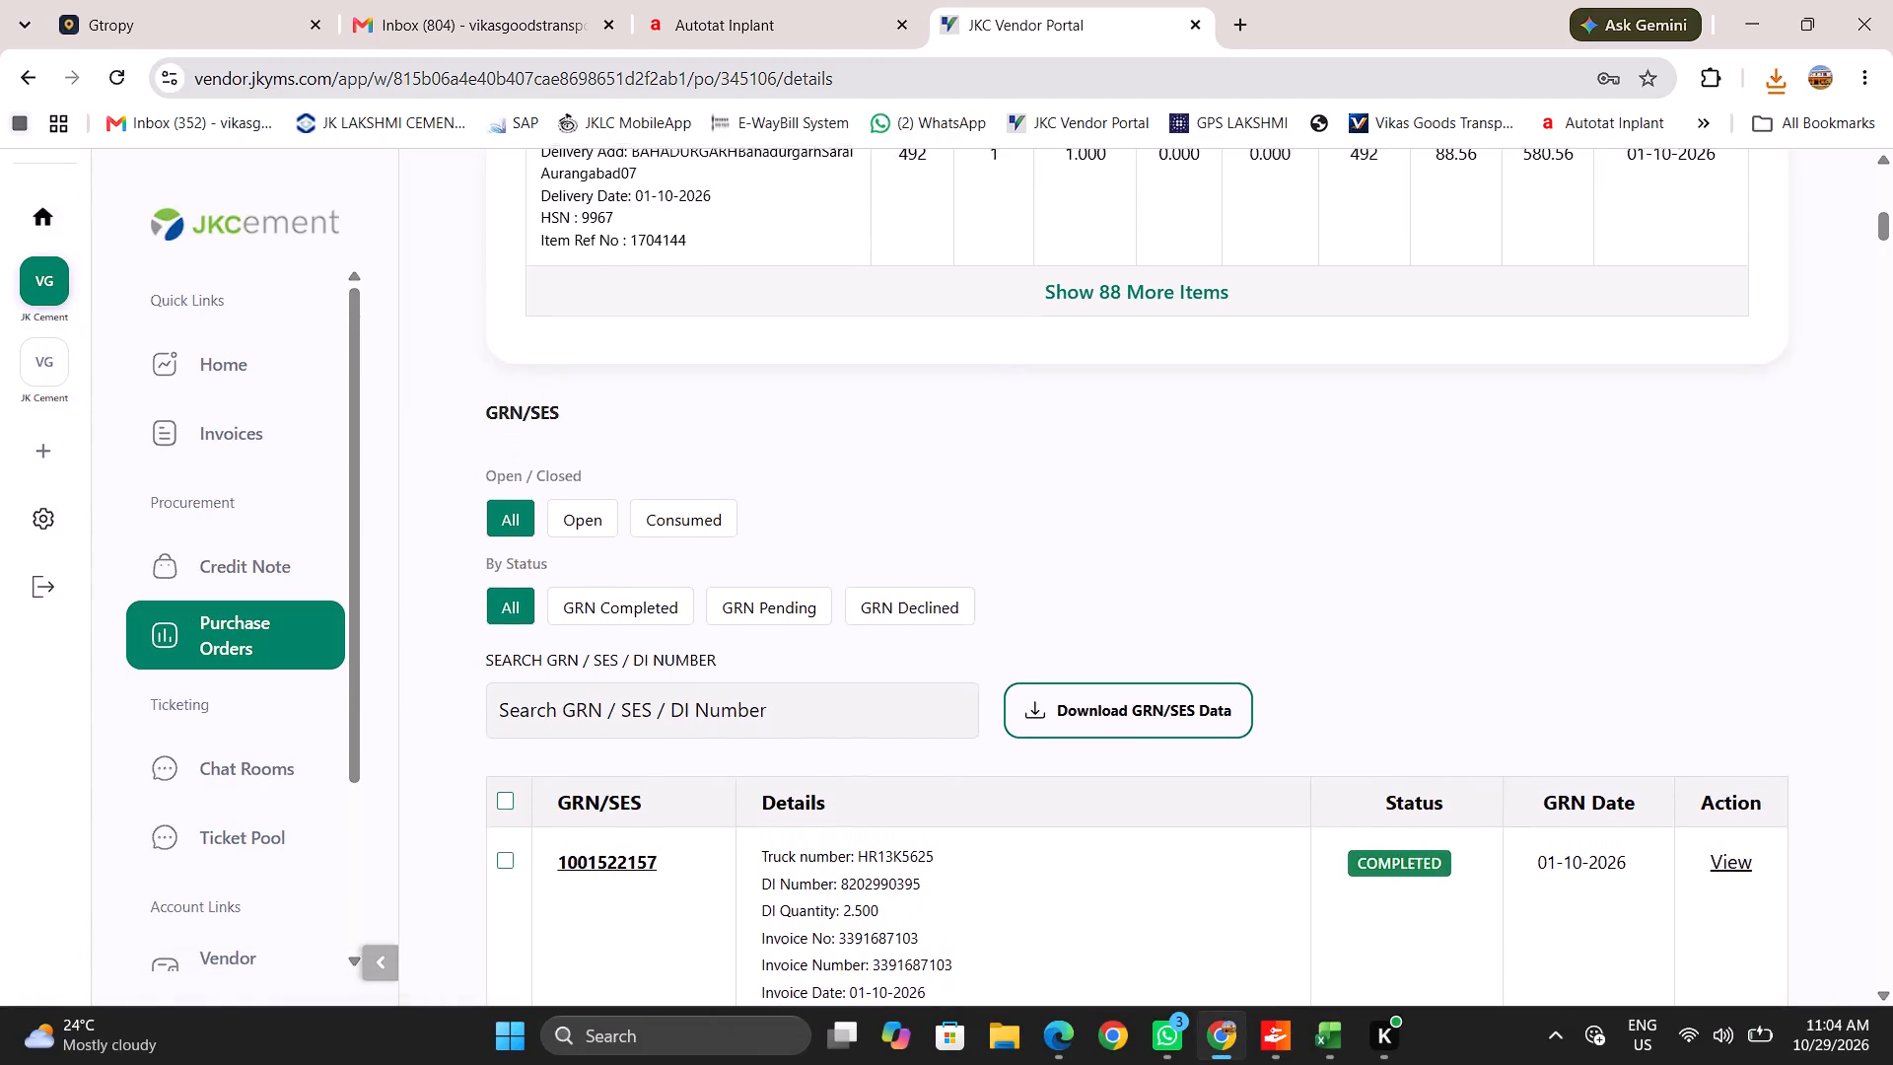
click(501, 808)
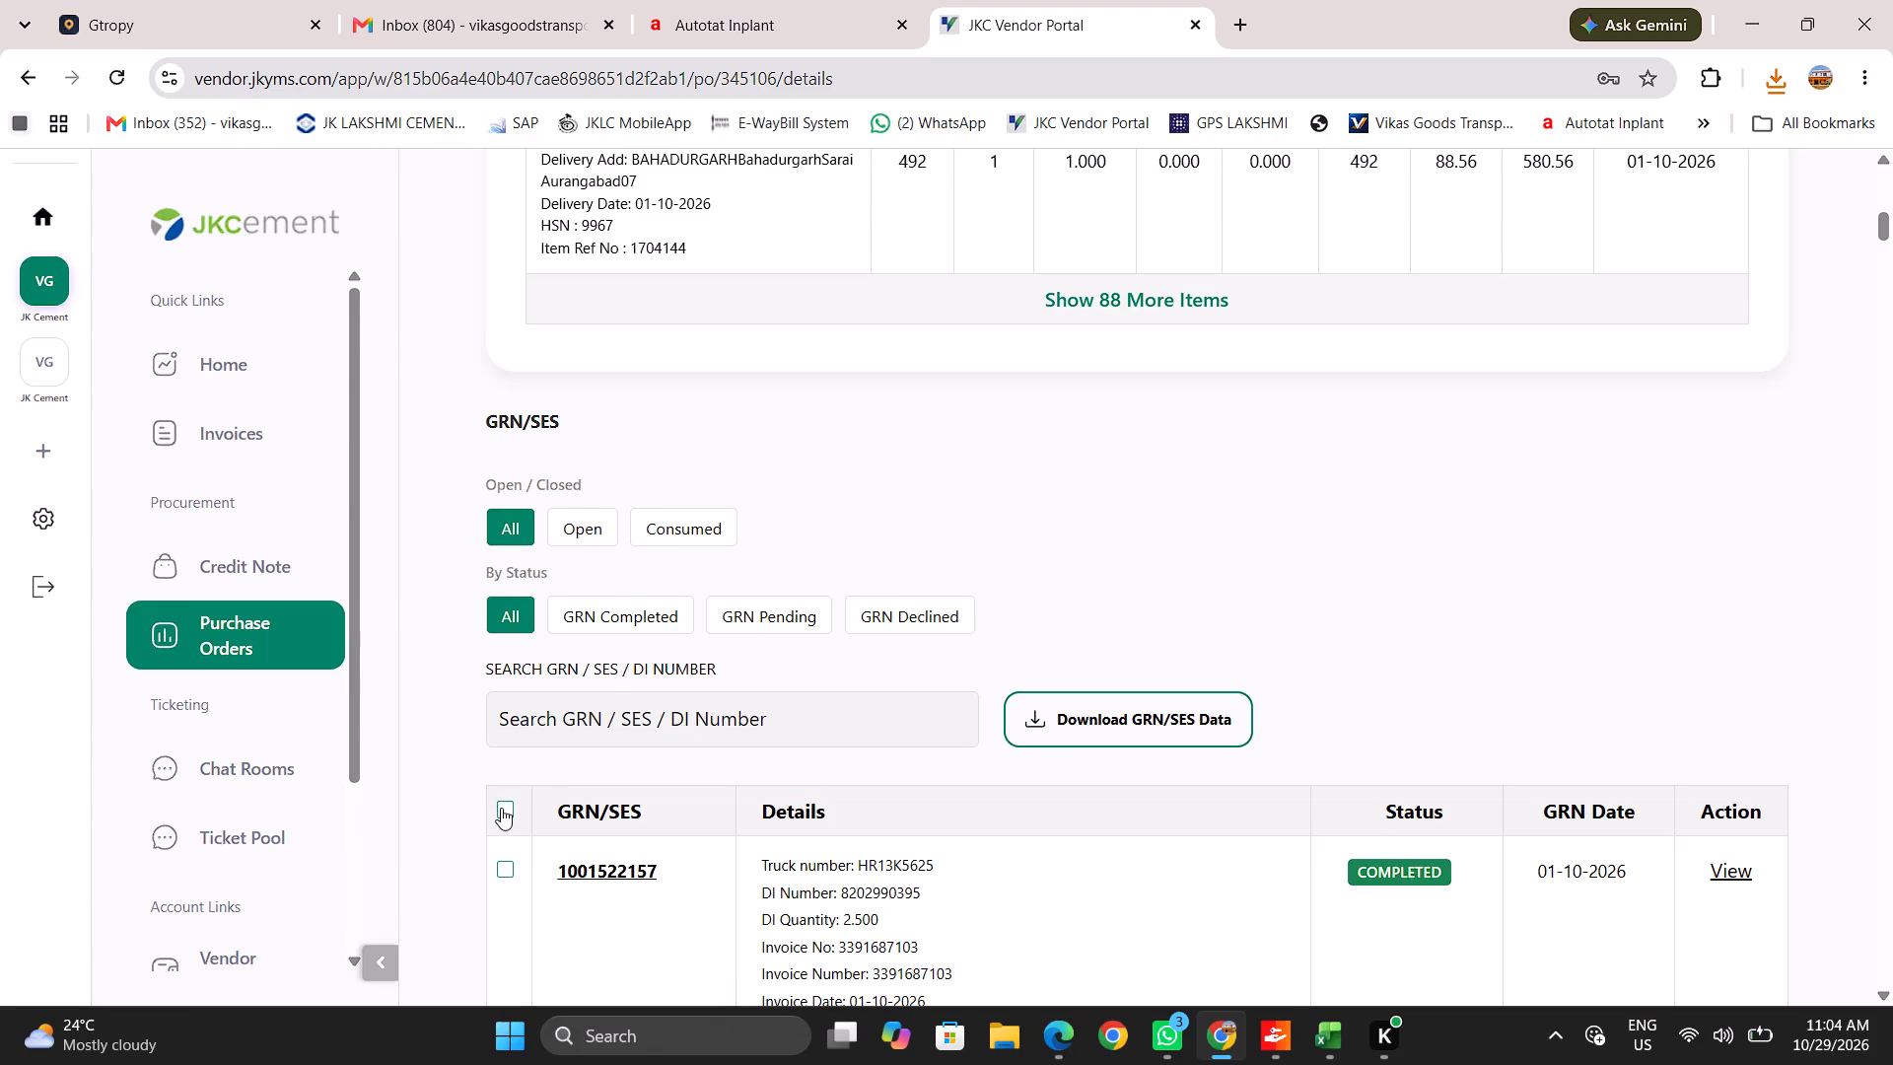
scroll(977, 527, down, 1)
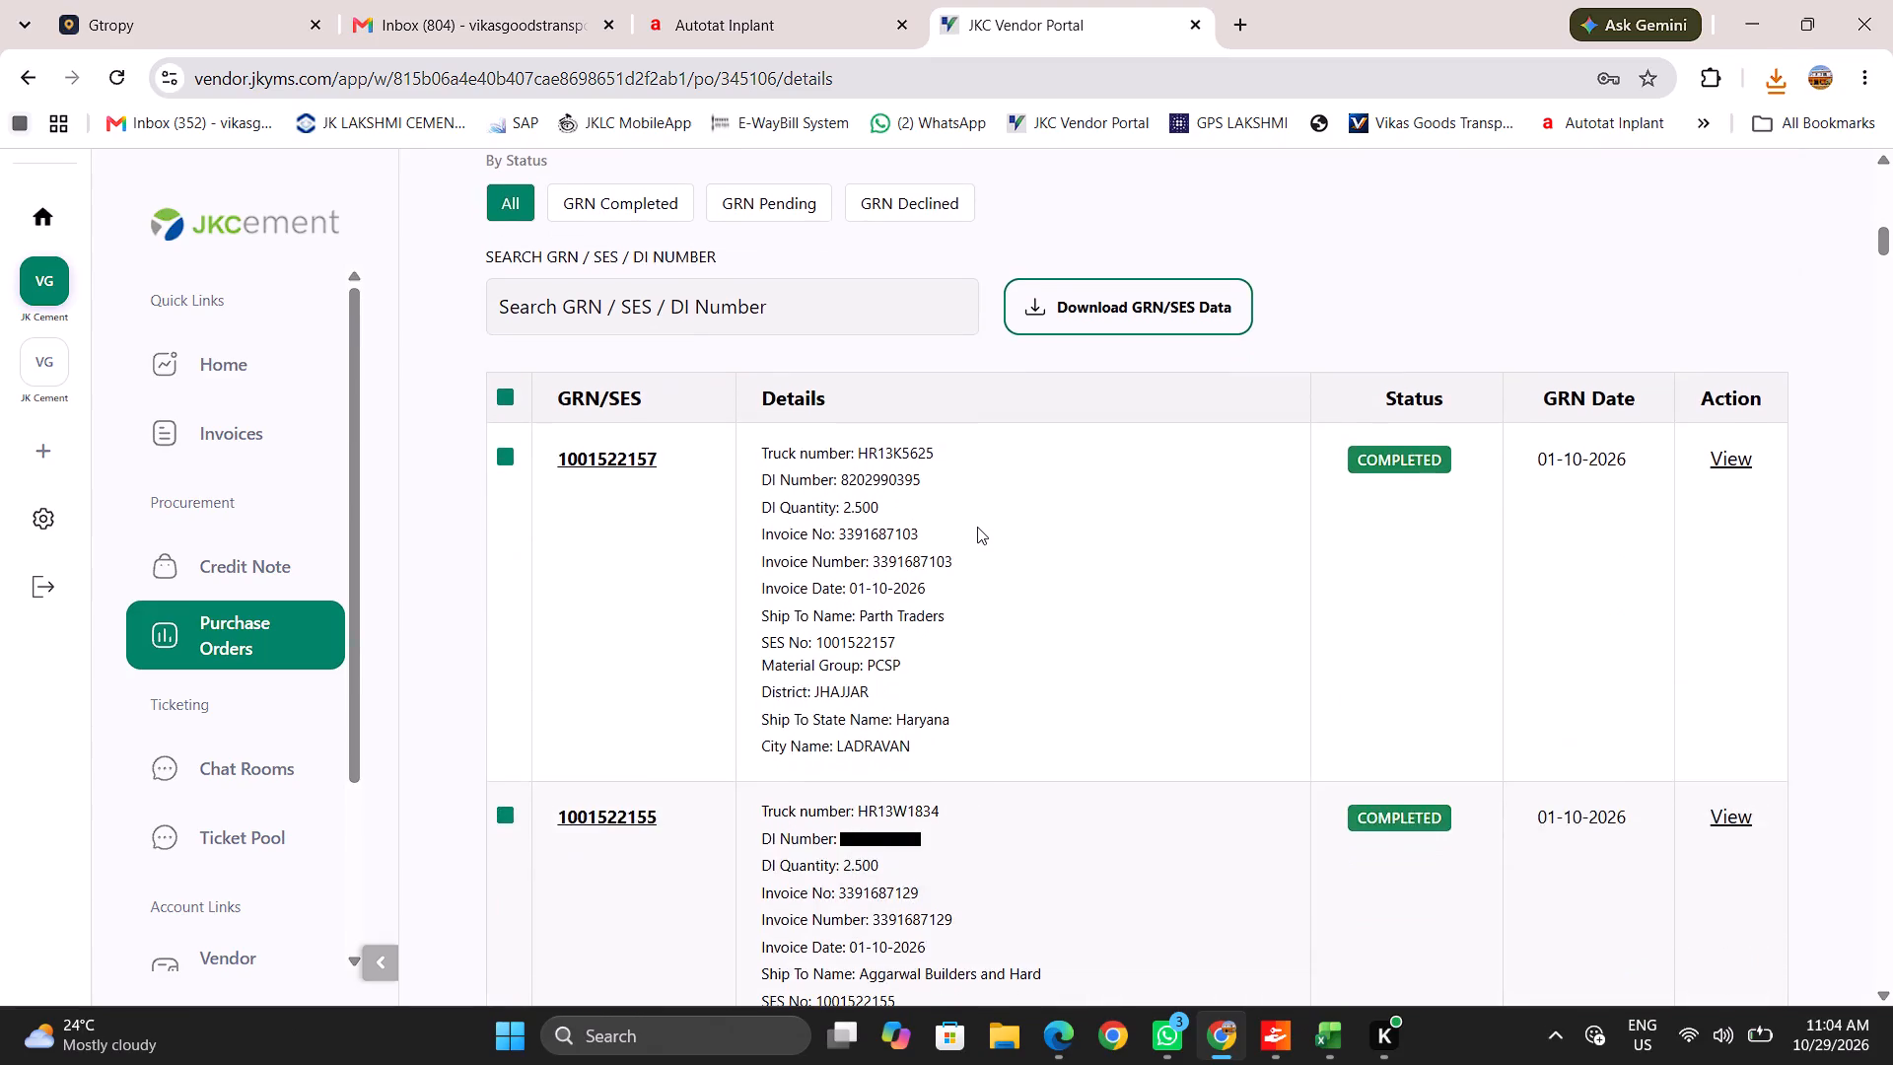
scroll(977, 527, down, 1)
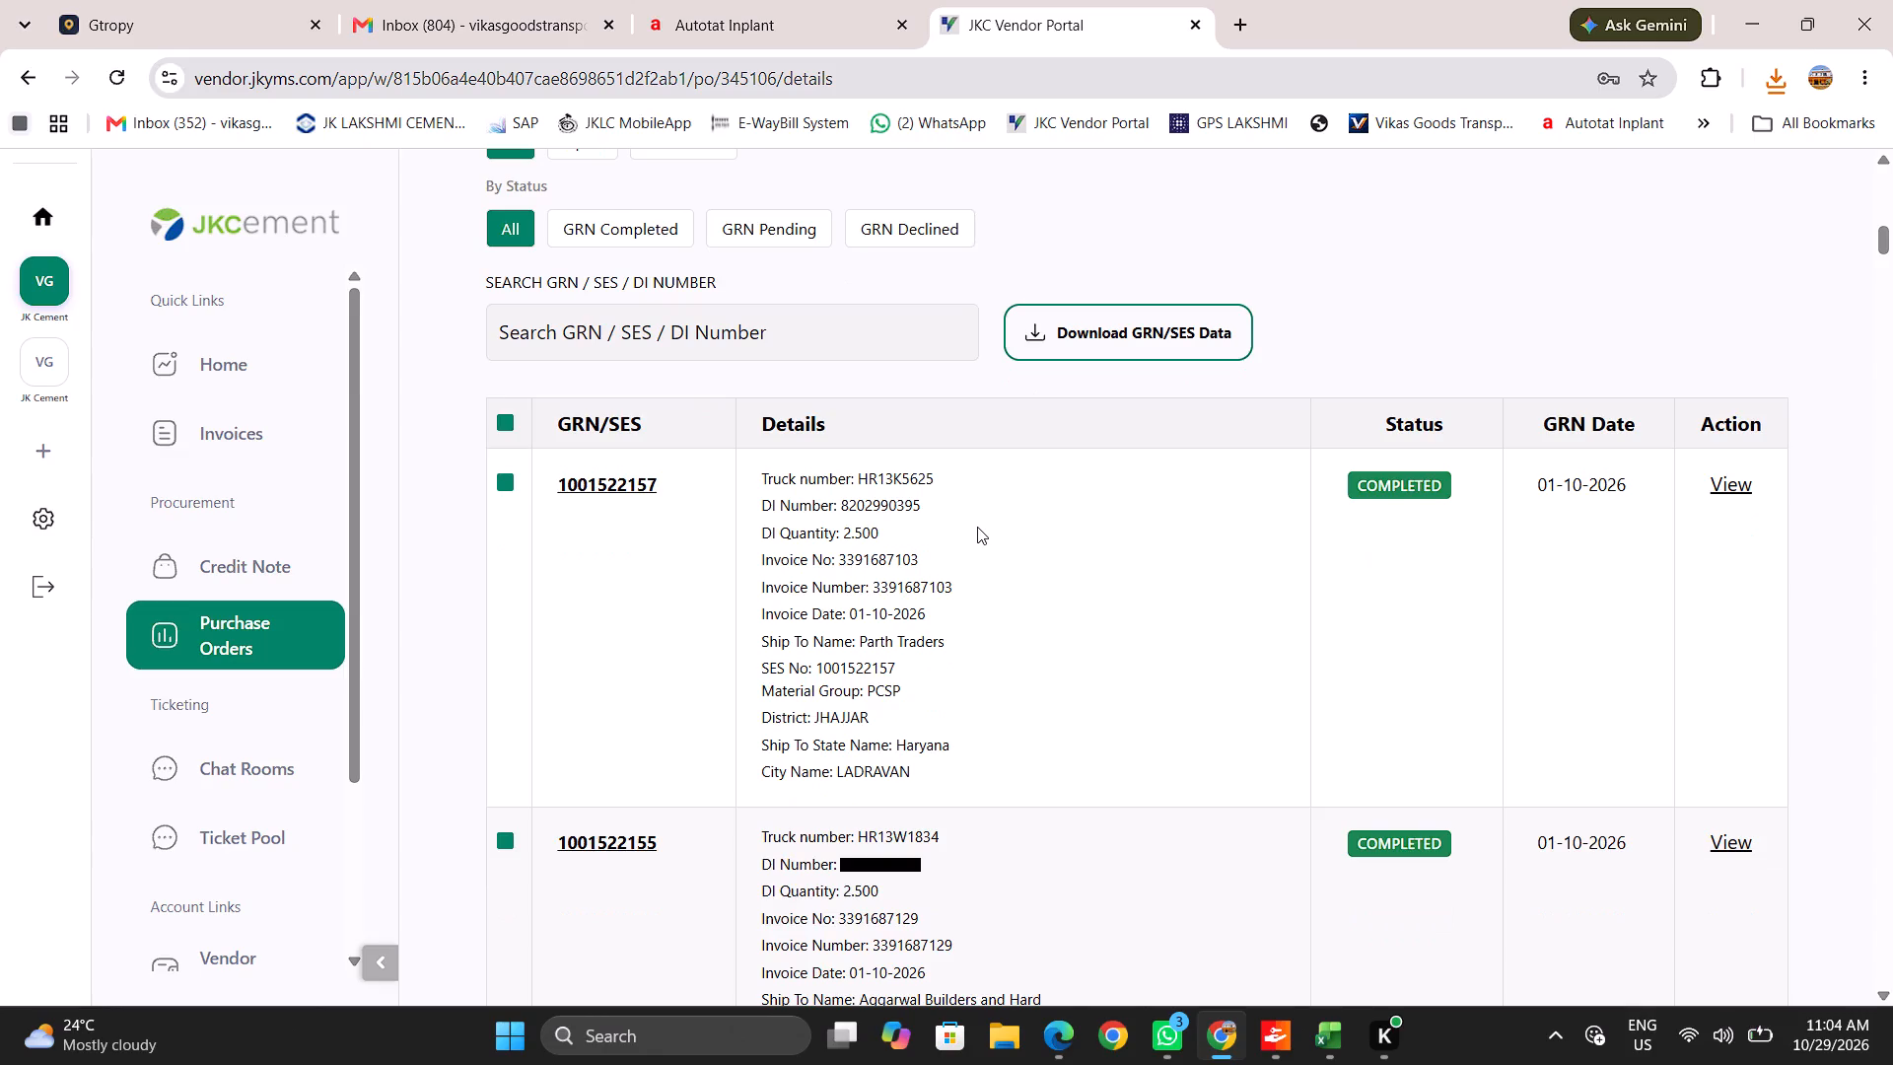
scroll(977, 527, down, 1)
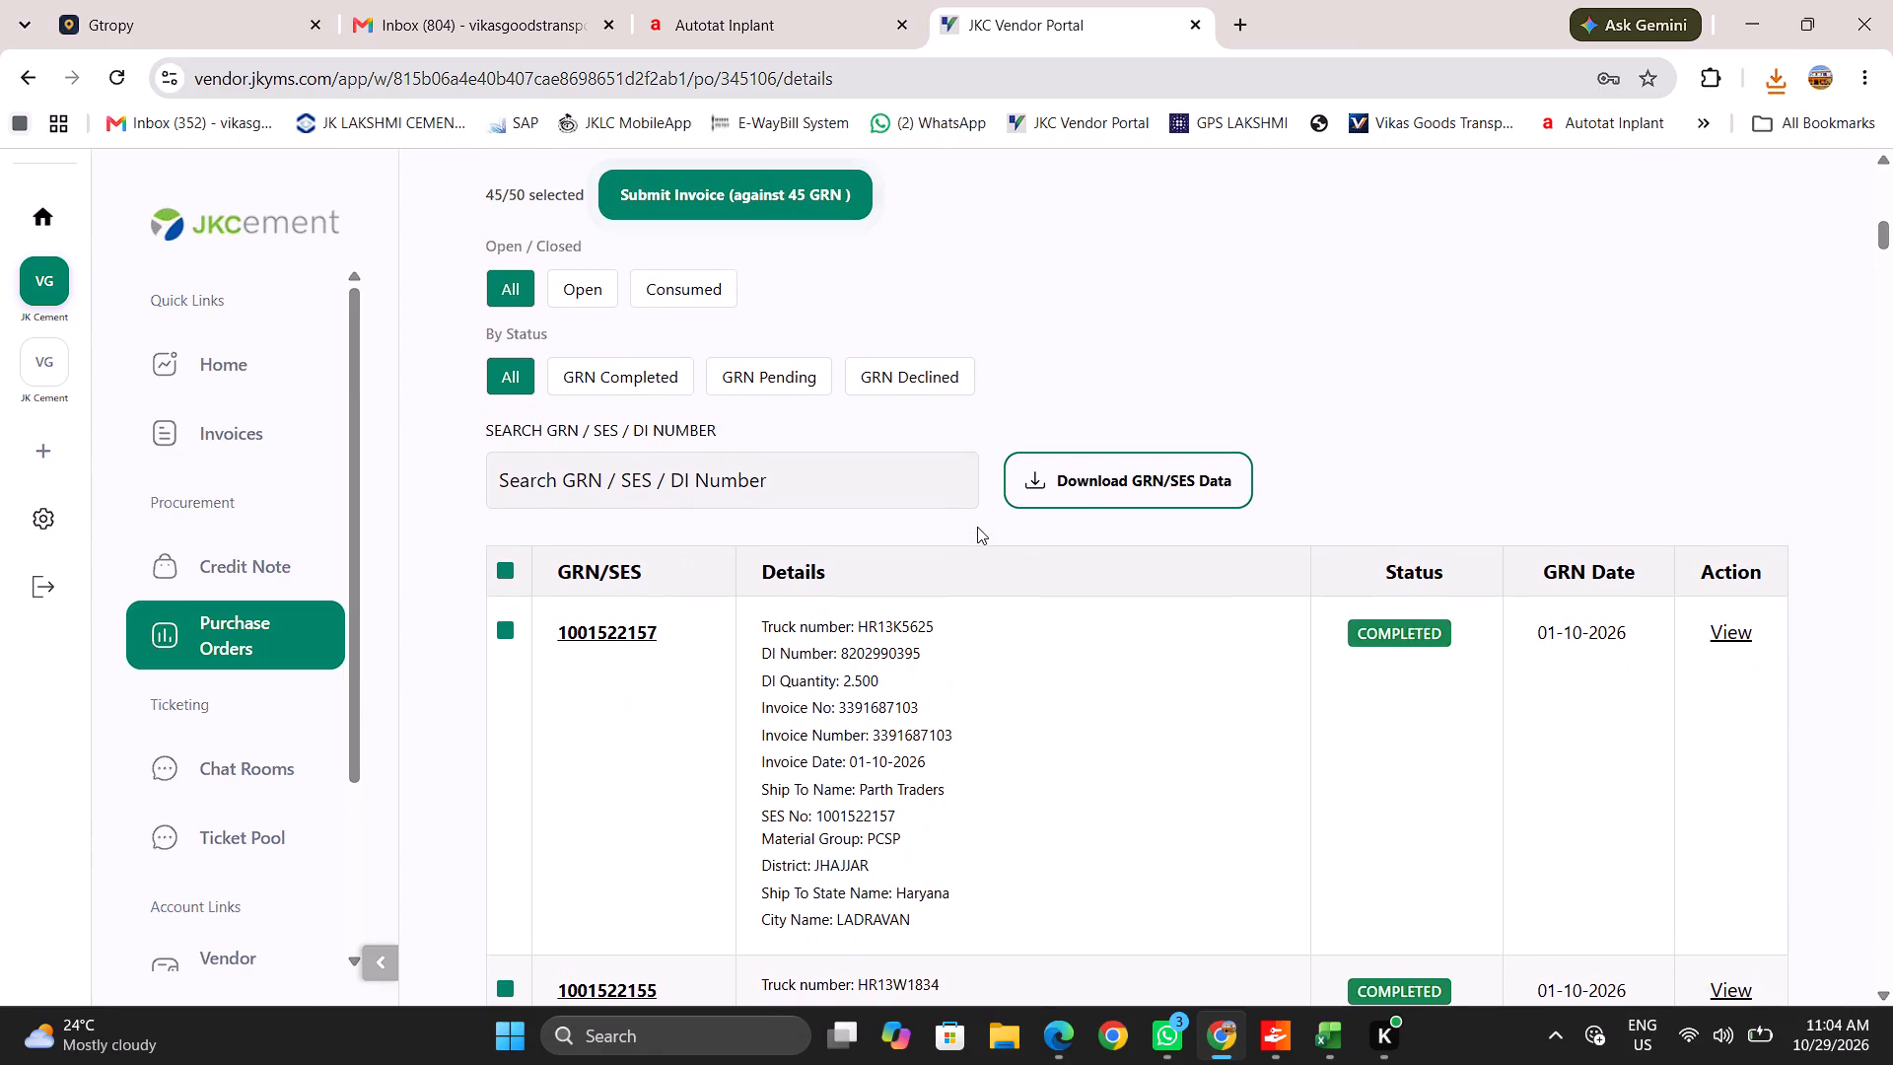
scroll(977, 527, down, 2)
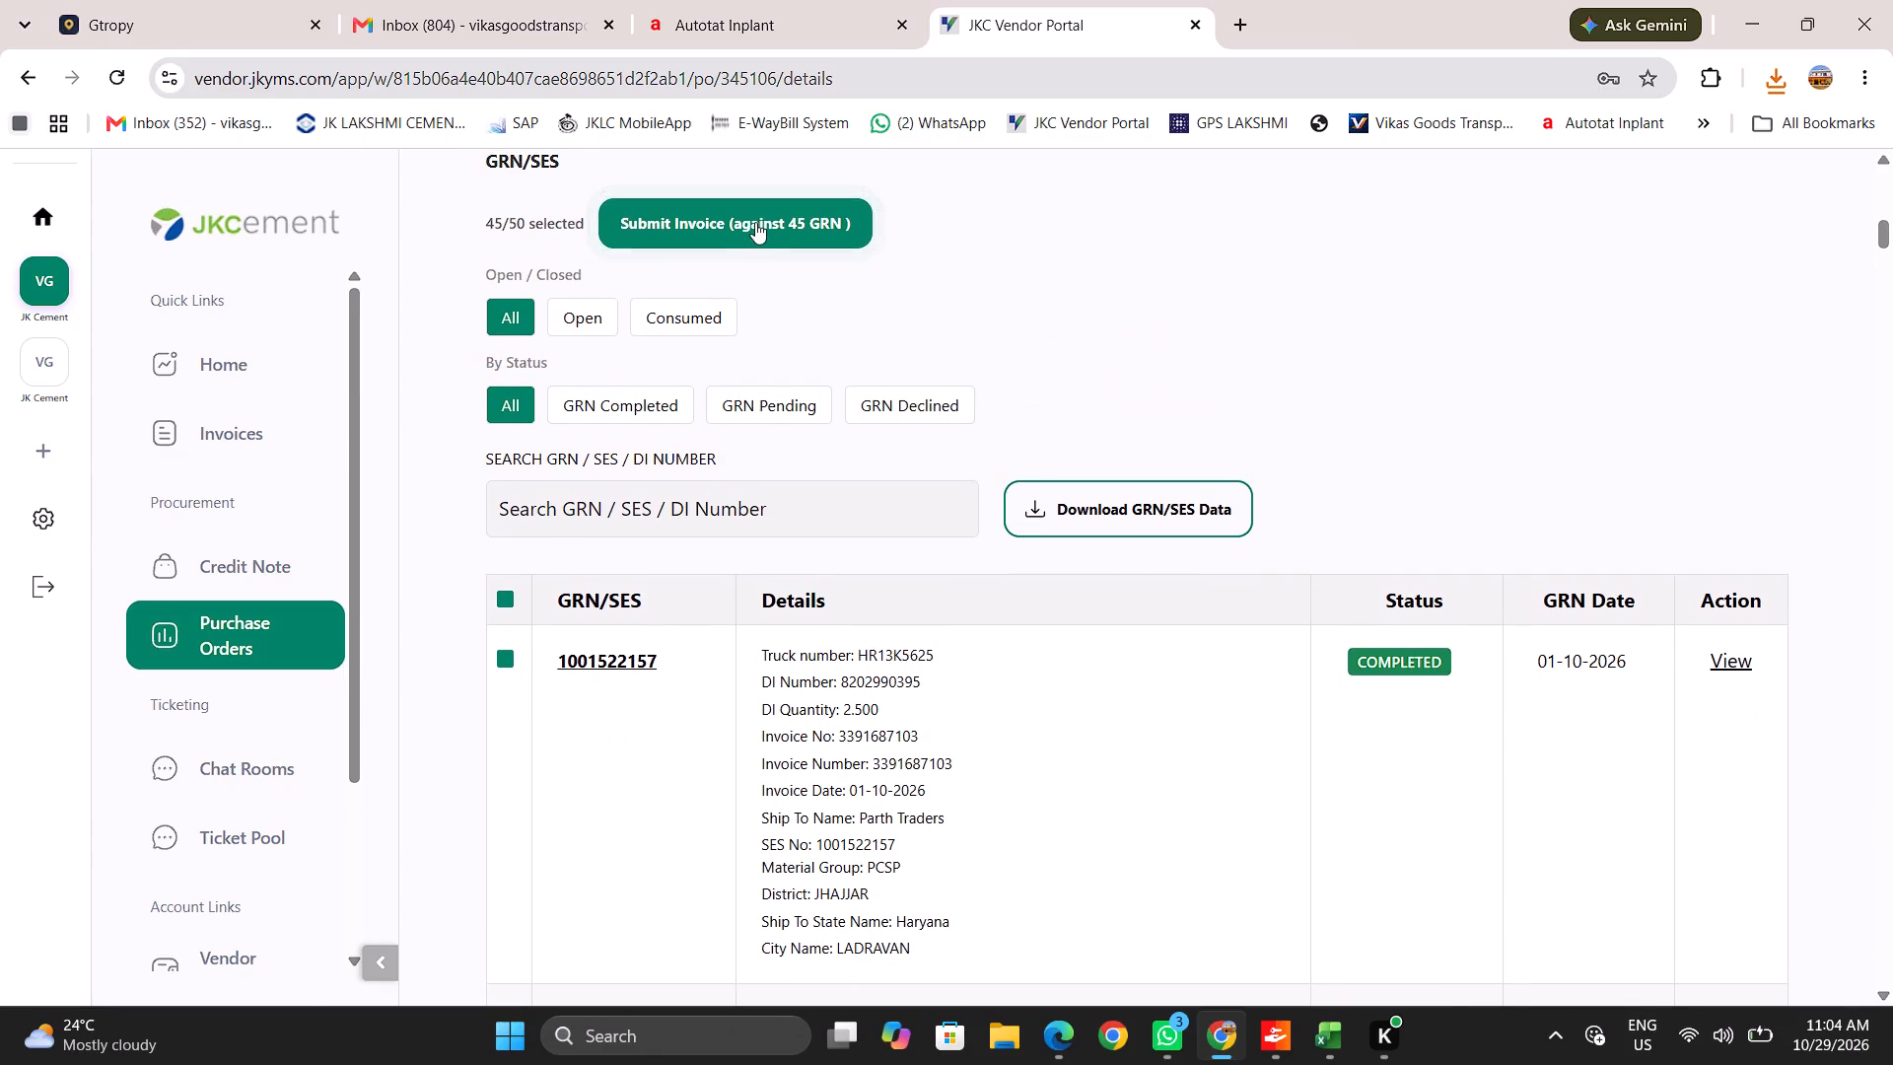
click(755, 222)
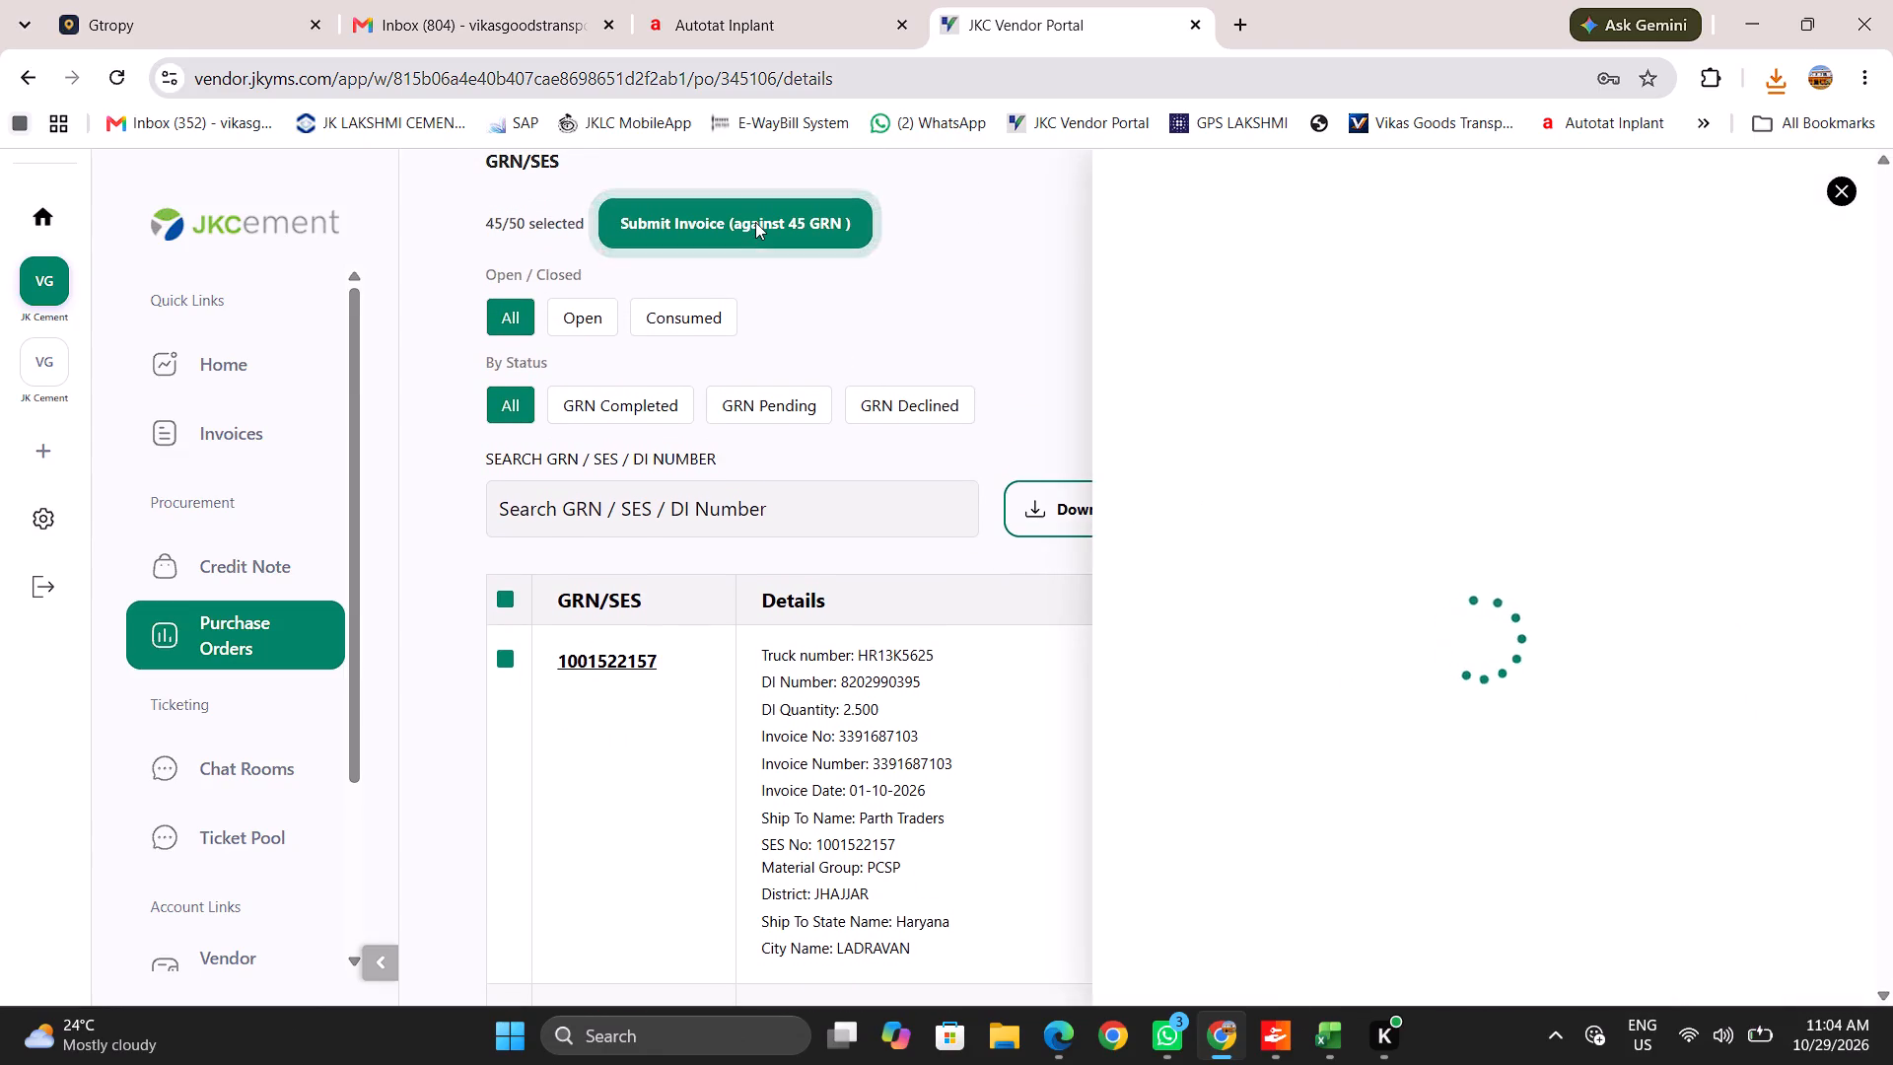
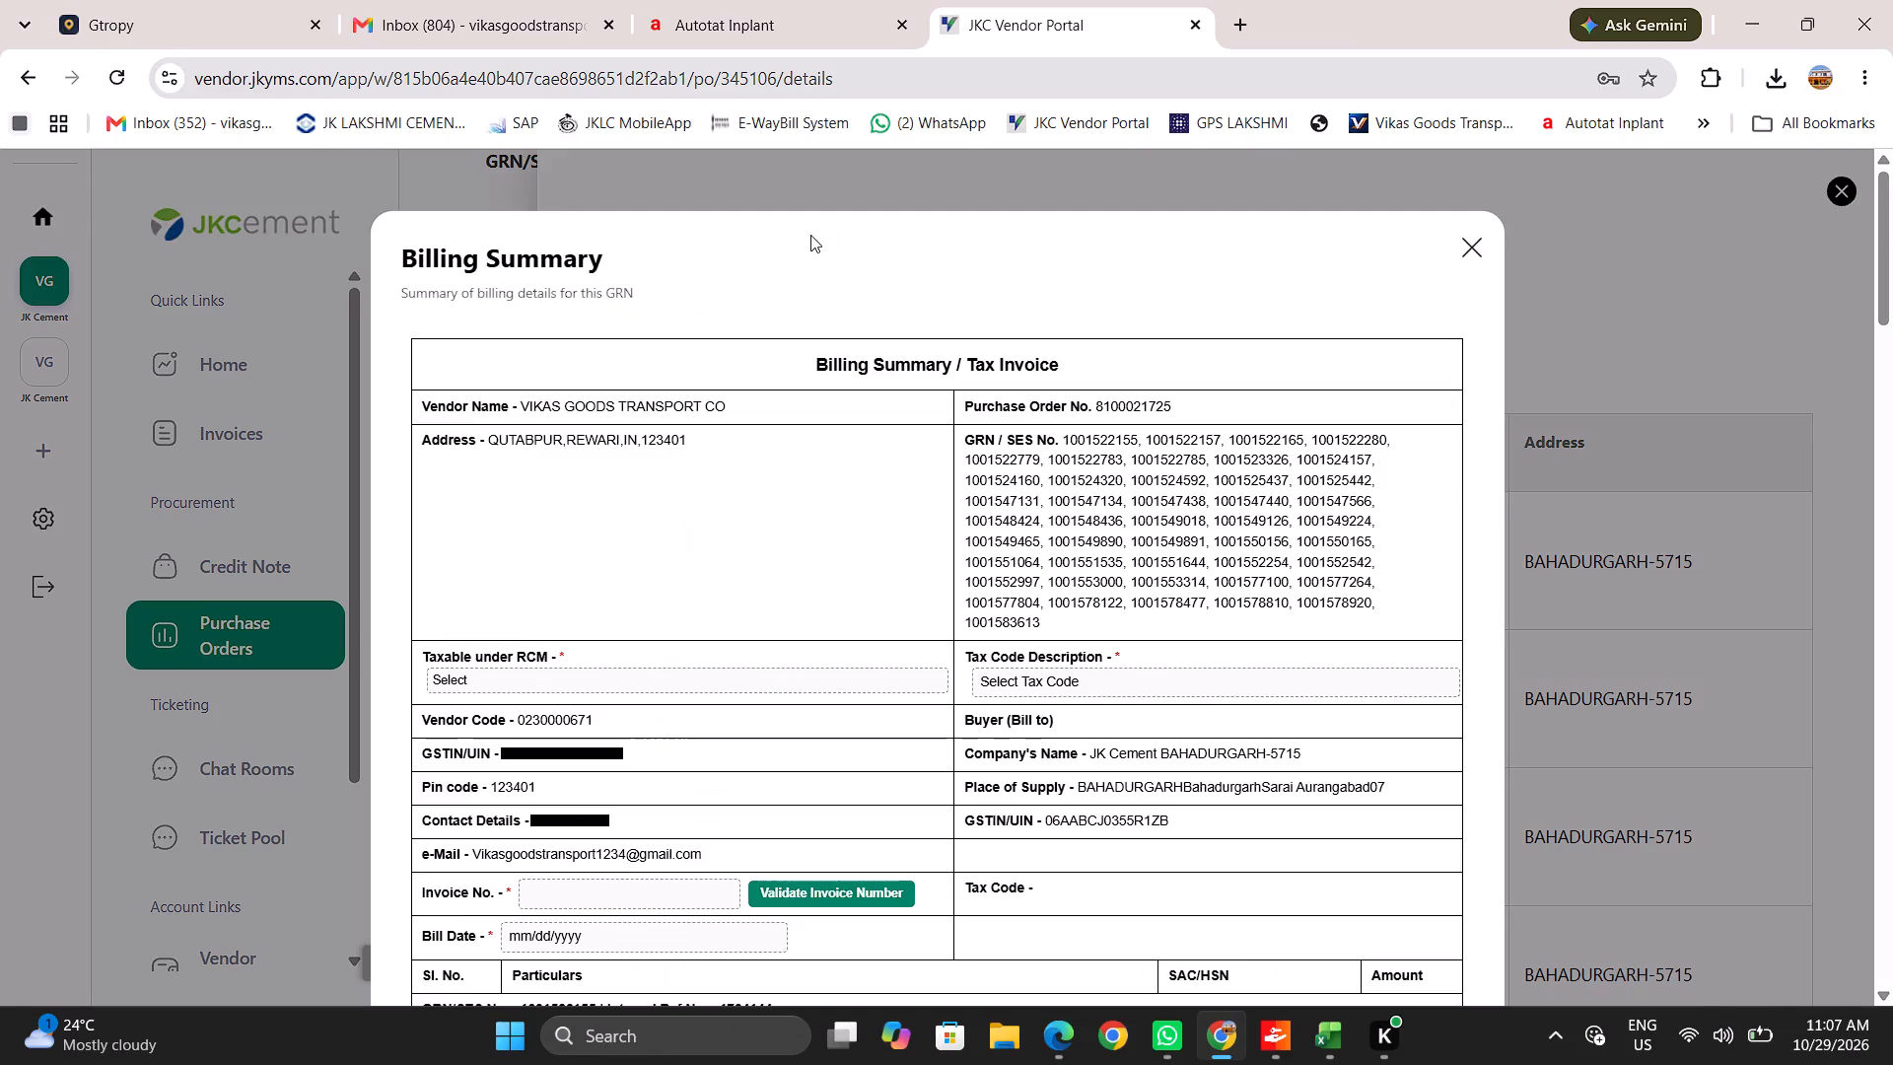
Look over the invoice fields and handling service lines of the Billing Summary form and switch to a File Explorer window.
scroll(1038, 536, down, 5)
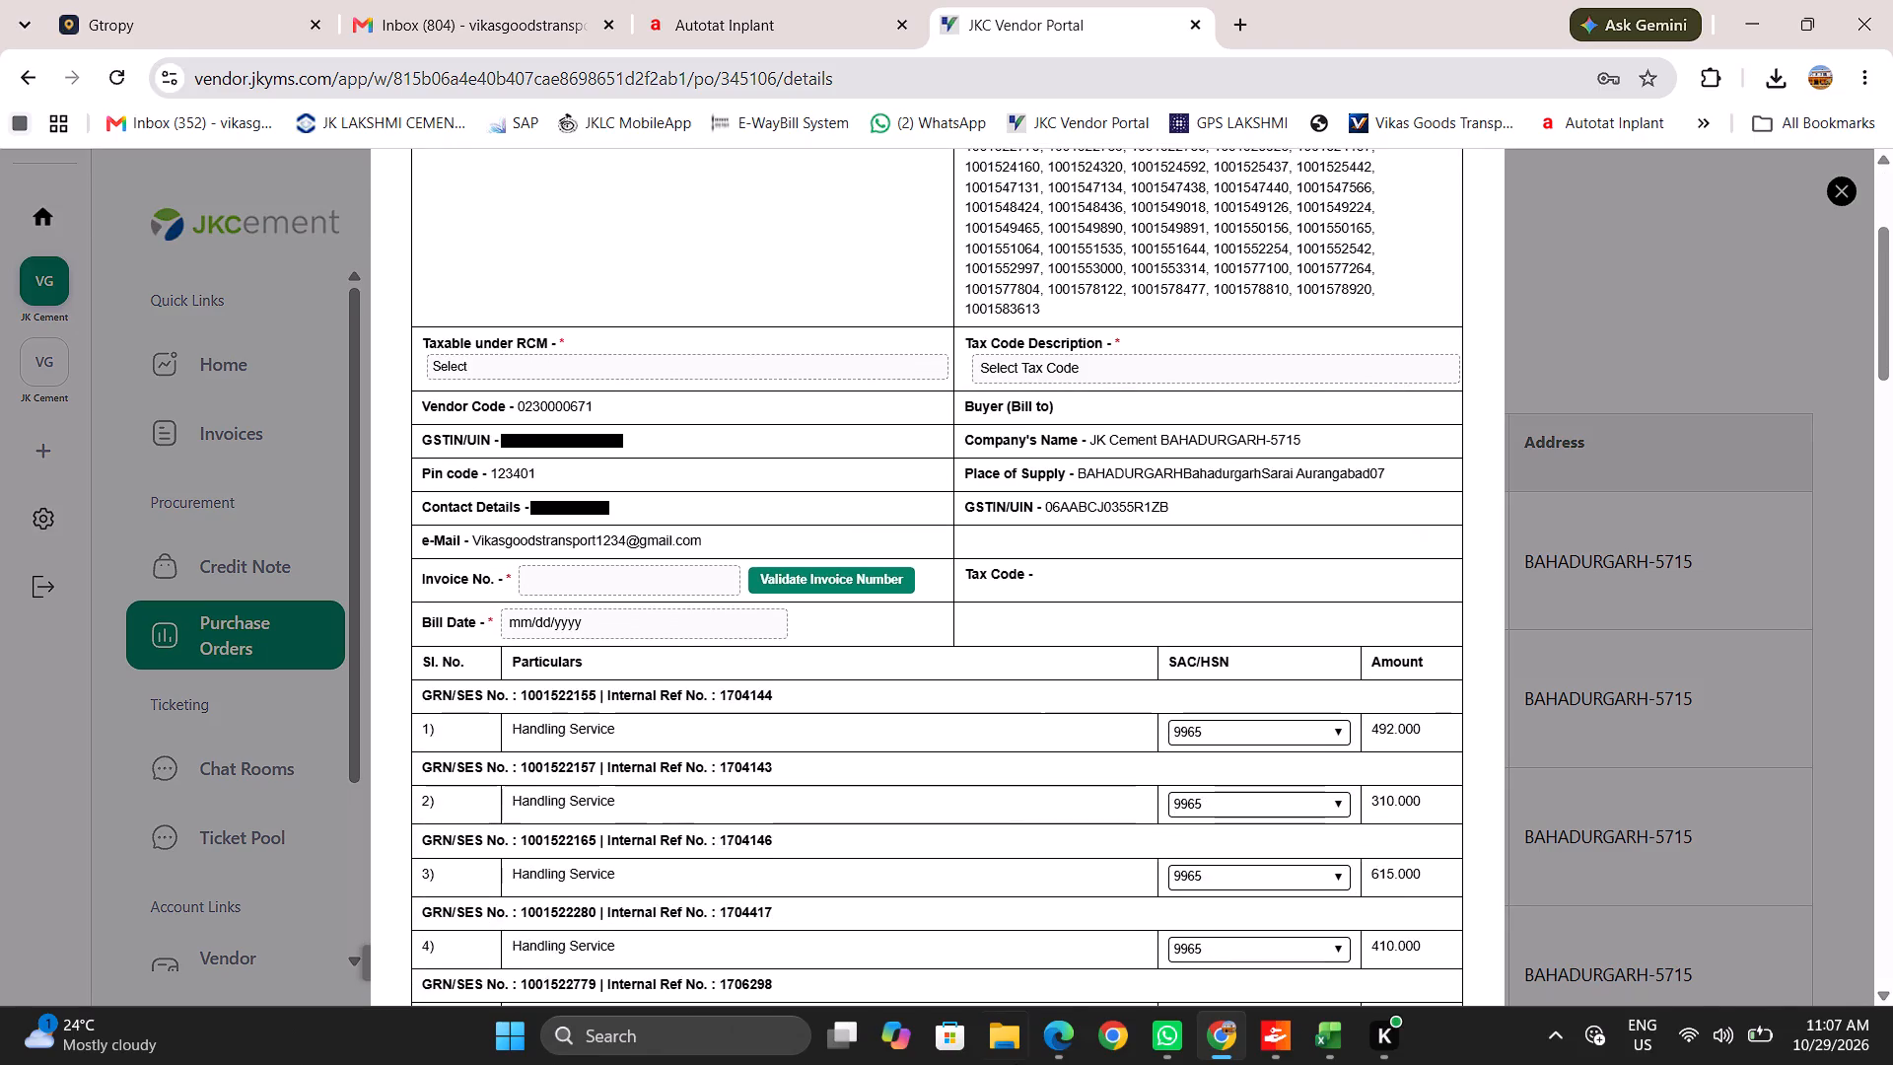
click(1006, 1039)
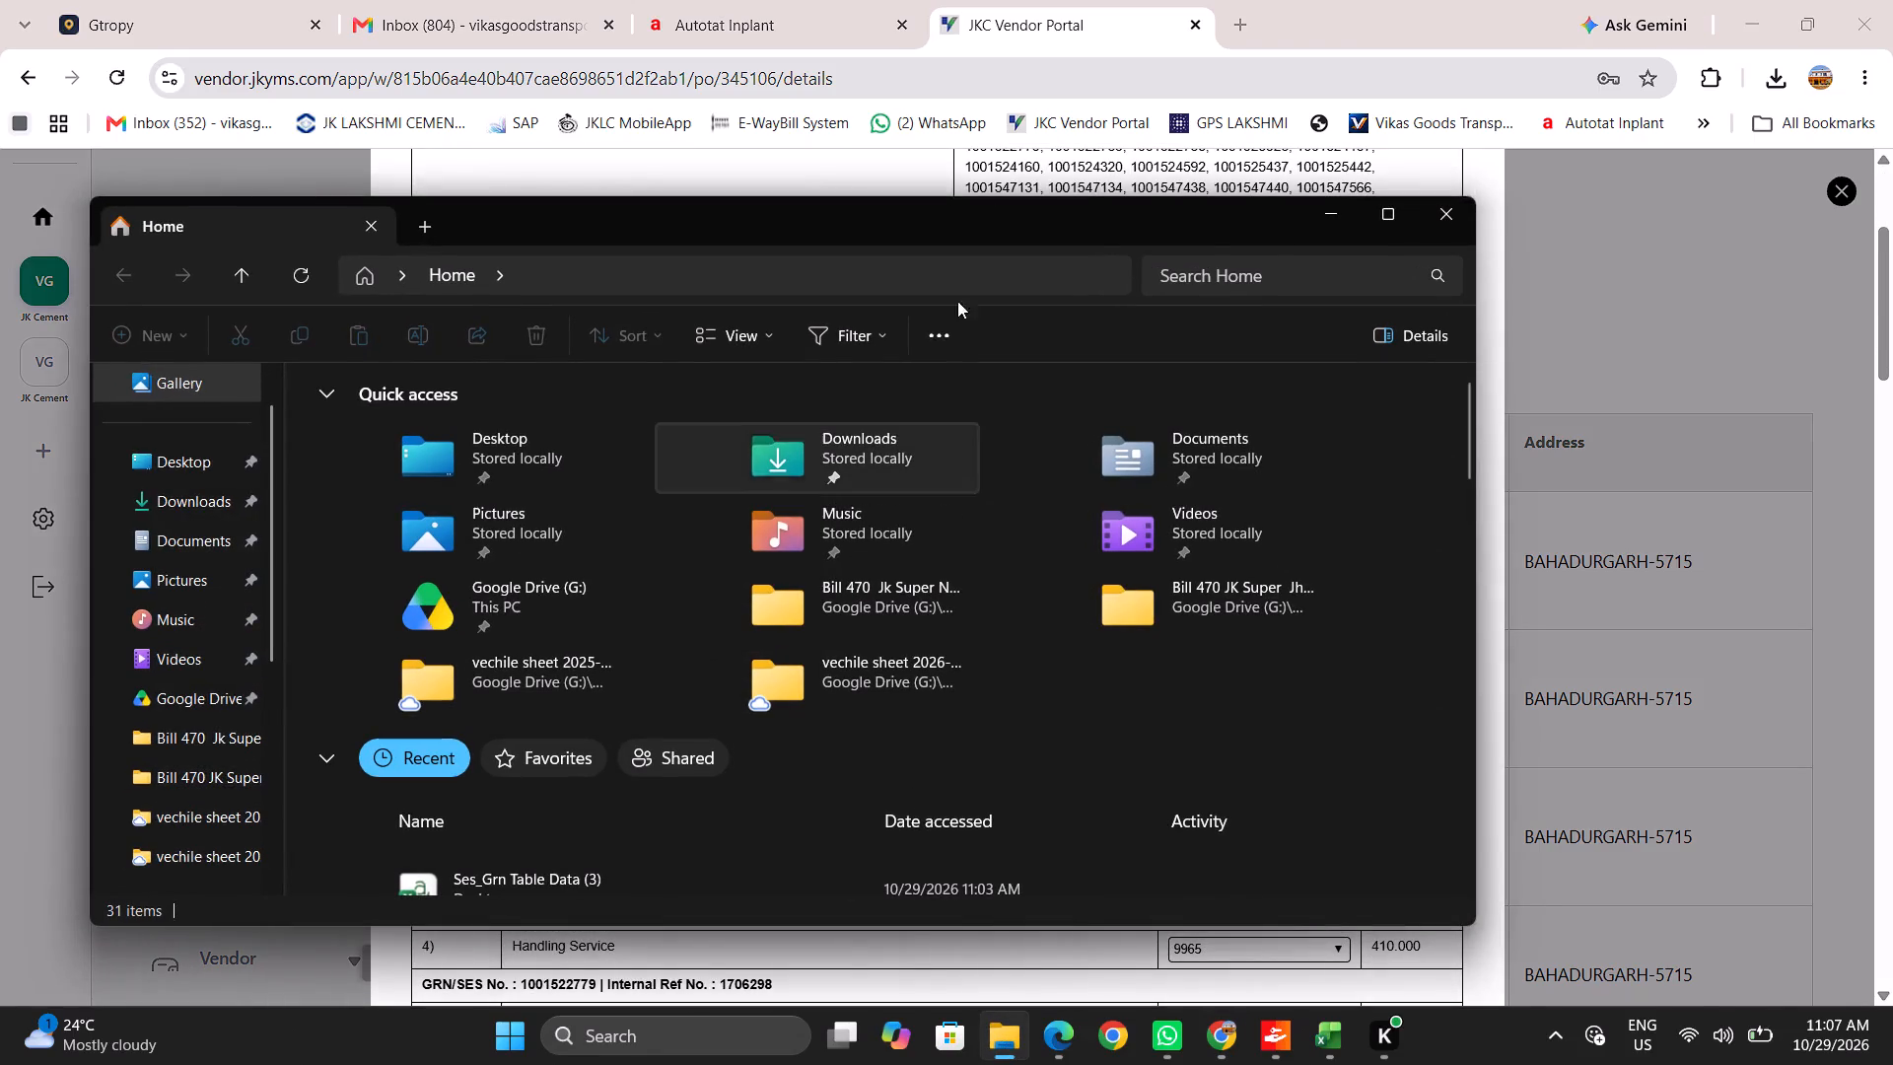
Open the Bill 2026 folder inside BILL in My Drive on Google Drive (G:).
click(1389, 201)
scroll(831, 754, right, 1)
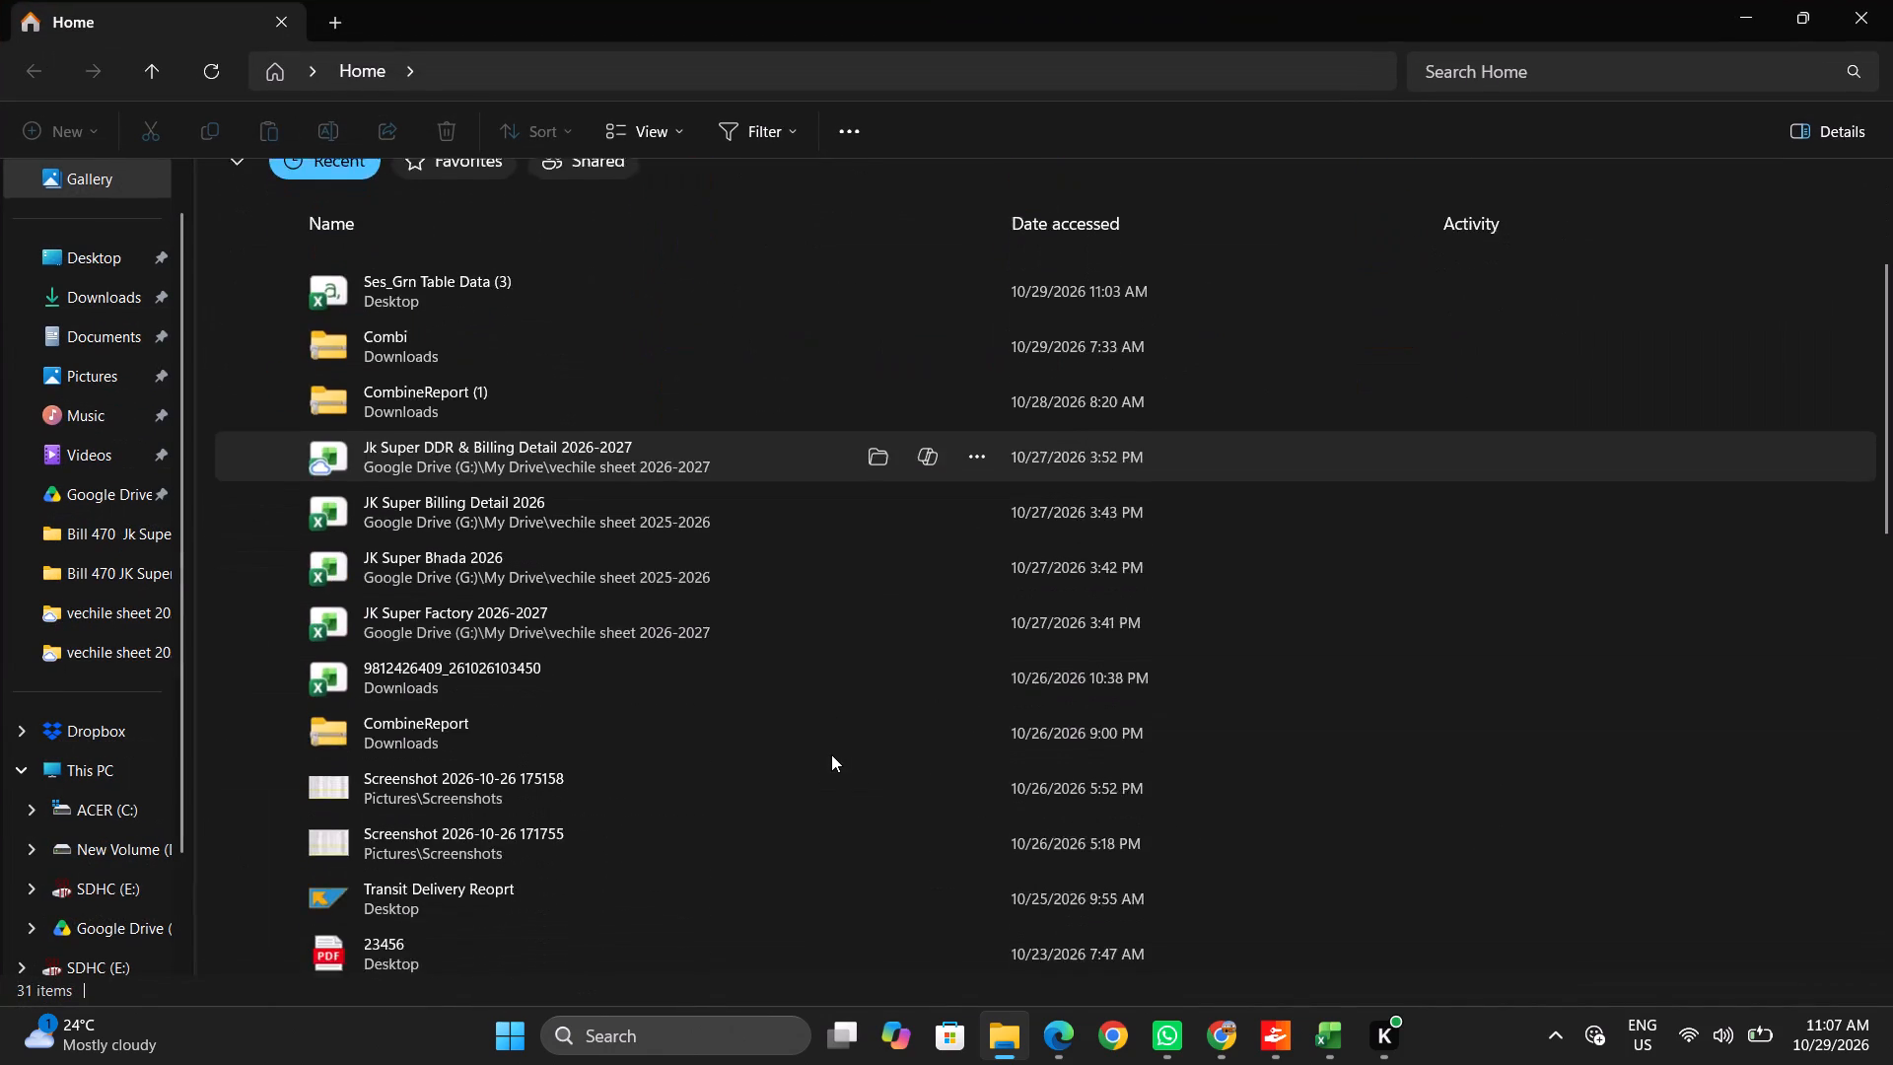
scroll(831, 754, right, 1)
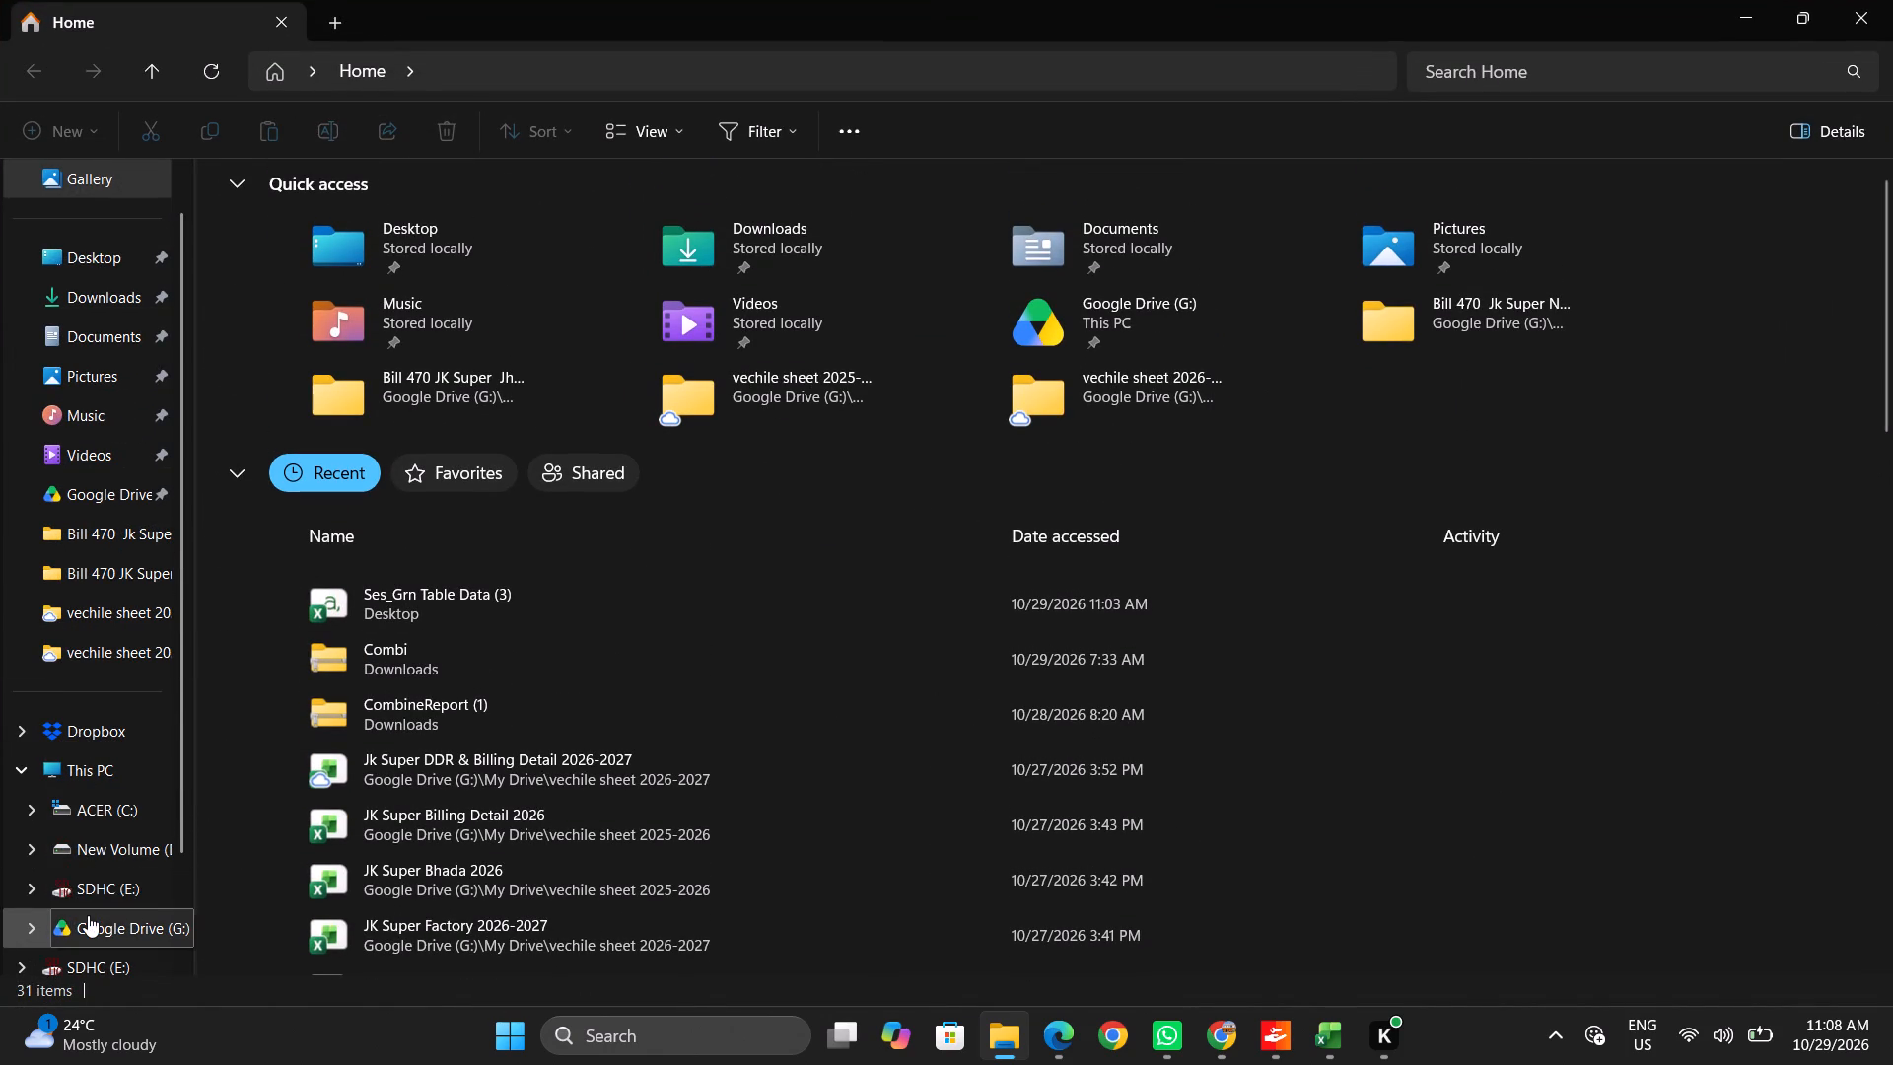
click(88, 915)
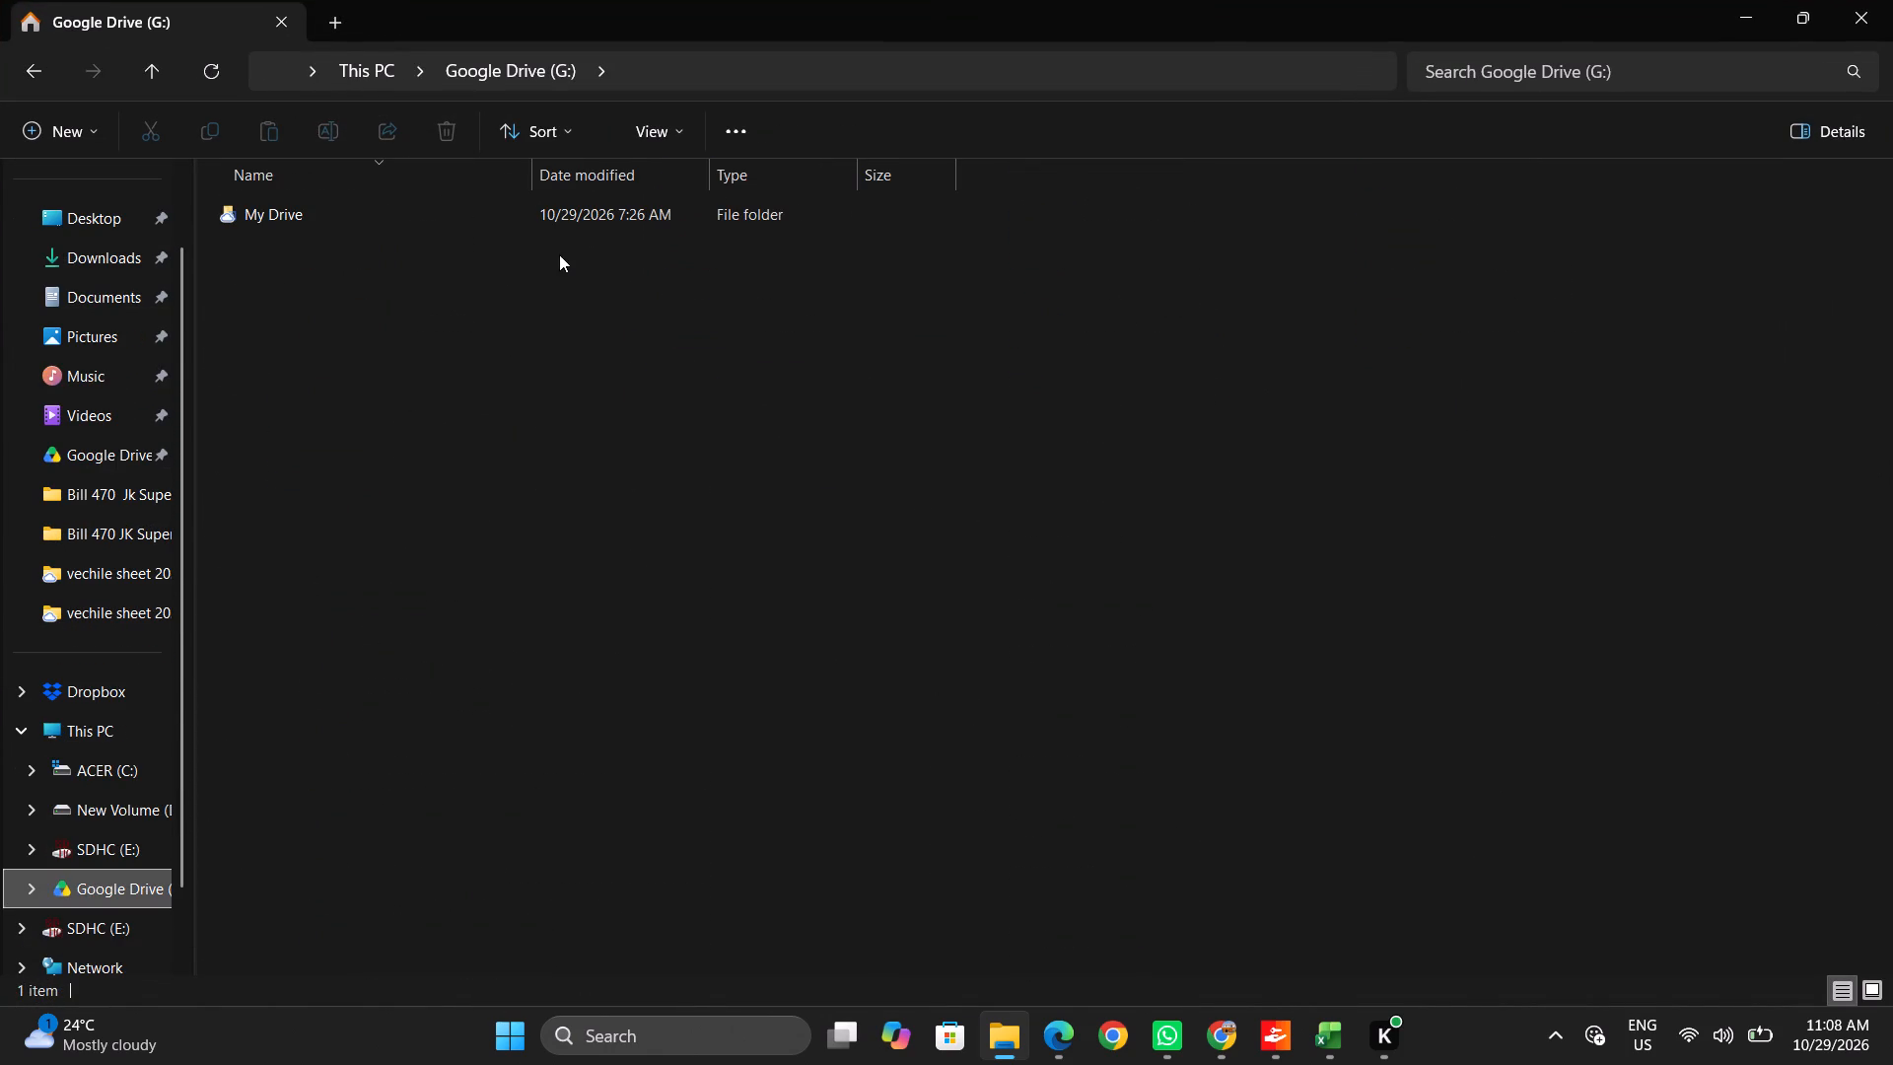
double_click(535, 206)
scroll(540, 641, down, 4)
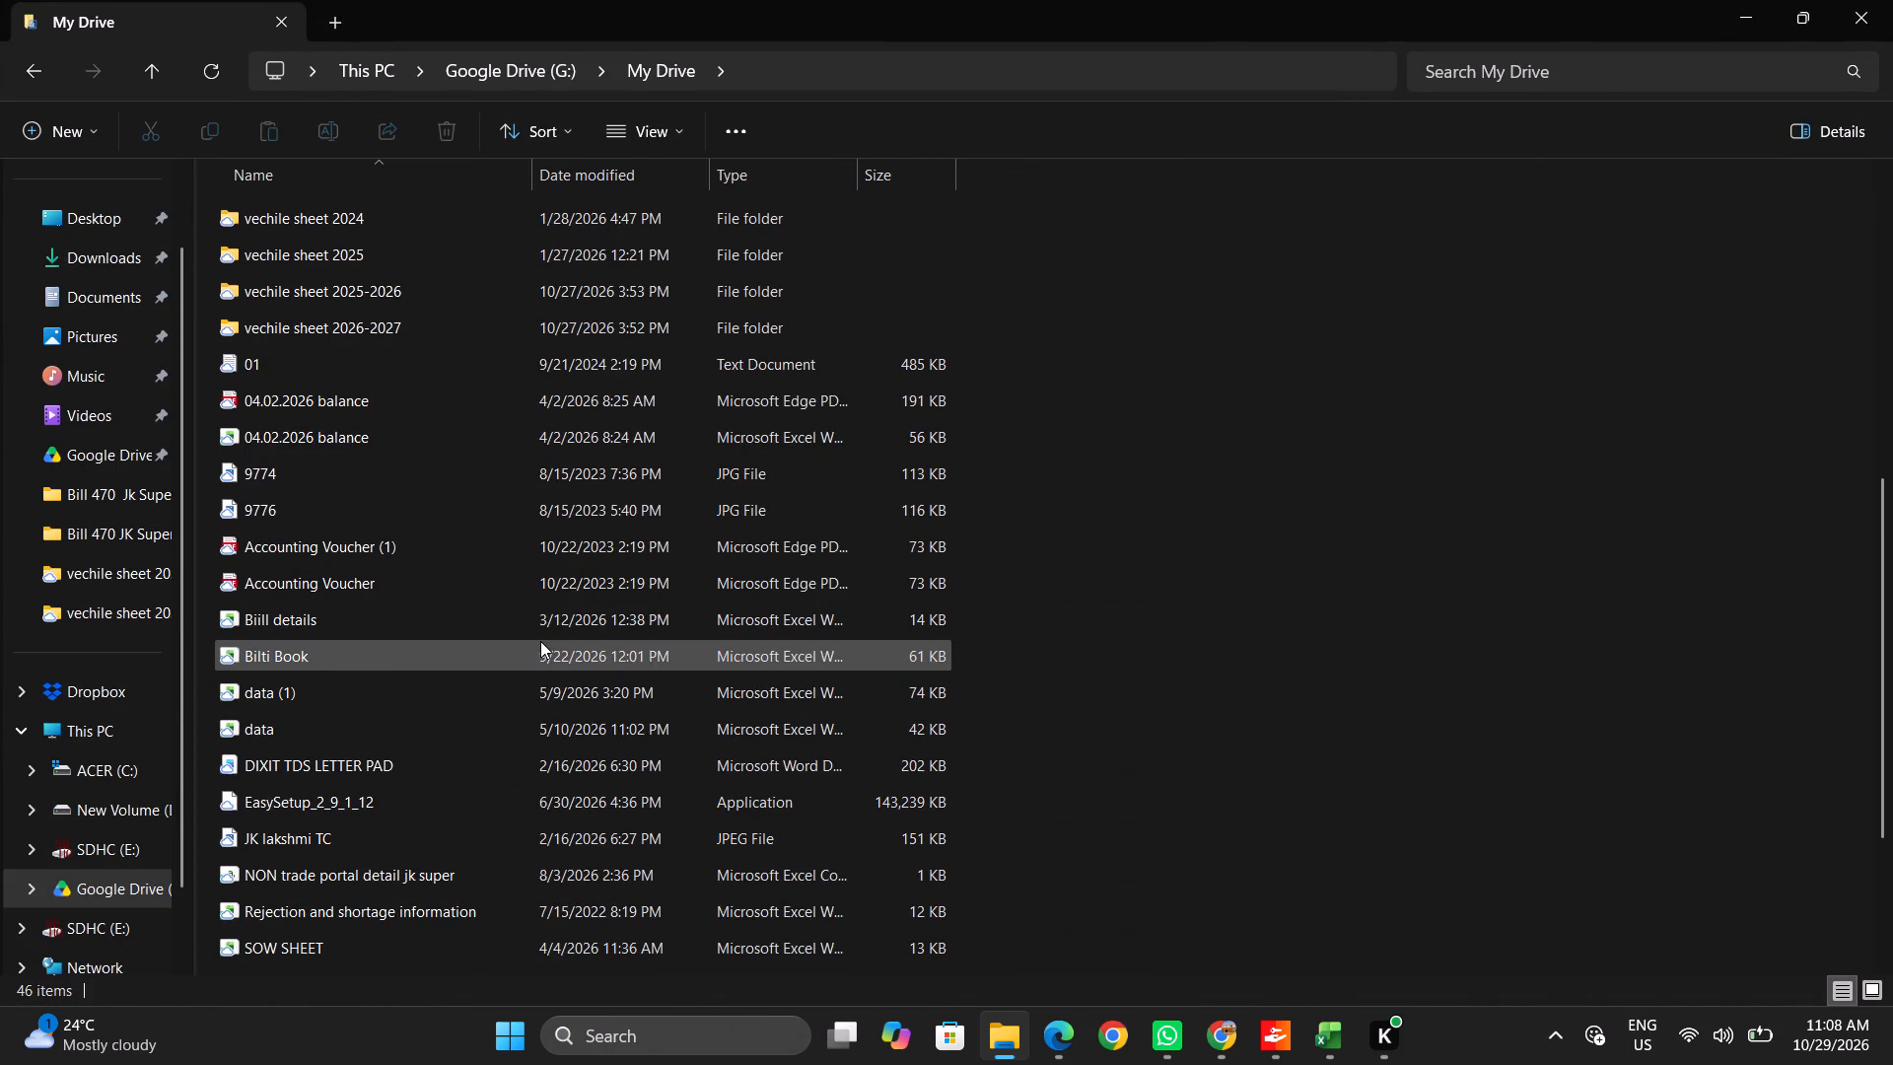
scroll(540, 641, up, 7)
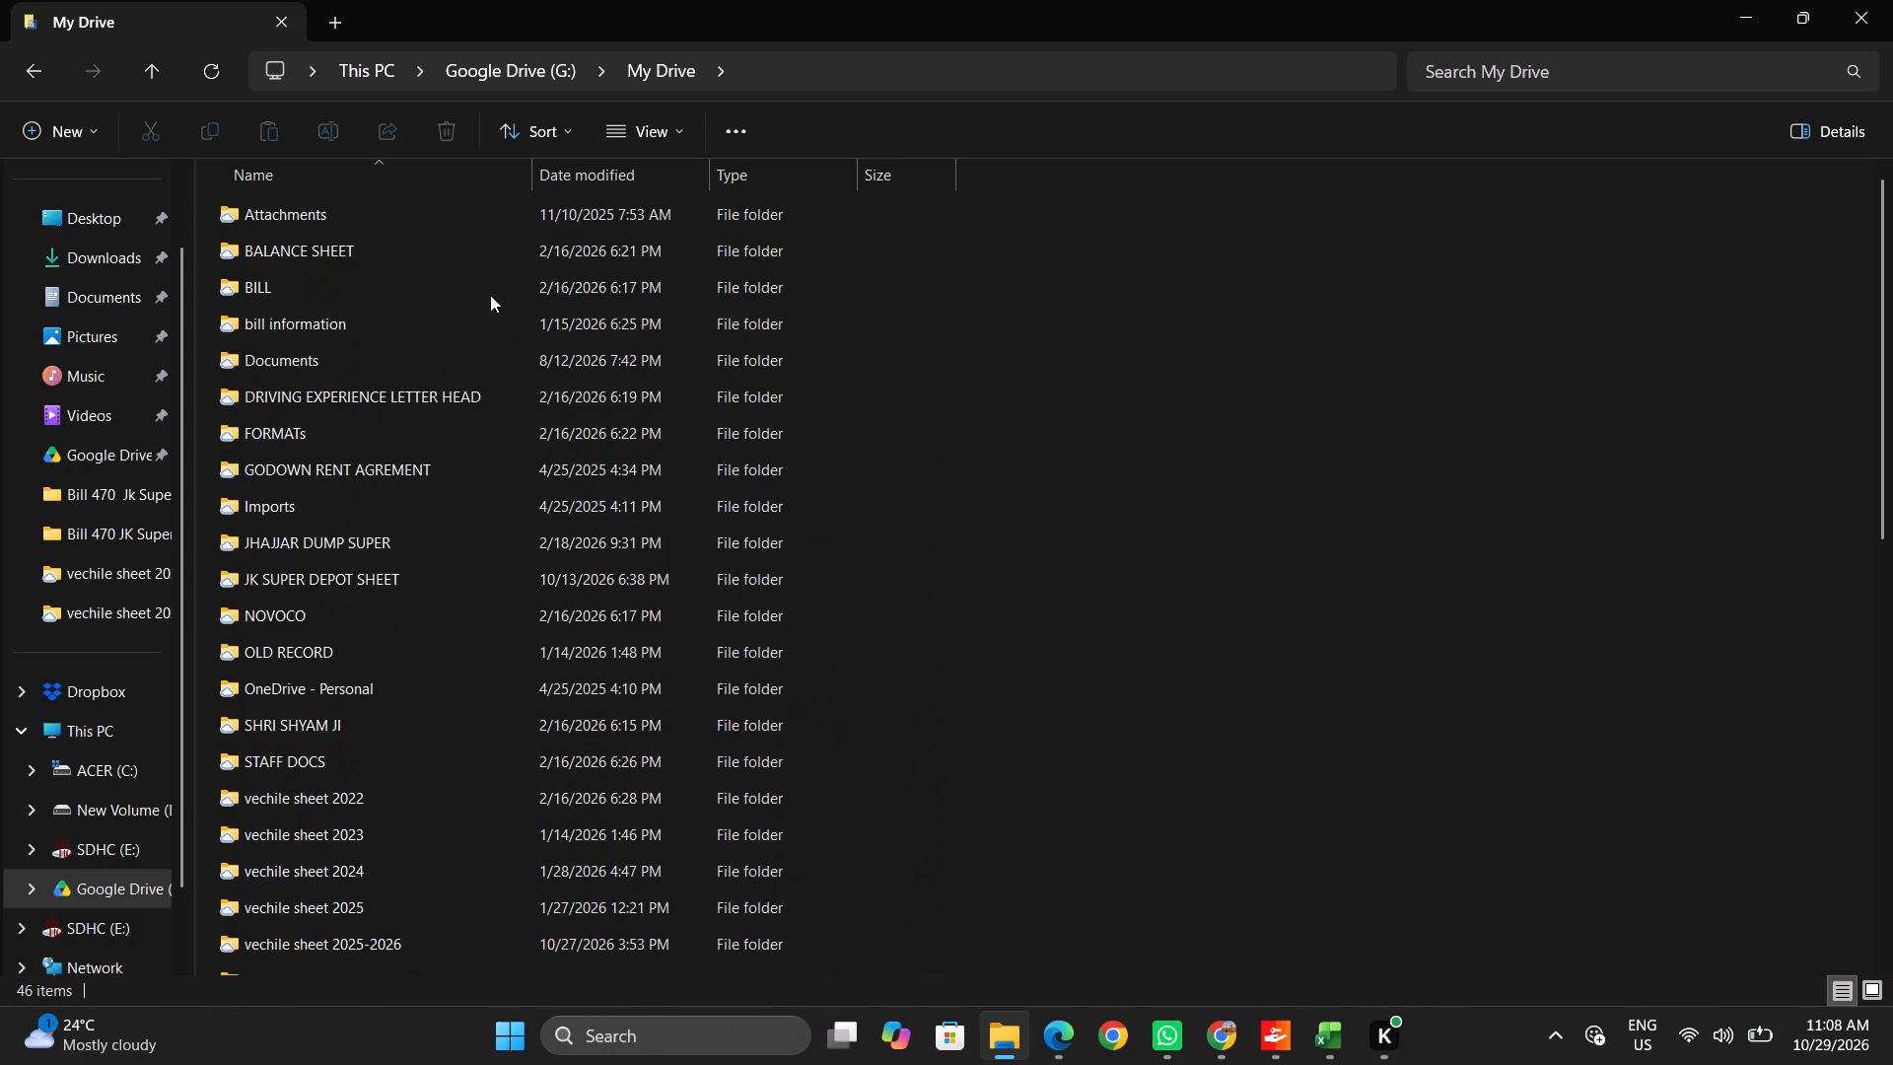
double_click(490, 295)
double_click(389, 357)
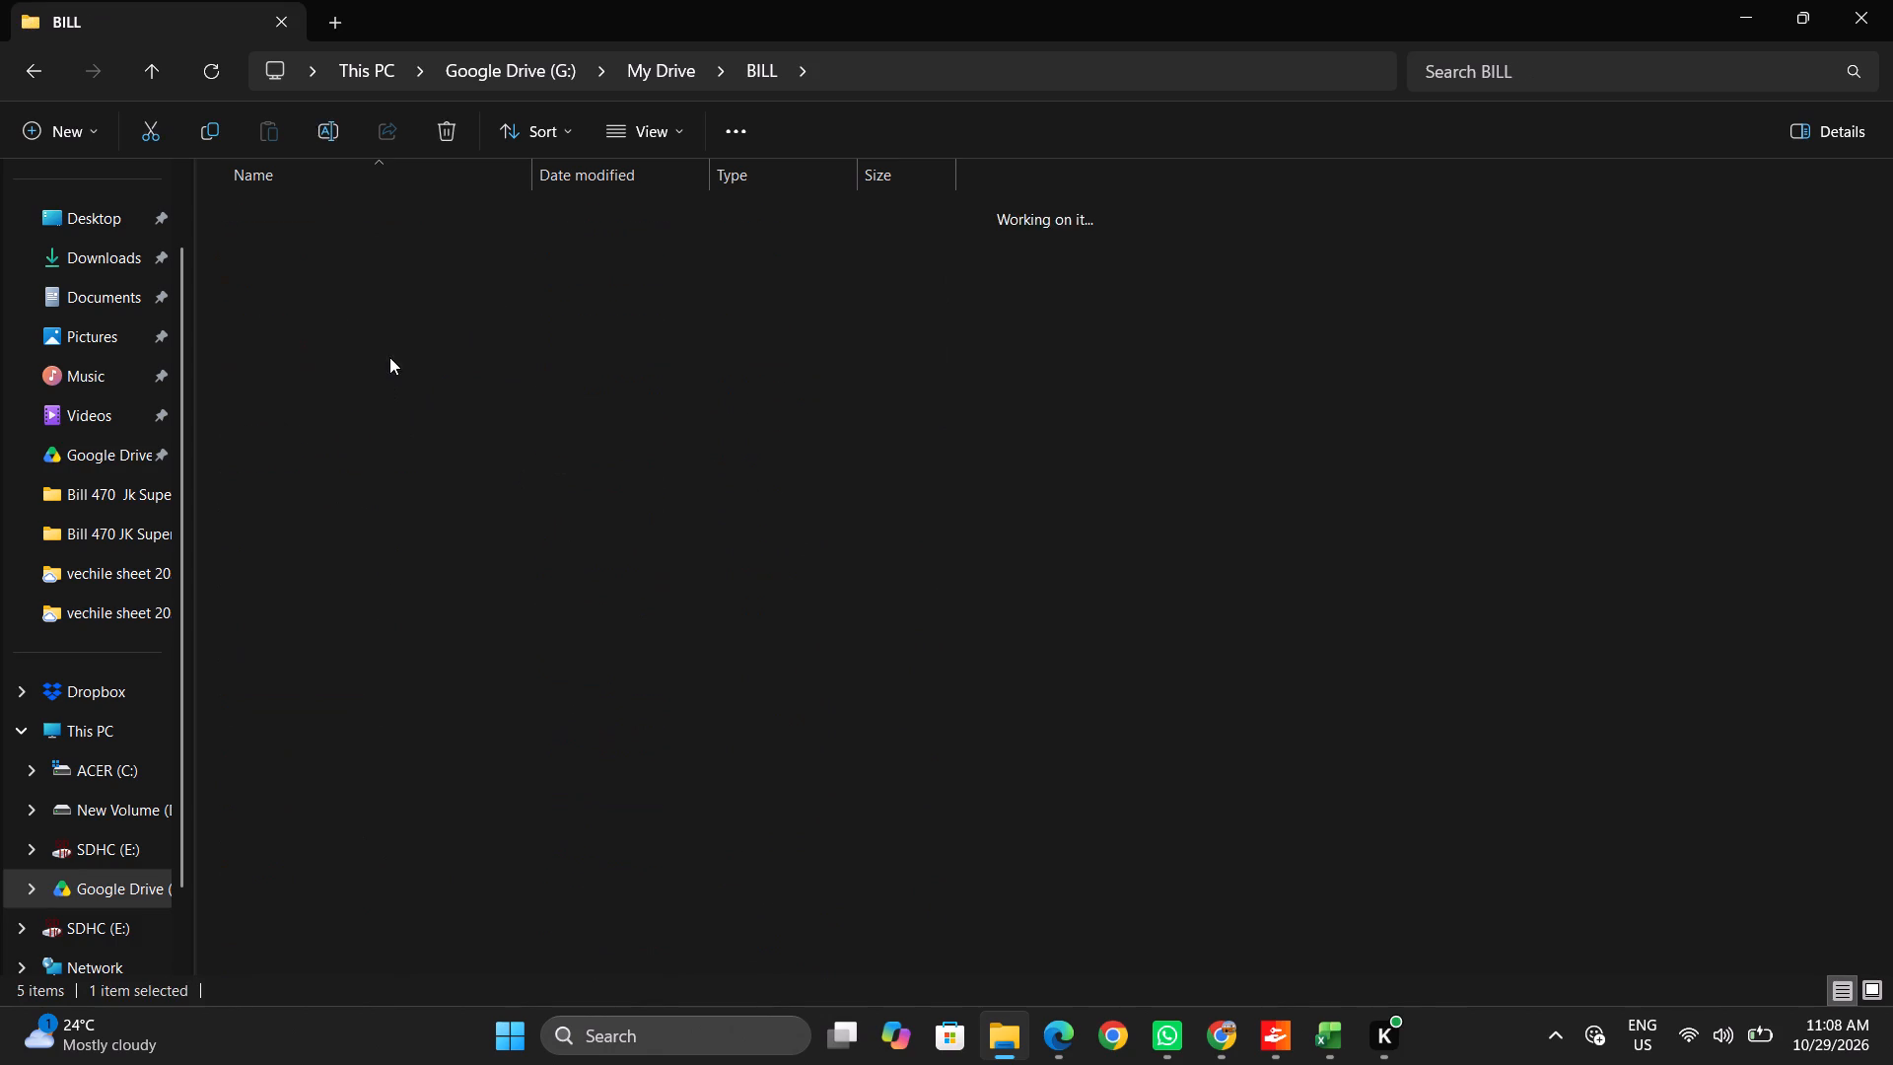
Duplicate the "Bill 466 JK Super Bahadurgarh Fright" folder within Bill 2026.
scroll(475, 962, down, 11)
scroll(475, 962, down, 20)
scroll(475, 962, down, 1)
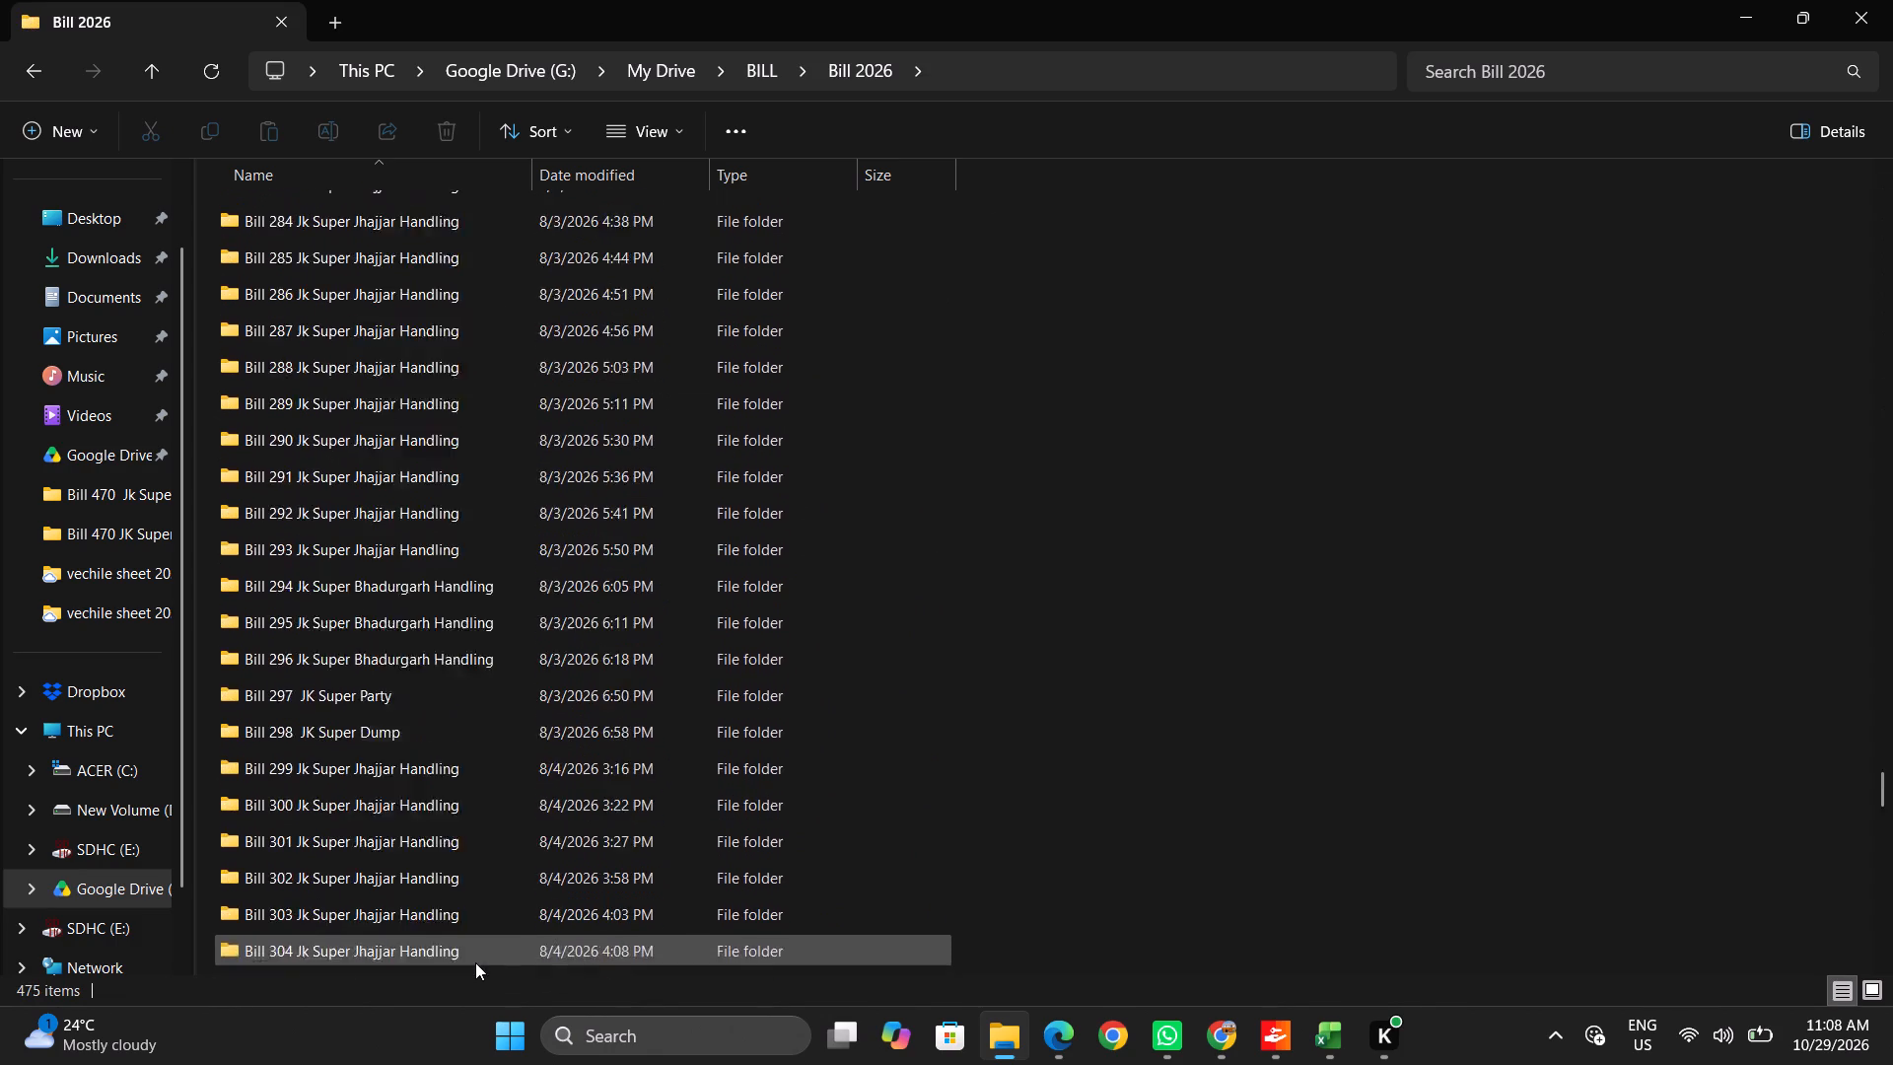
scroll(475, 962, down, 5)
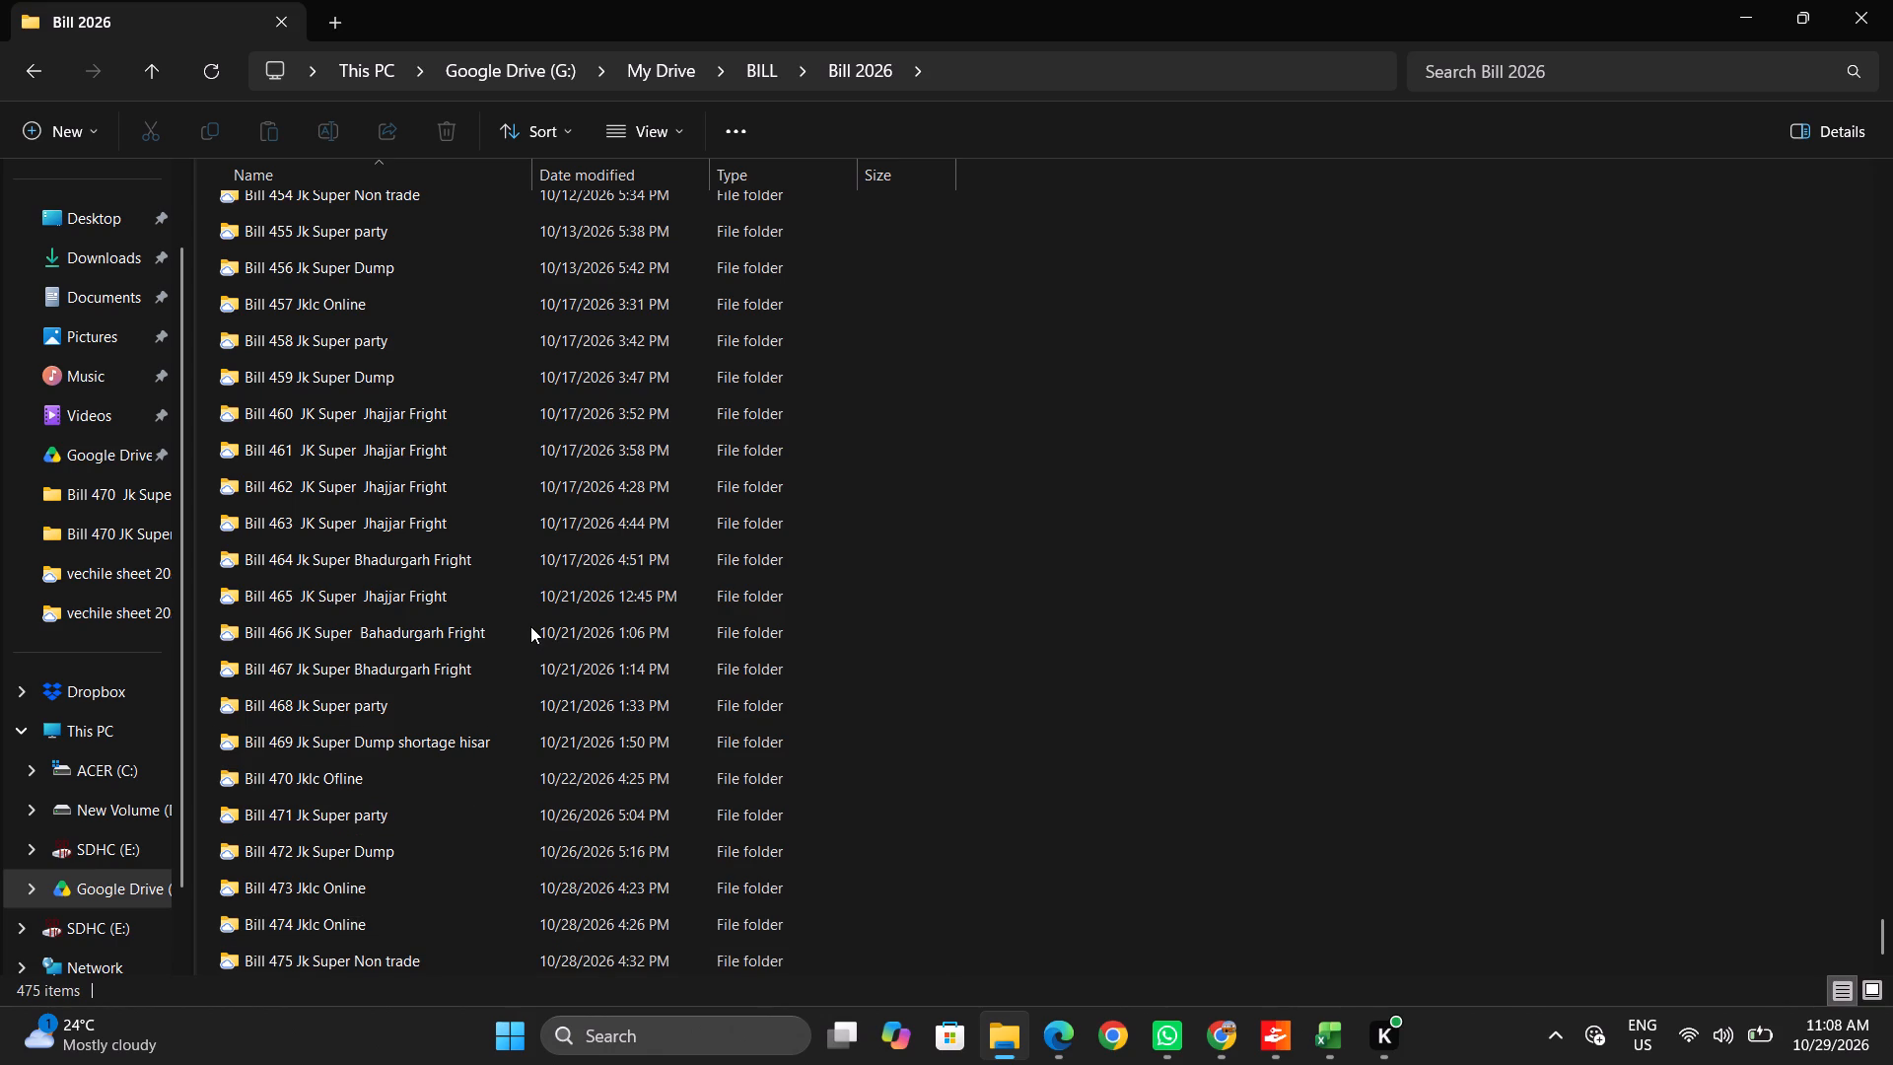
click(467, 637)
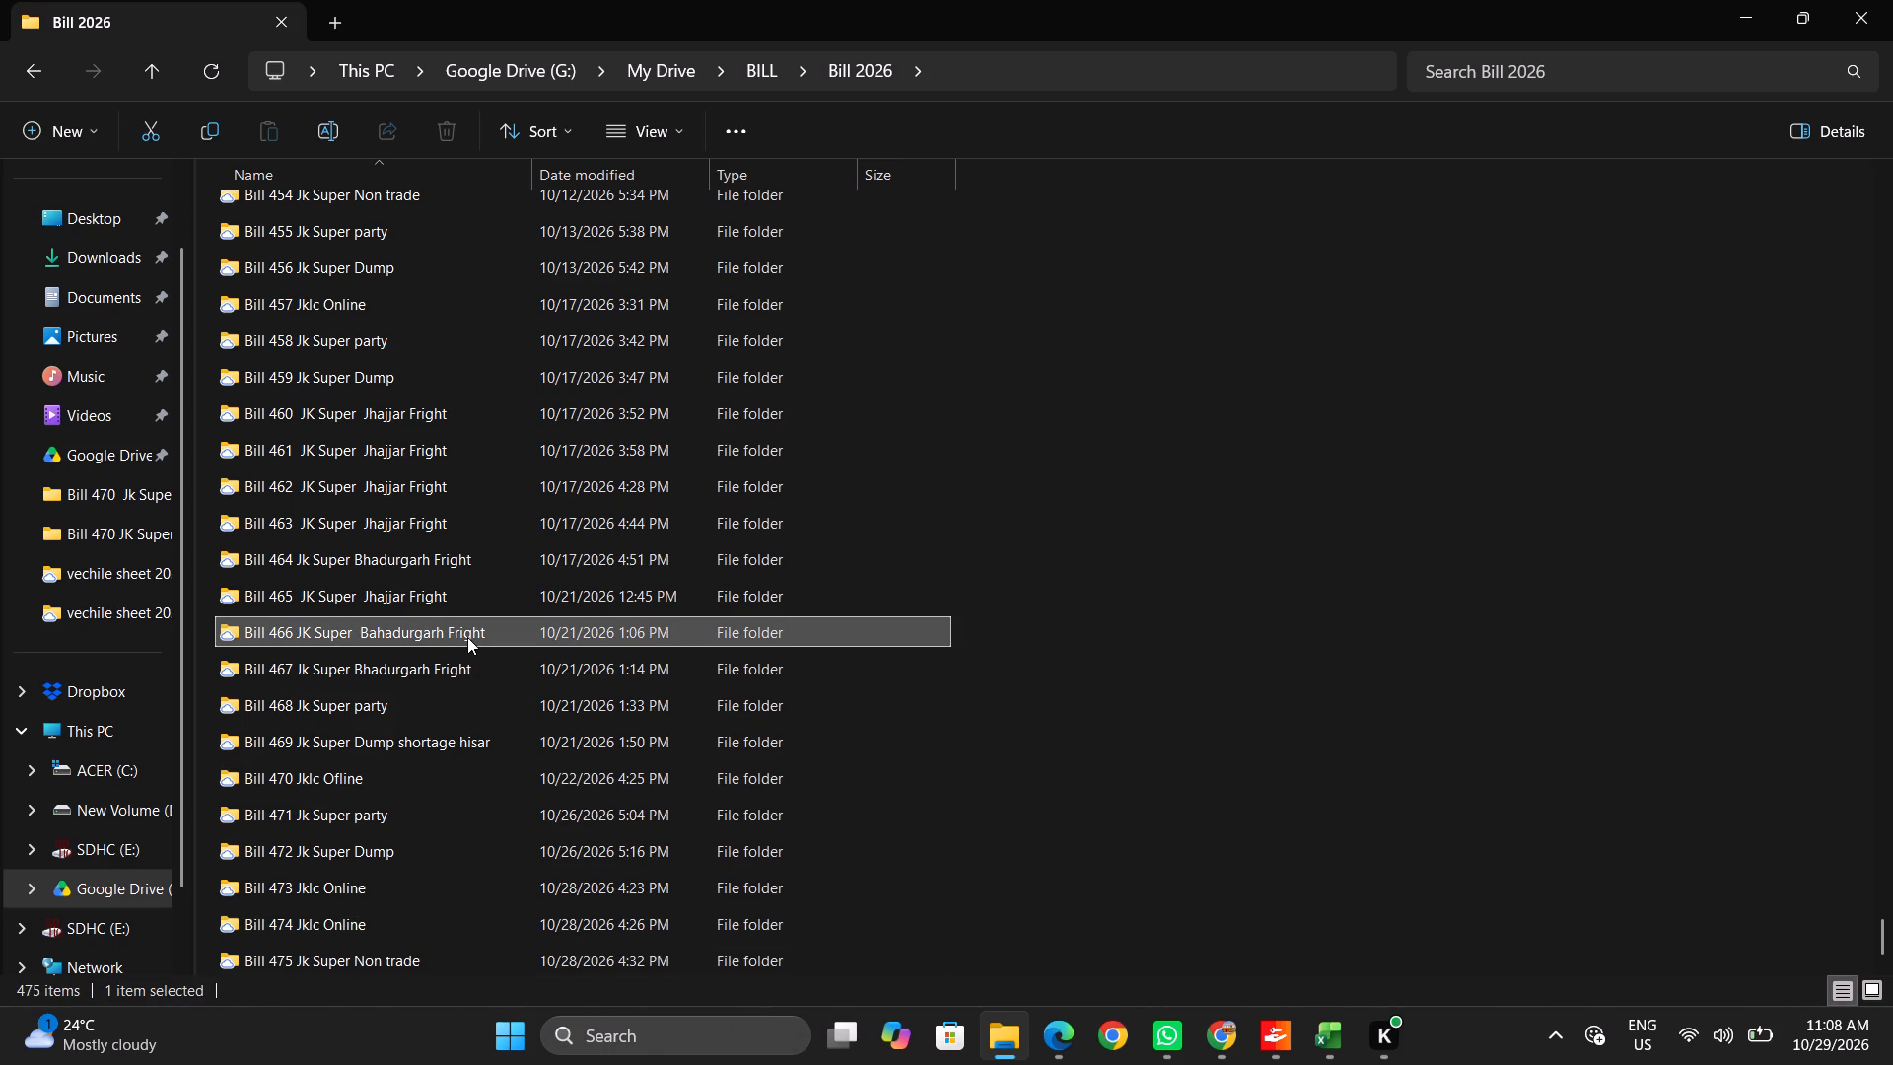
key(ctrl+c)
key(ctrl+v)
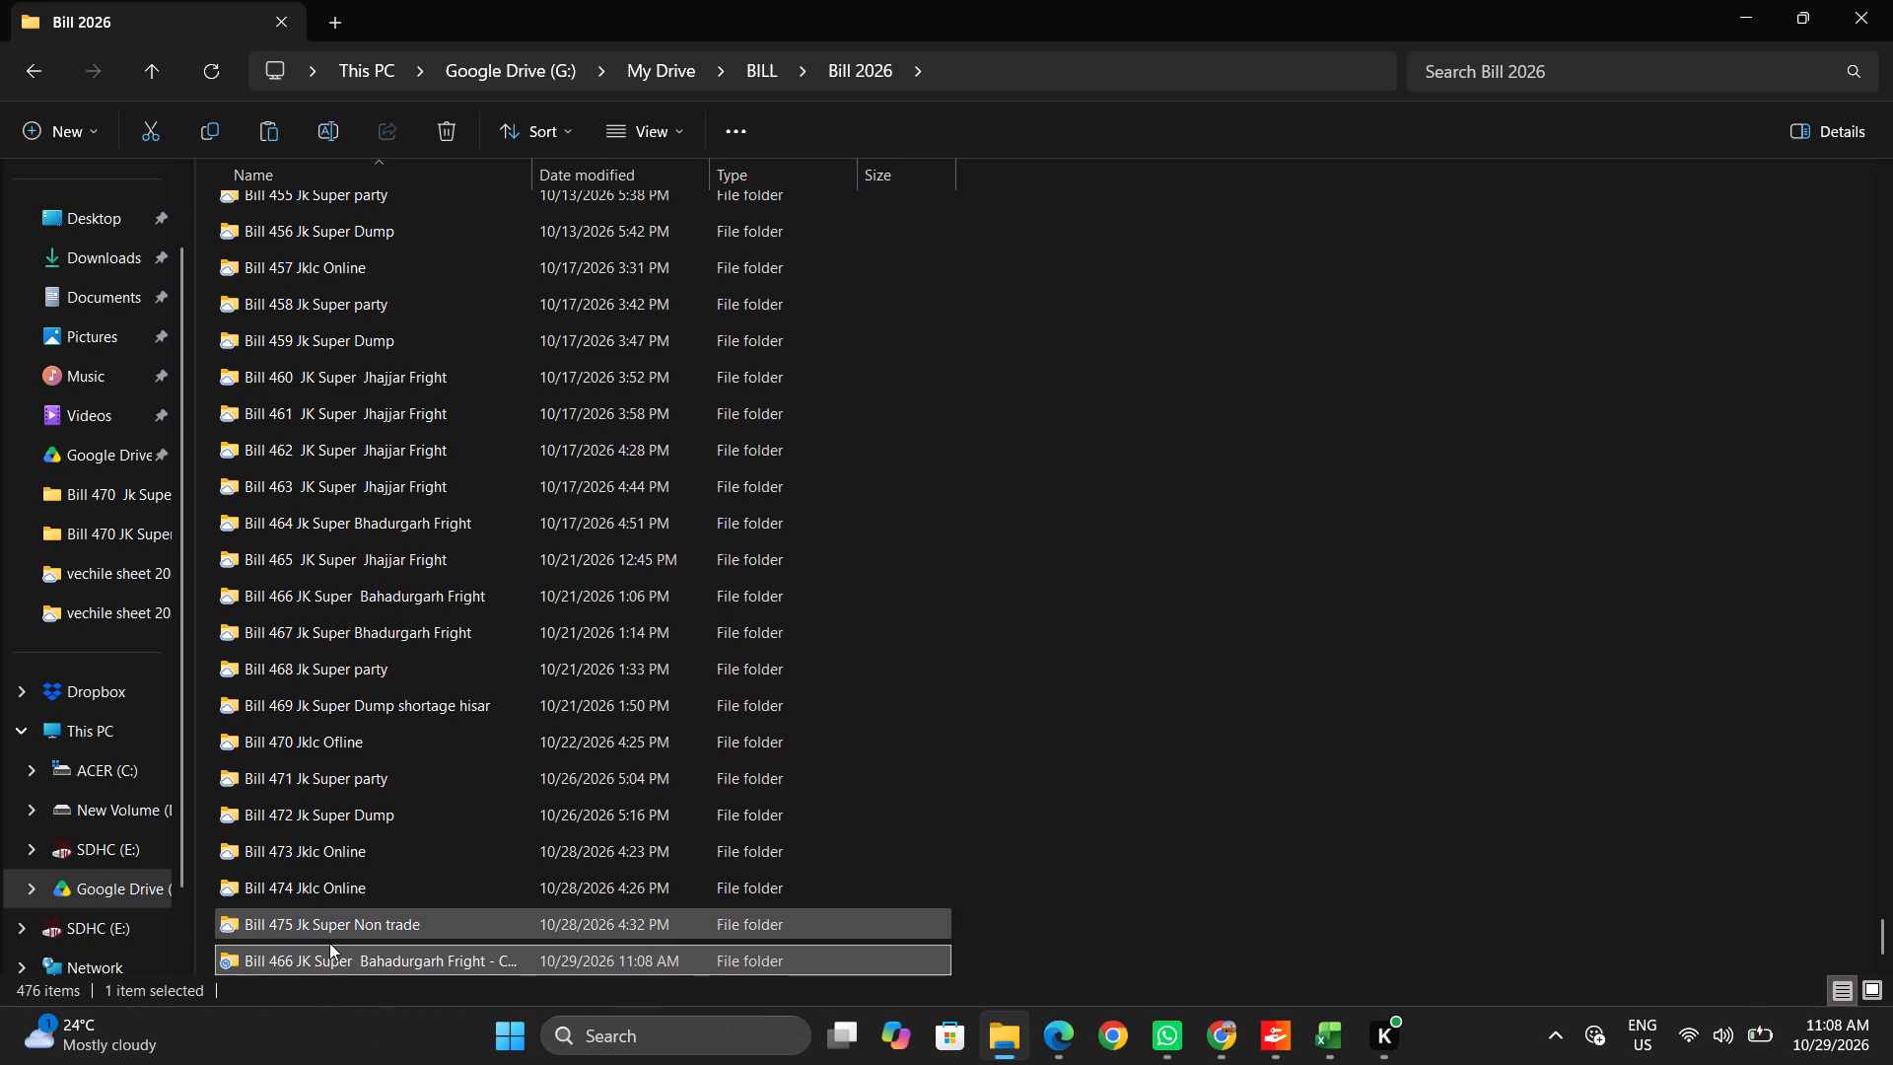
Rename the copied folder as "Bill 476 JK Super Bahadurgarh HANDLING".
click(329, 132)
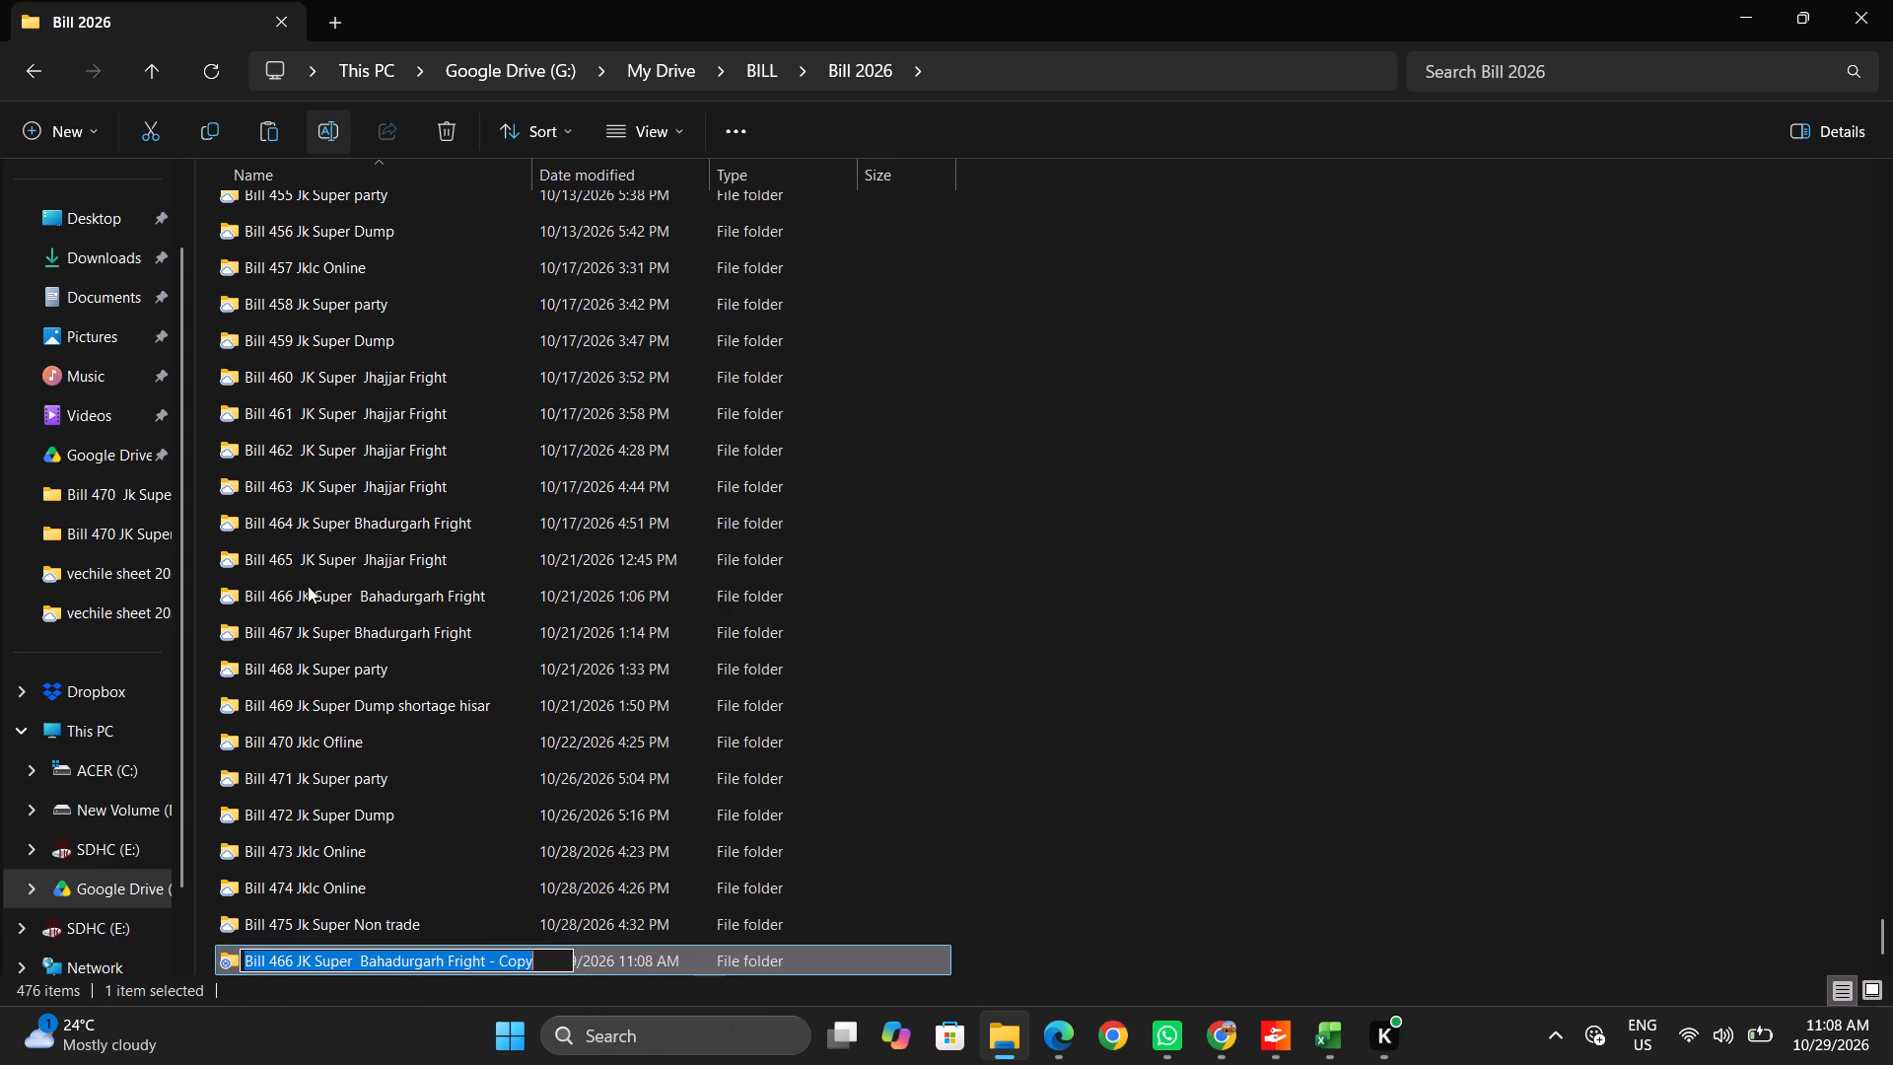
click(513, 961)
click(546, 959)
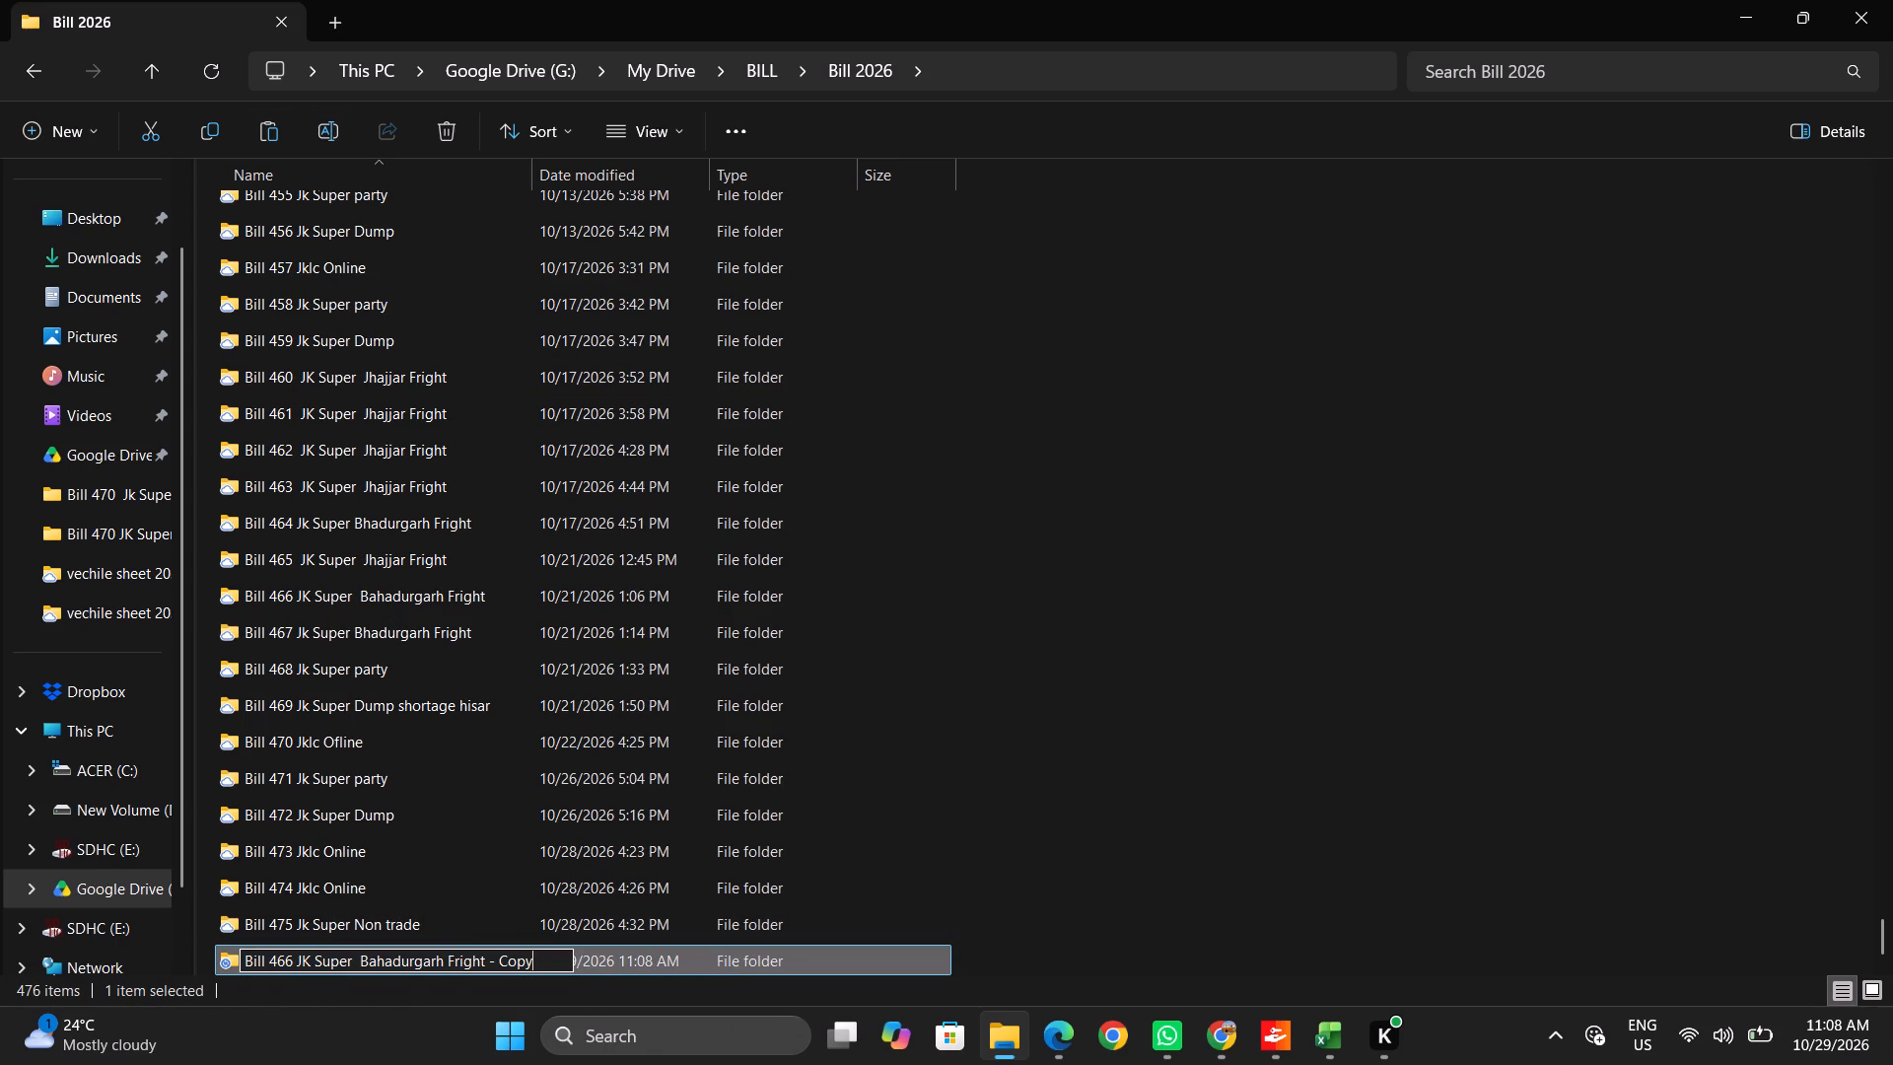
key(BackSpace)
key(BackSpace)
key(BackSpace)
key(BackSpace)
key(BackSpace)
key(BackSpace)
key(BackSpace)
key(BackSpace)
key(BackSpace)
key(BackSpace)
key(BackSpace)
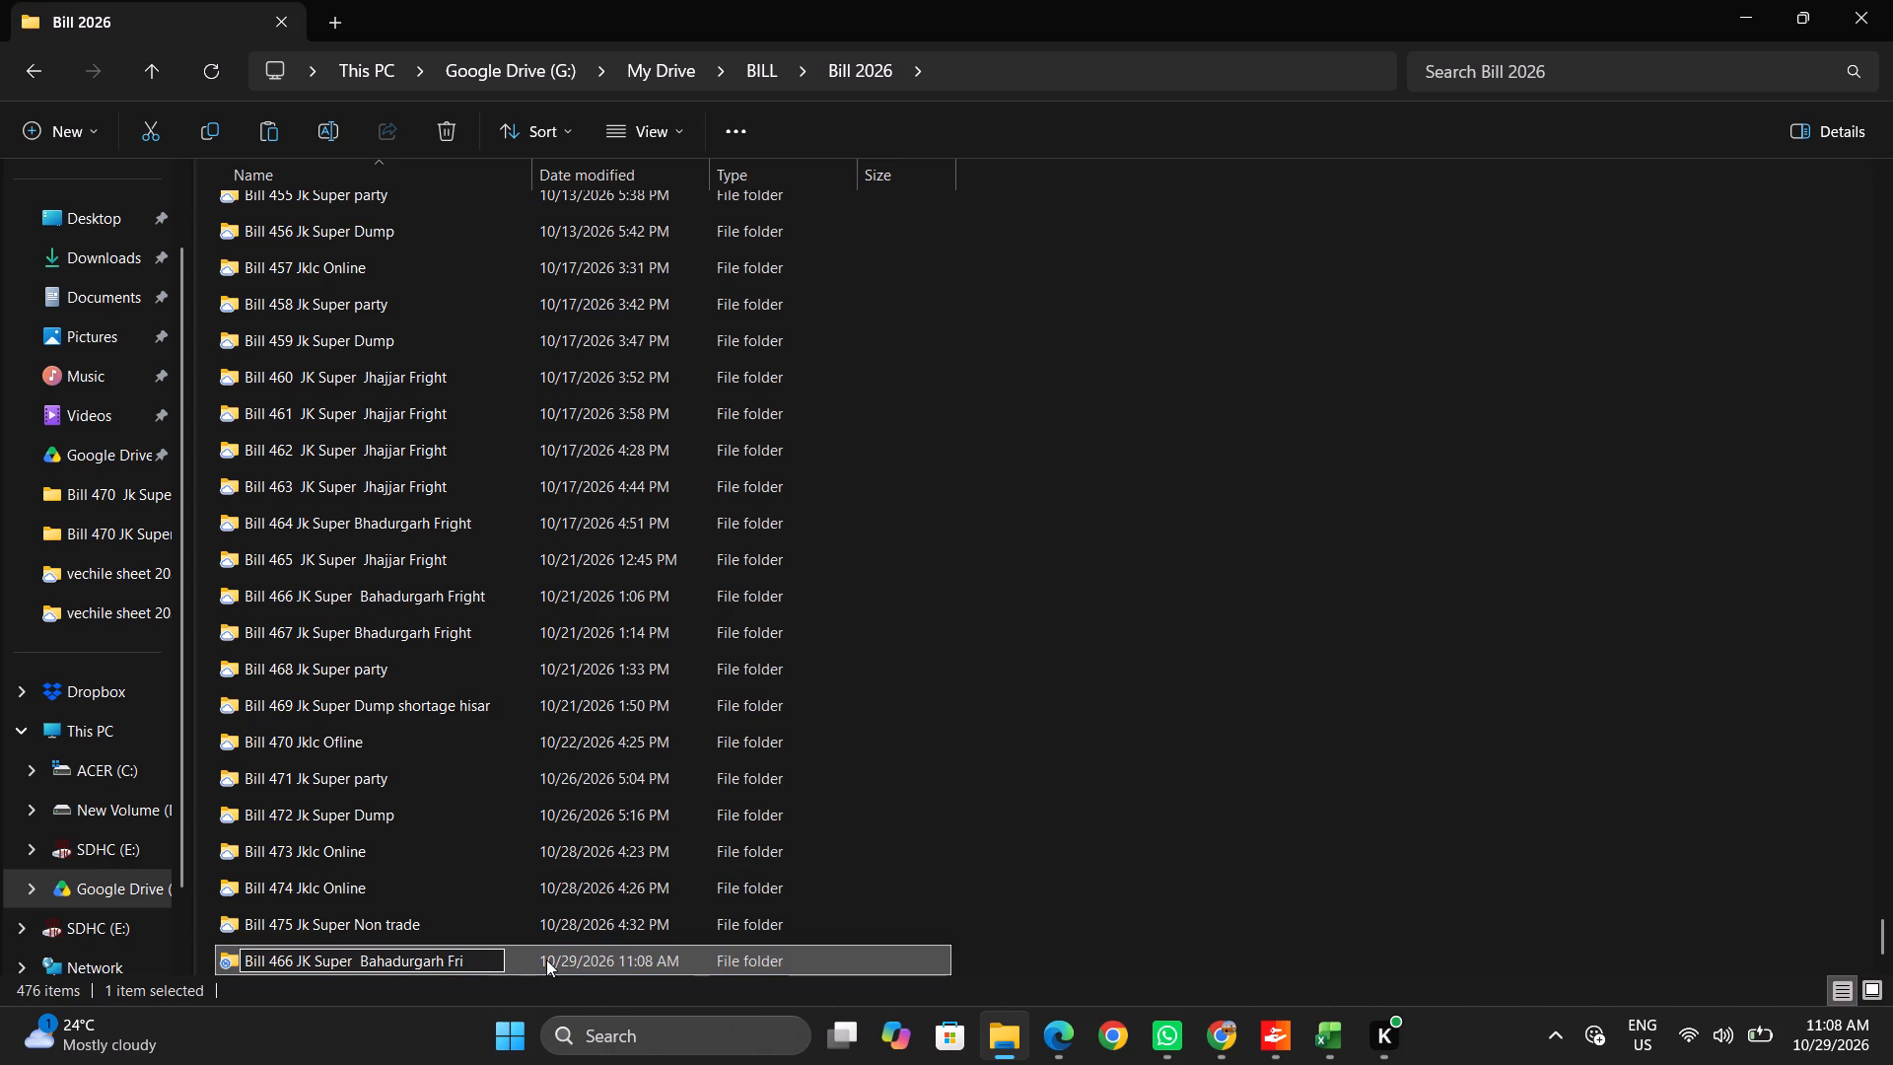
key(BackSpace)
key(BackSpace)
text(HAND)
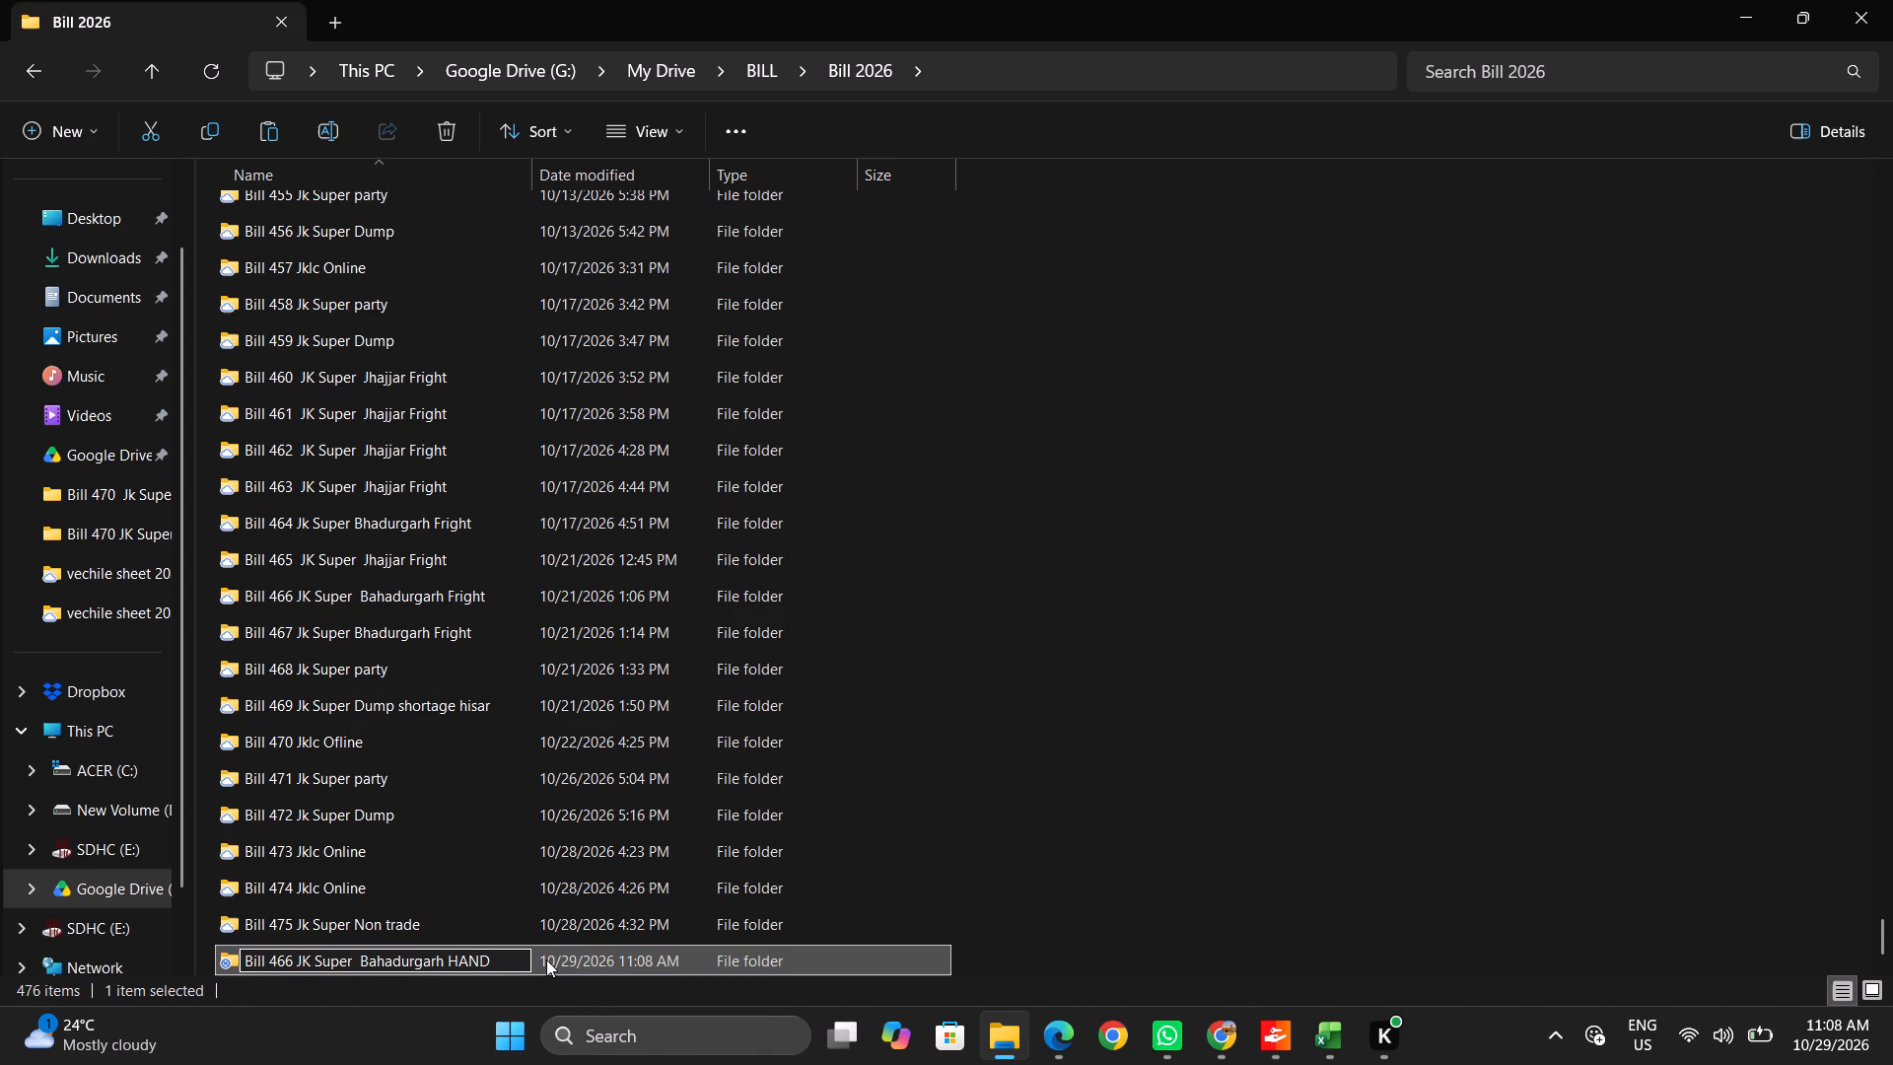
text(LING)
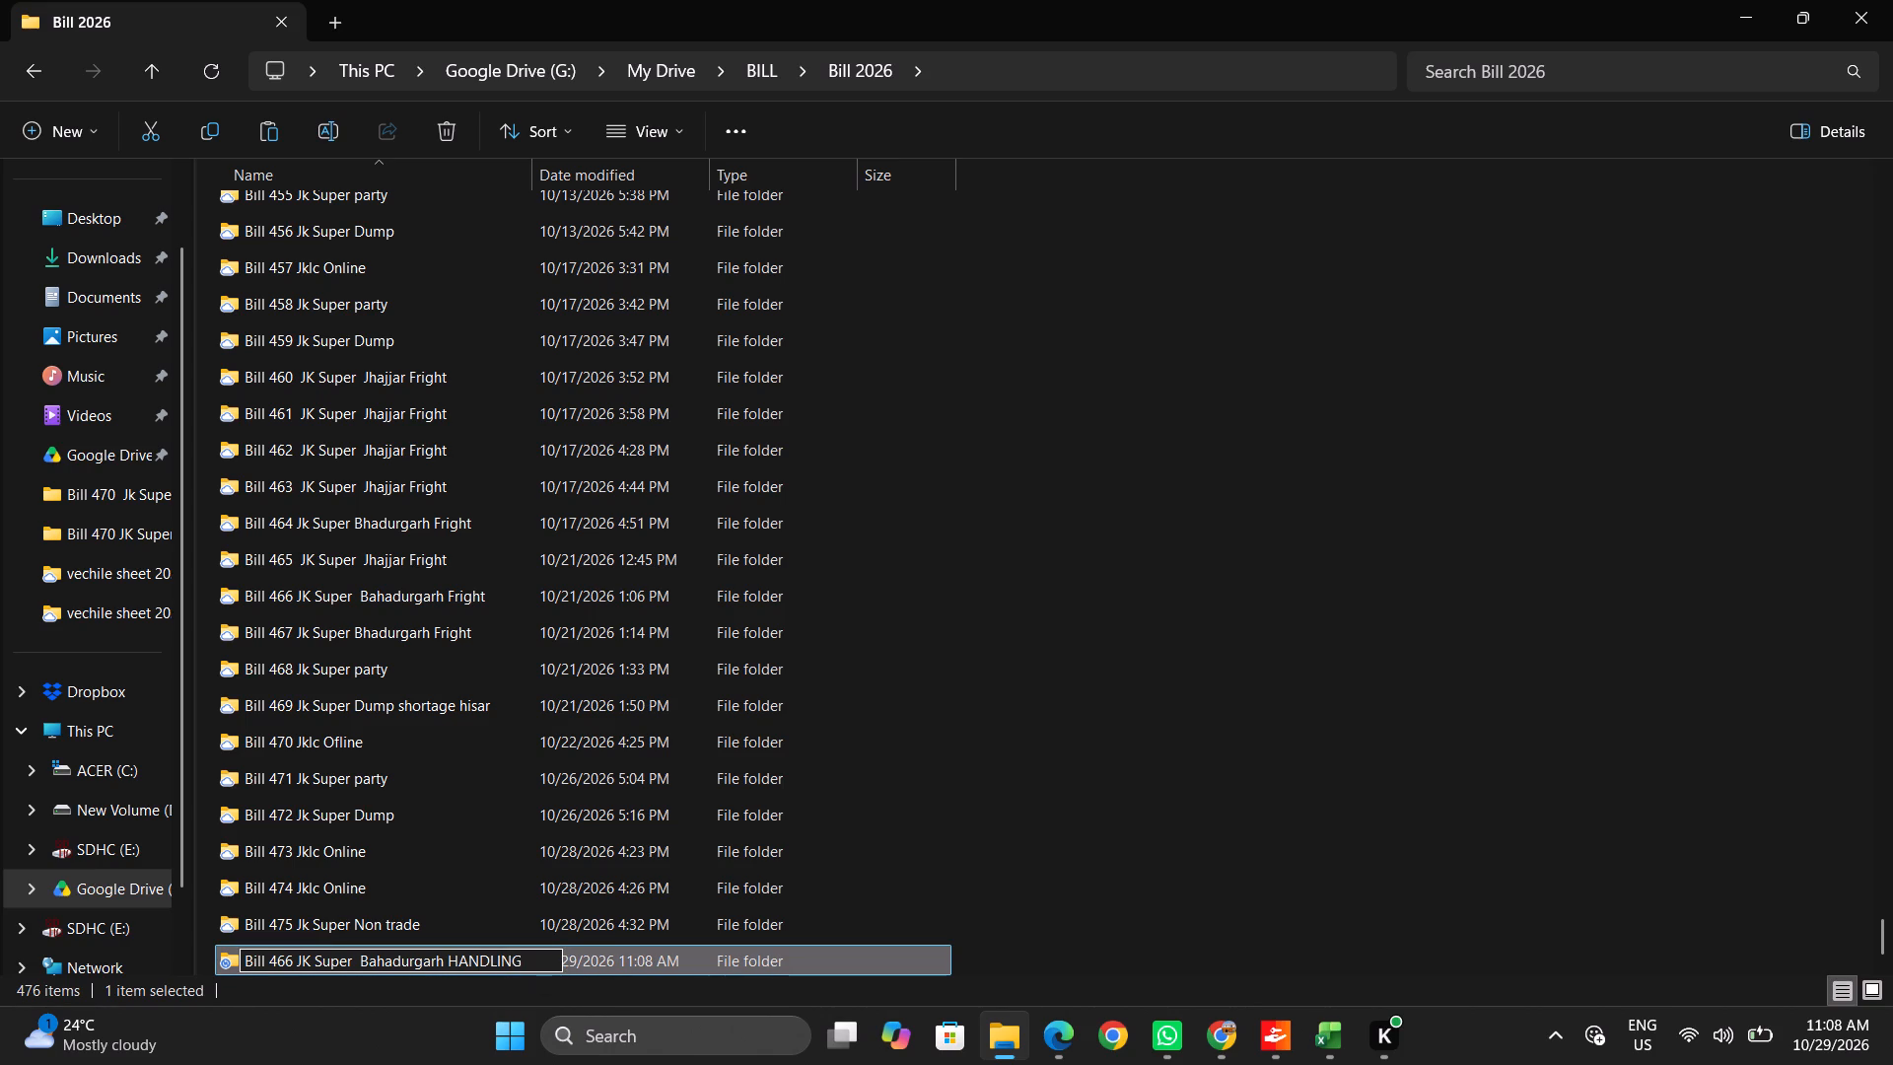
click(297, 952)
key(BackSpace)
key(BackSpace)
key(BackSpace)
text(76)
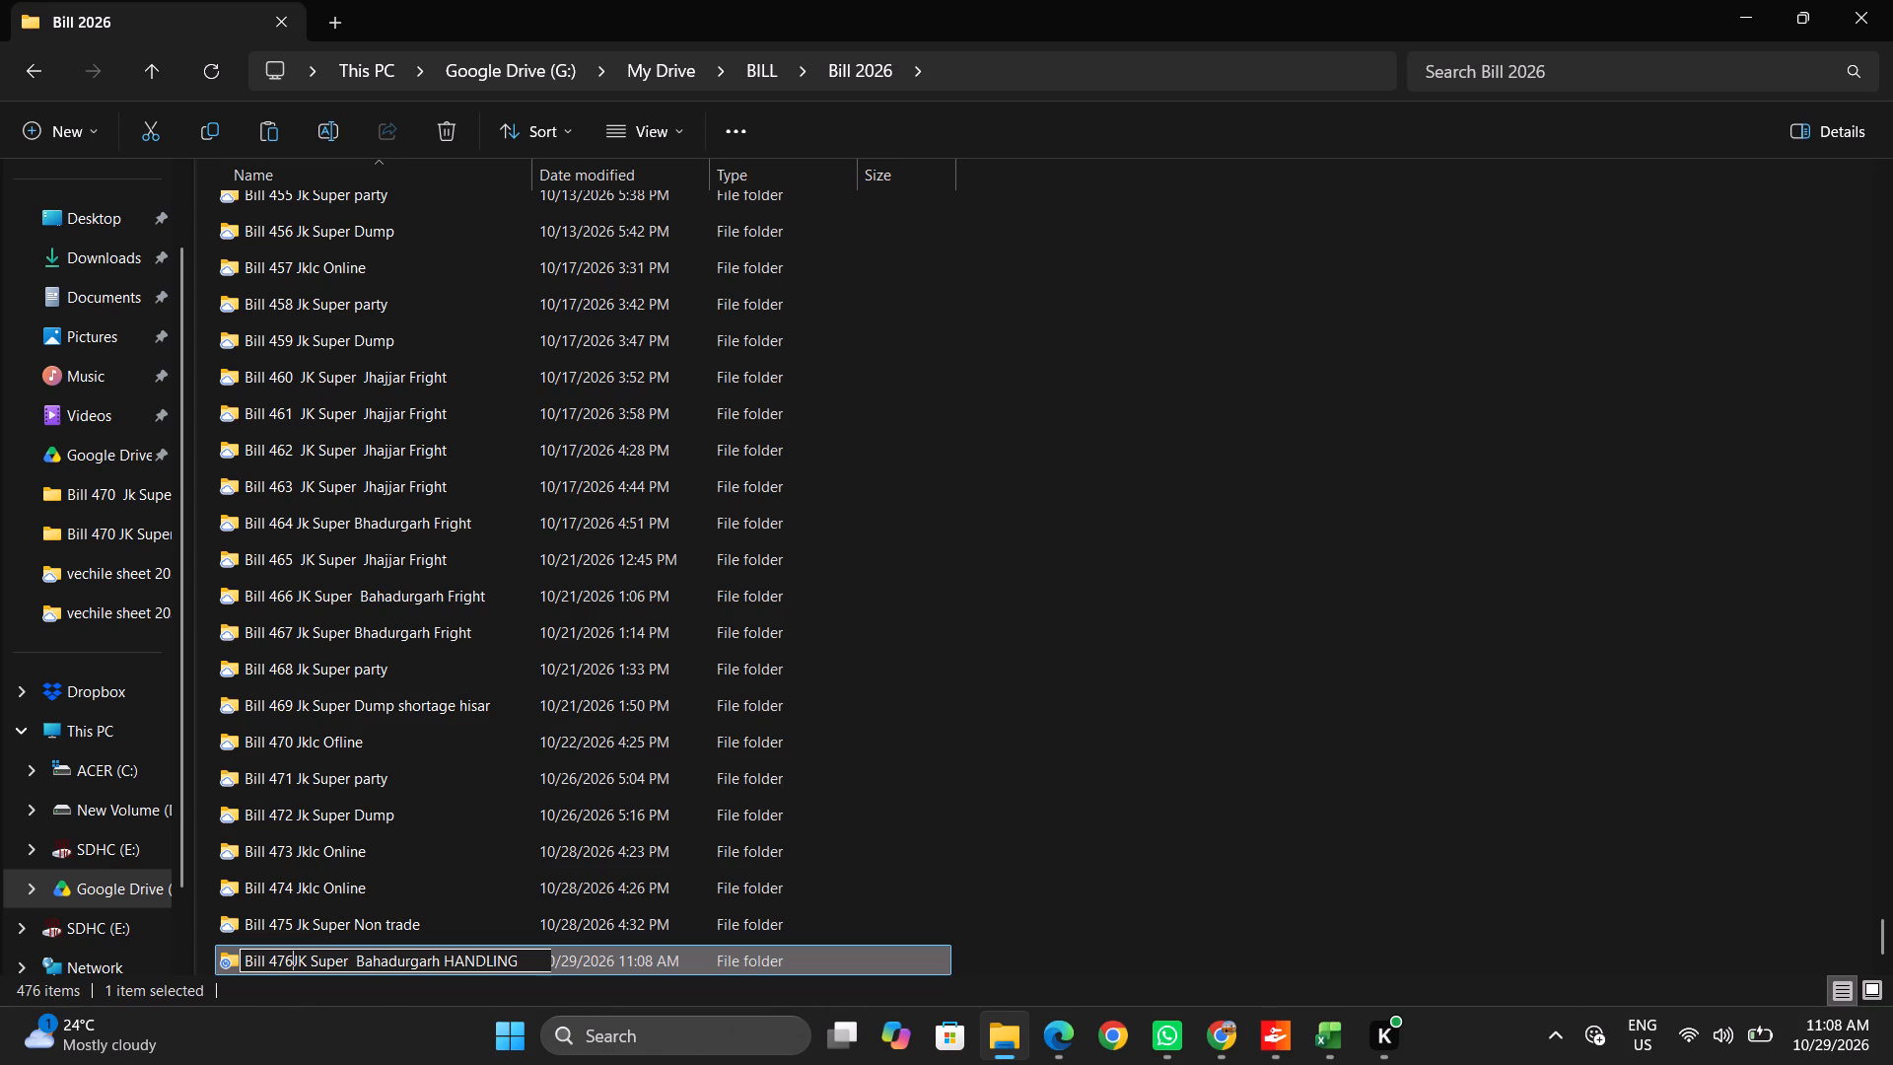
key(space)
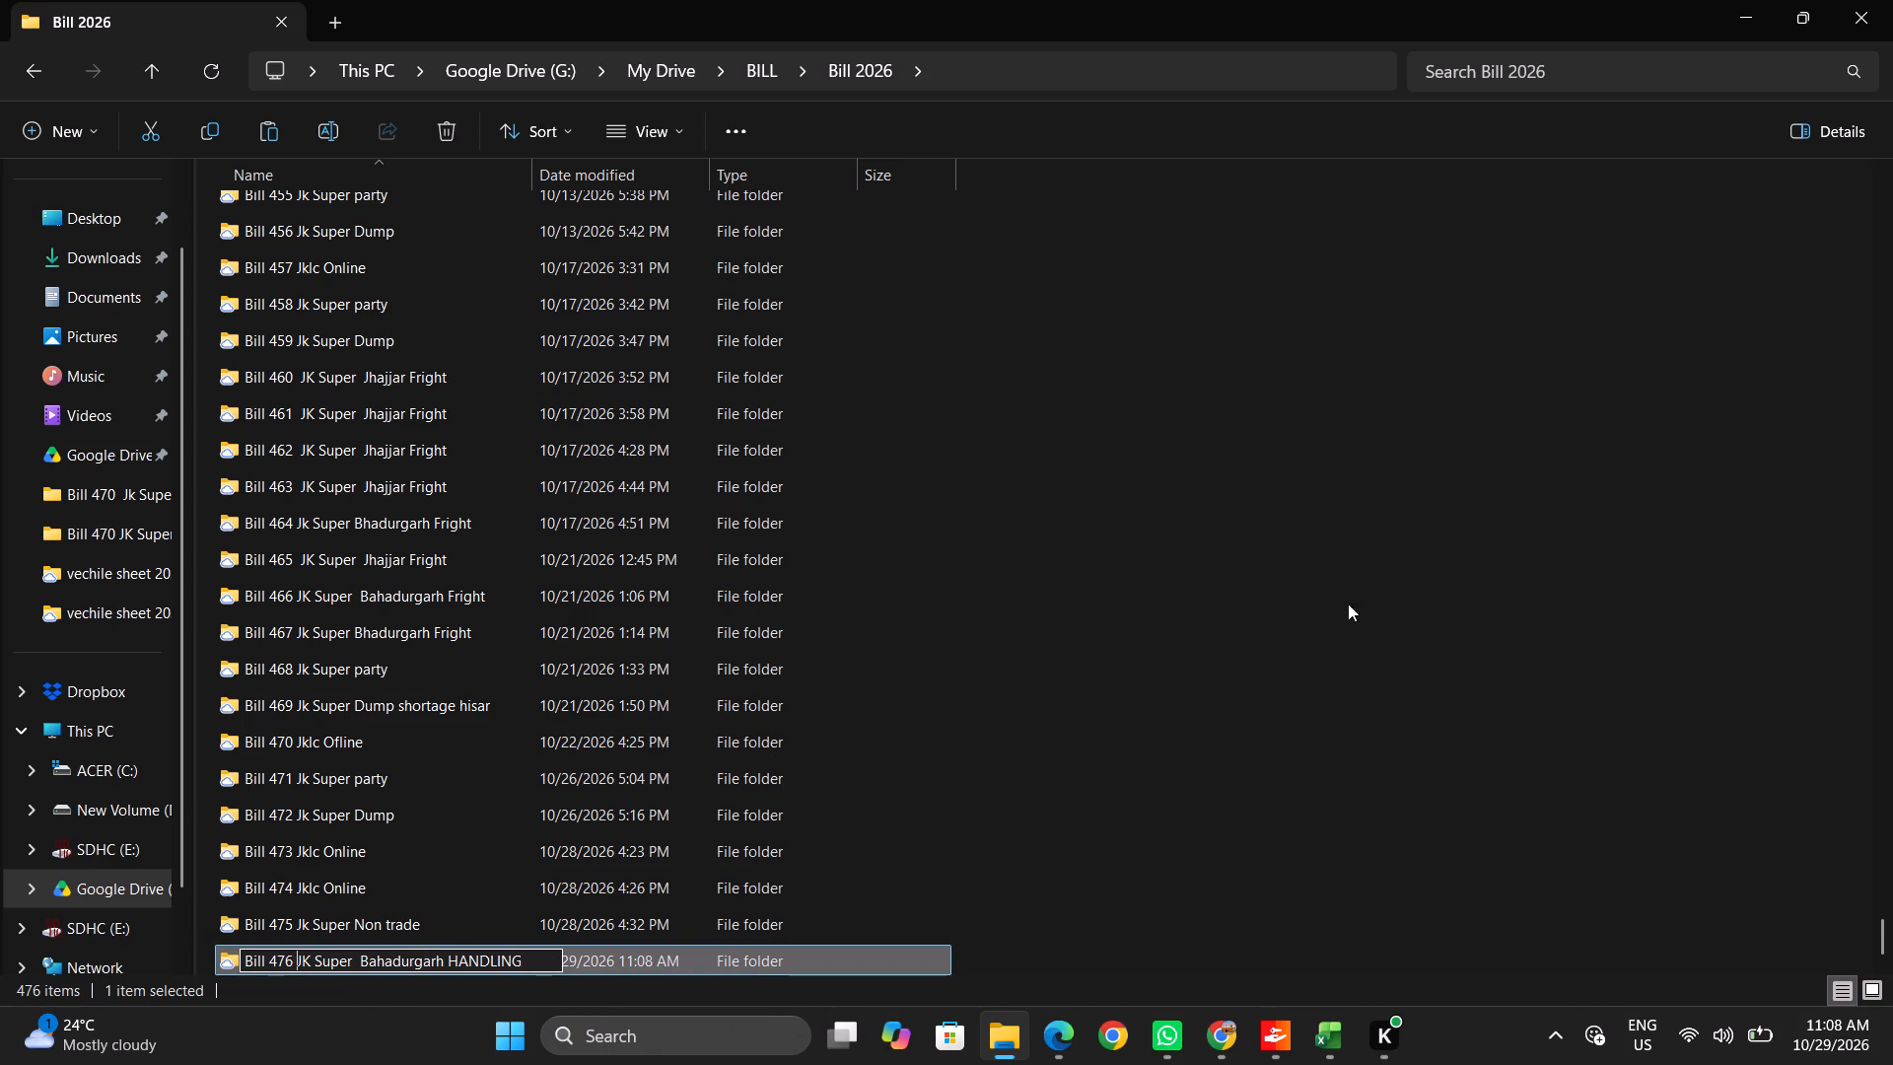
double_click(1175, 721)
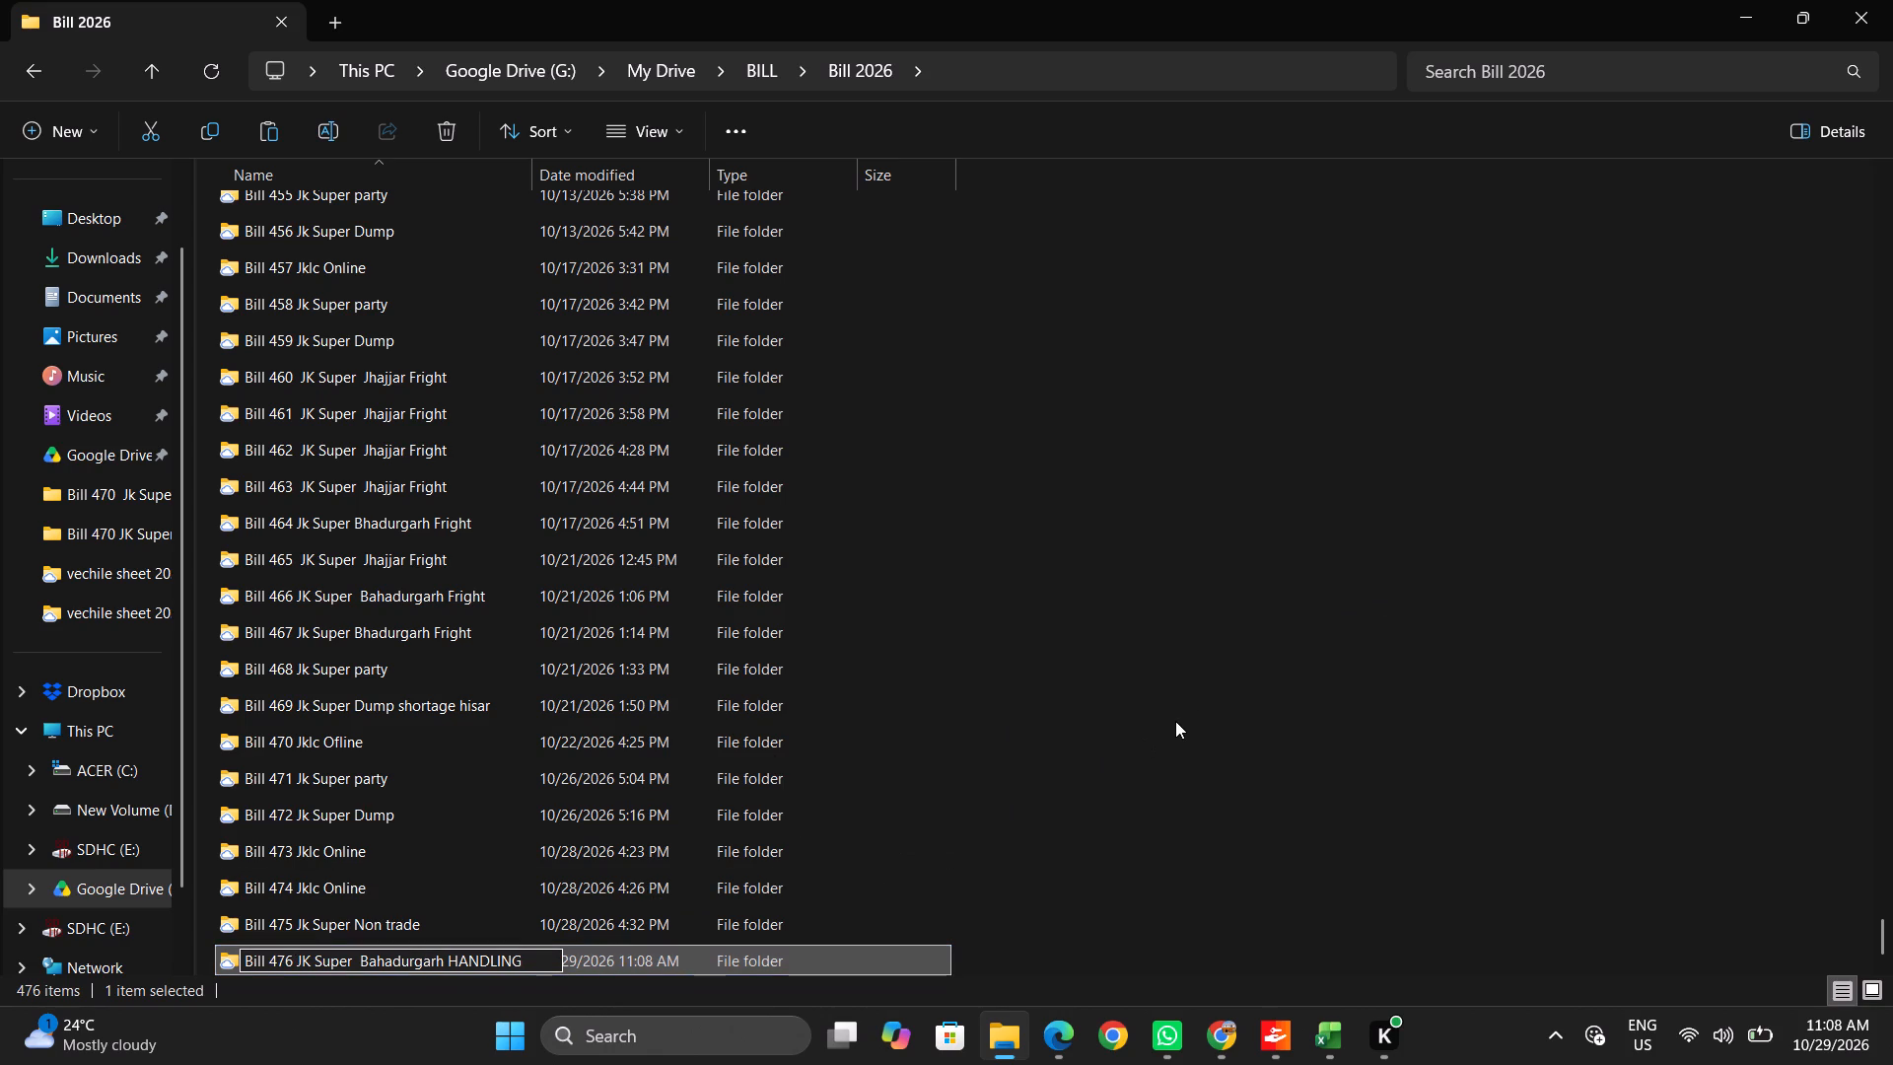
Open the Bill 476 folder and delete the two old PDFs, 466 s and 466, from it.
double_click(528, 972)
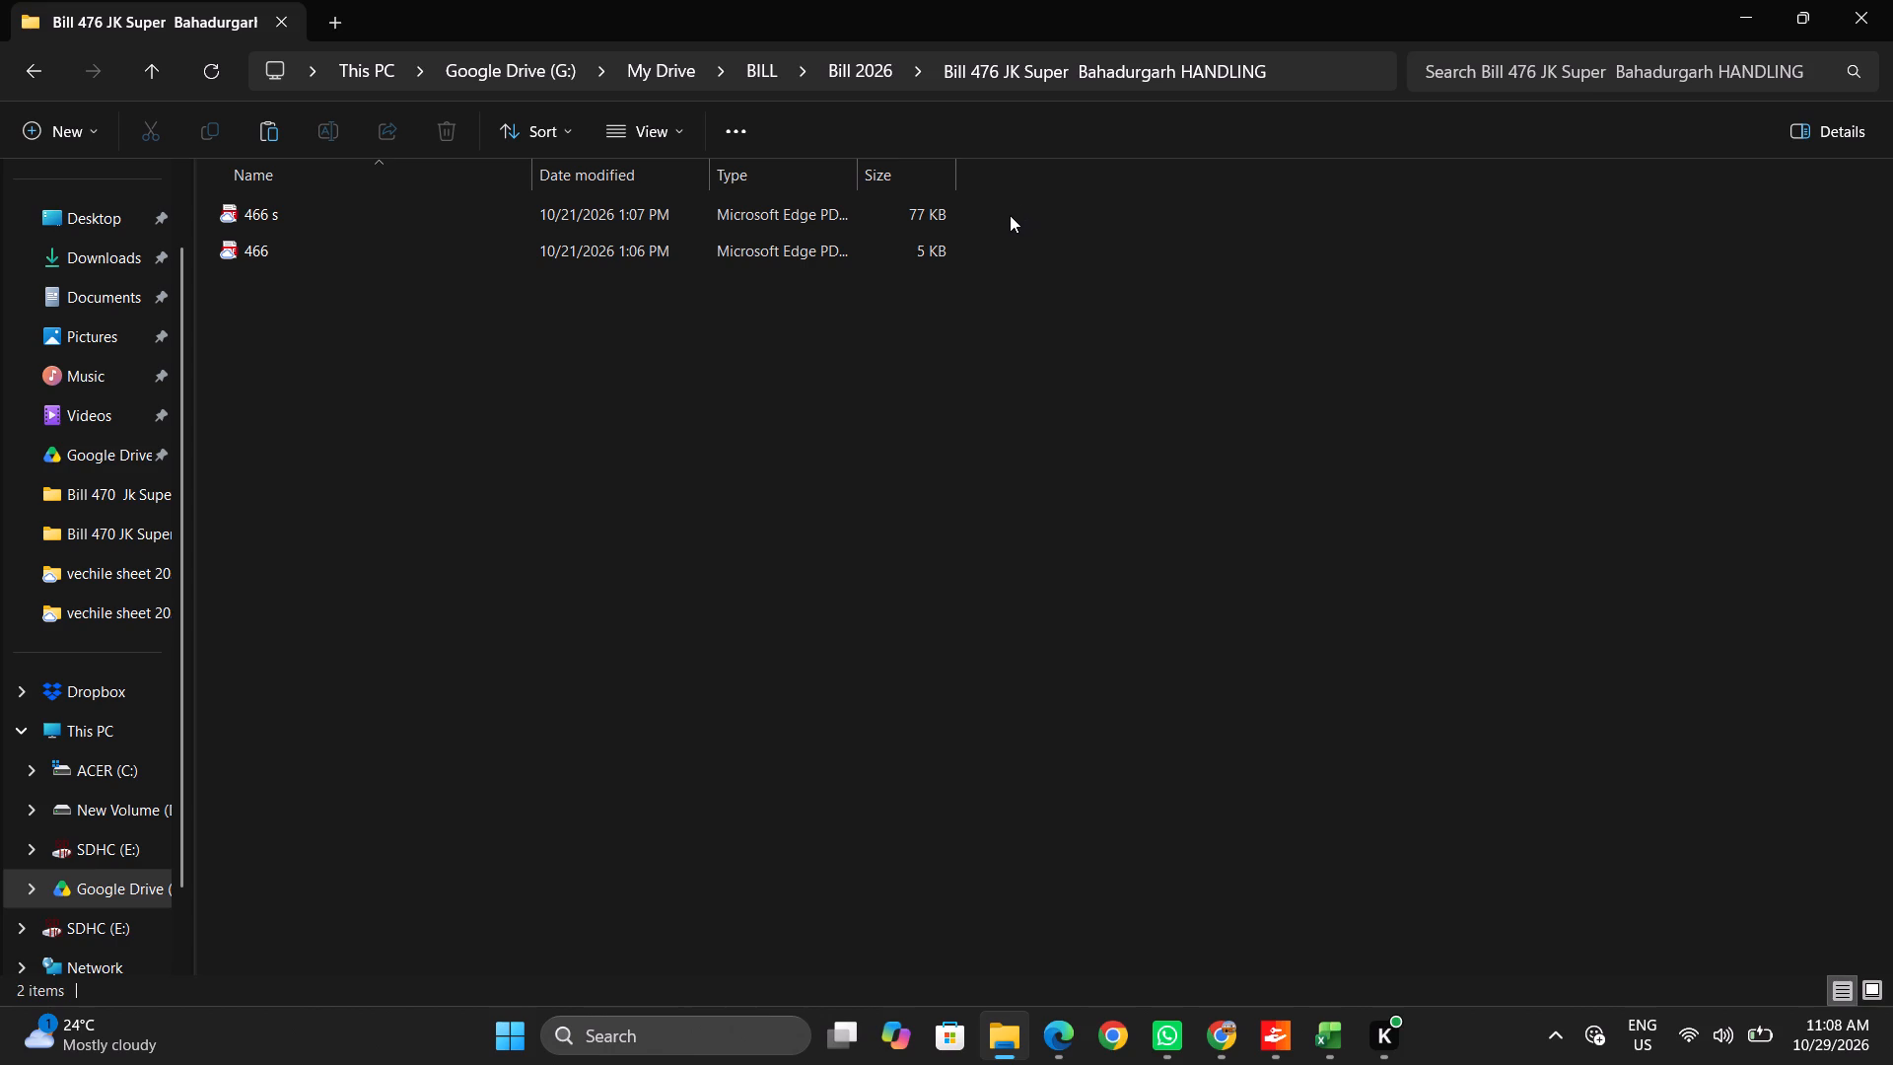
drag(1010, 215, 807, 302)
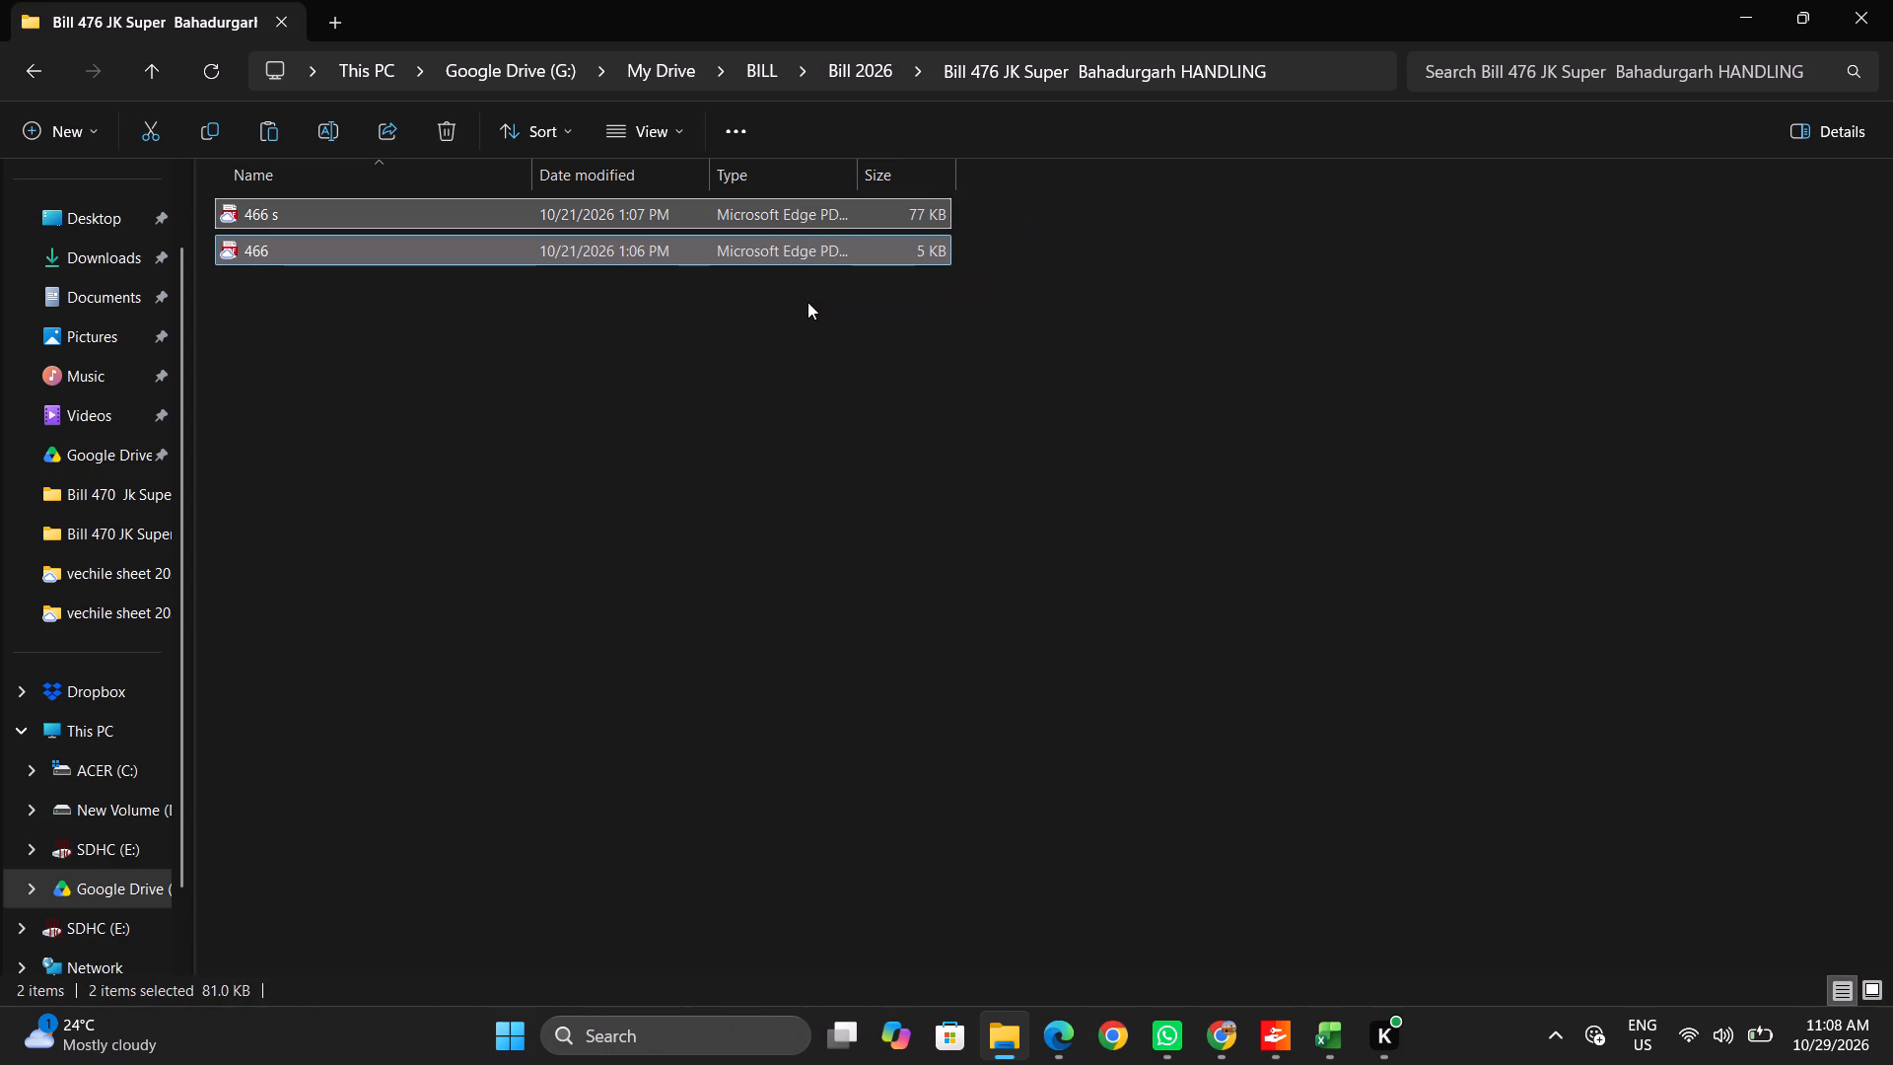
key(Delete)
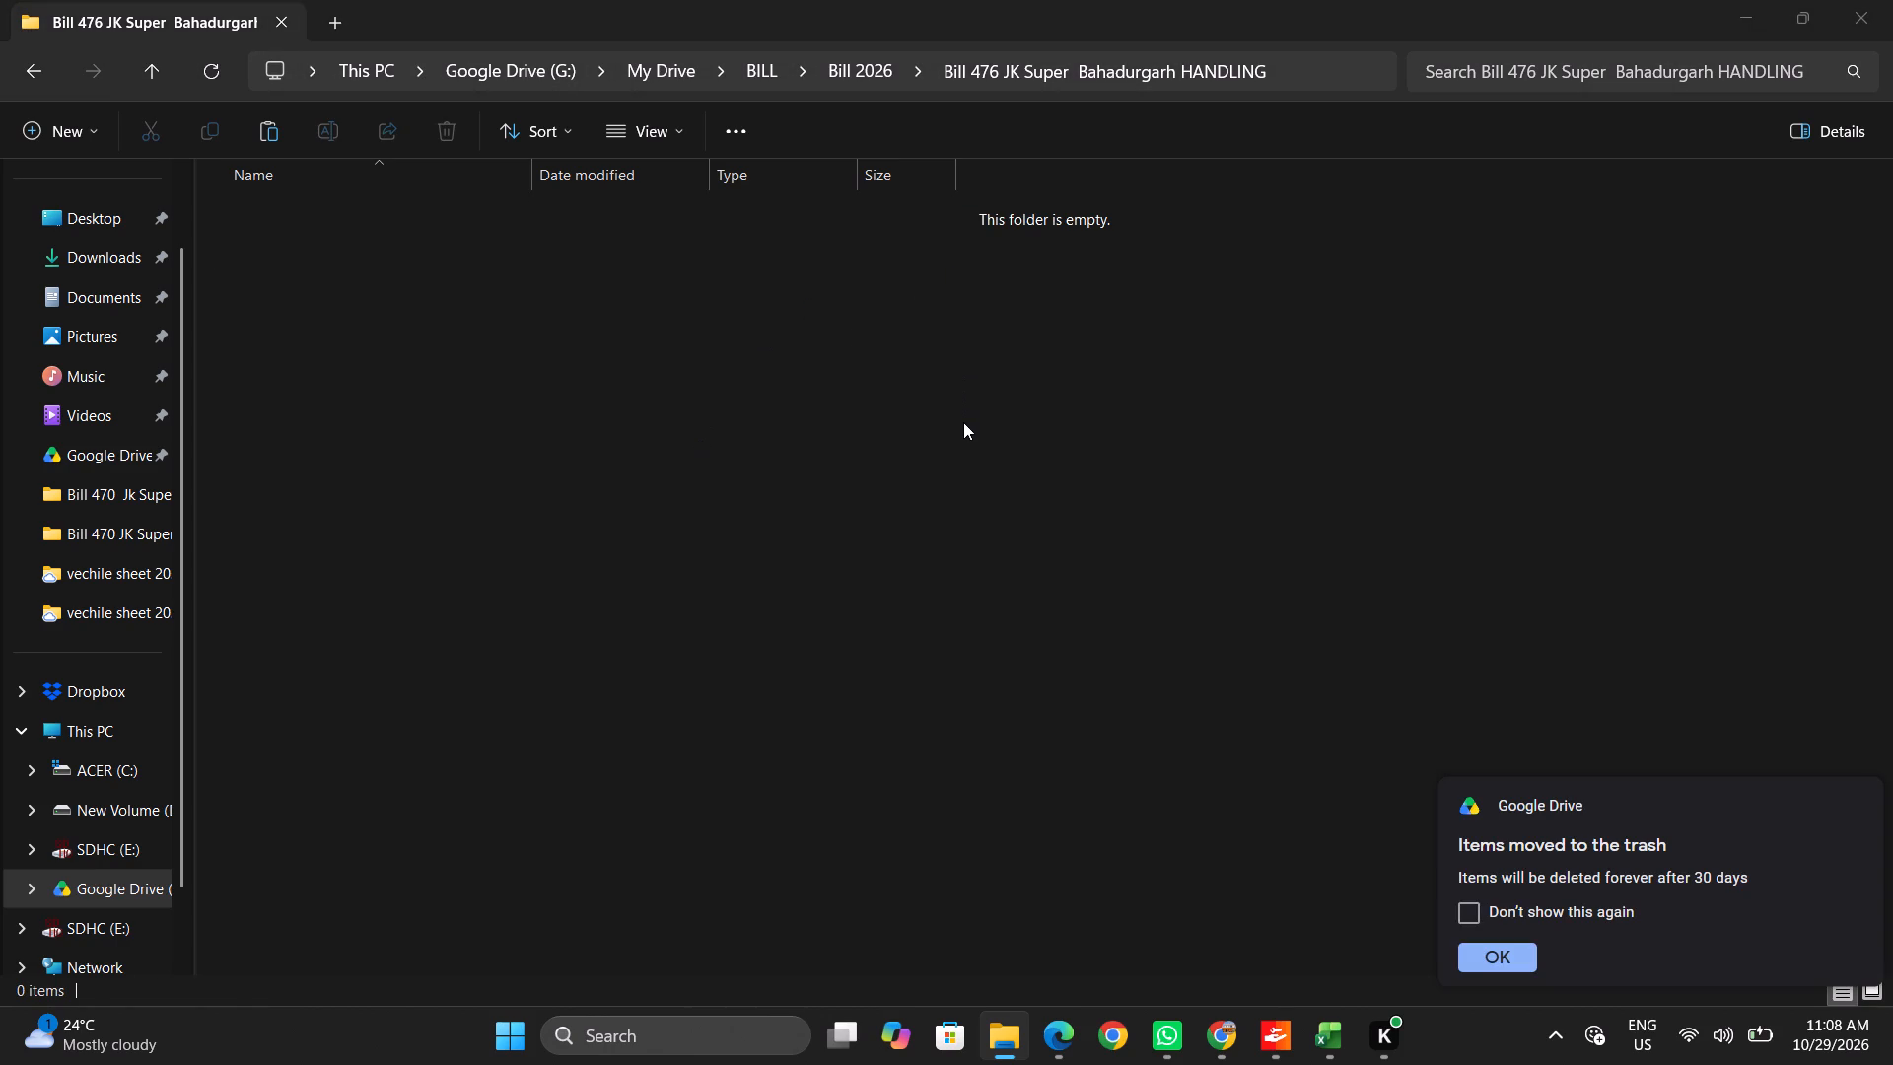
Switch to the vendor portal in Chrome, enter invoice number 476 with bill date 10/29/2026, and validate the invoice number.
key(alt+Tab)
key(alt+Tab)
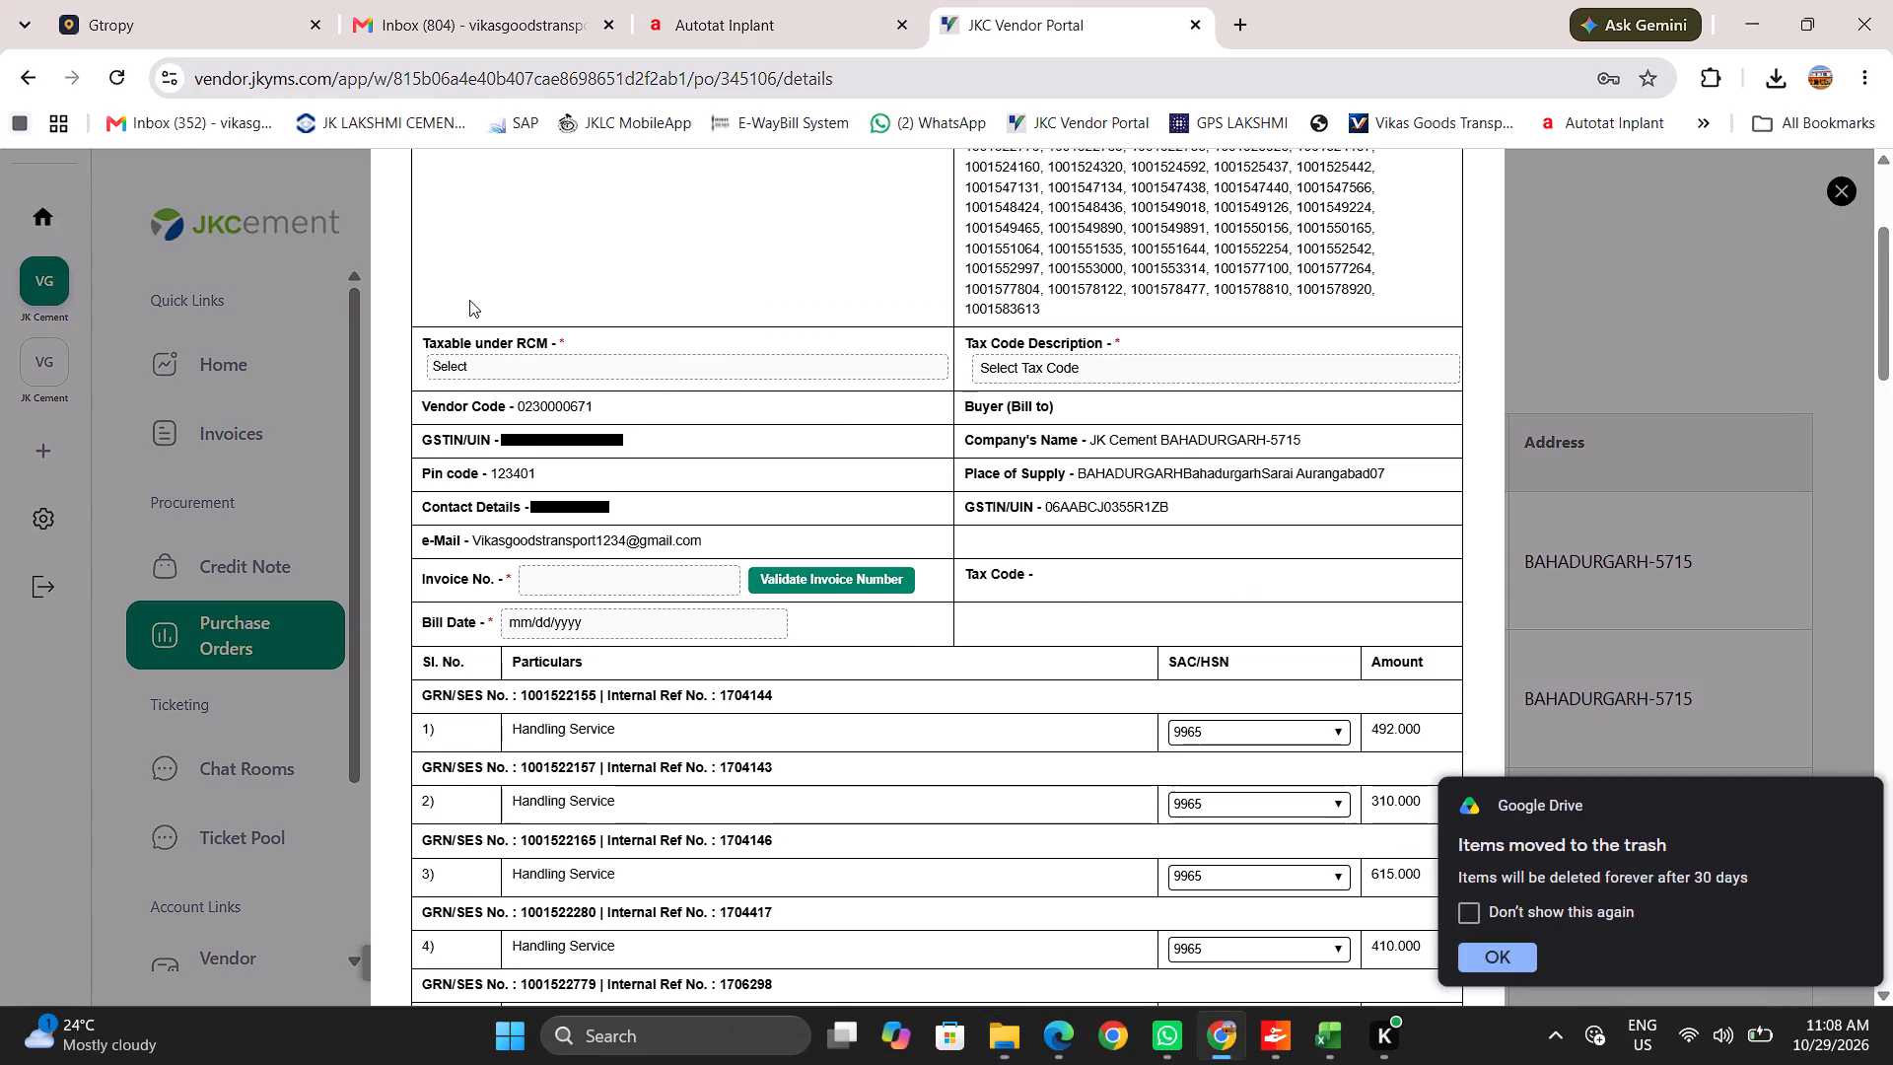
key(alt+Tab)
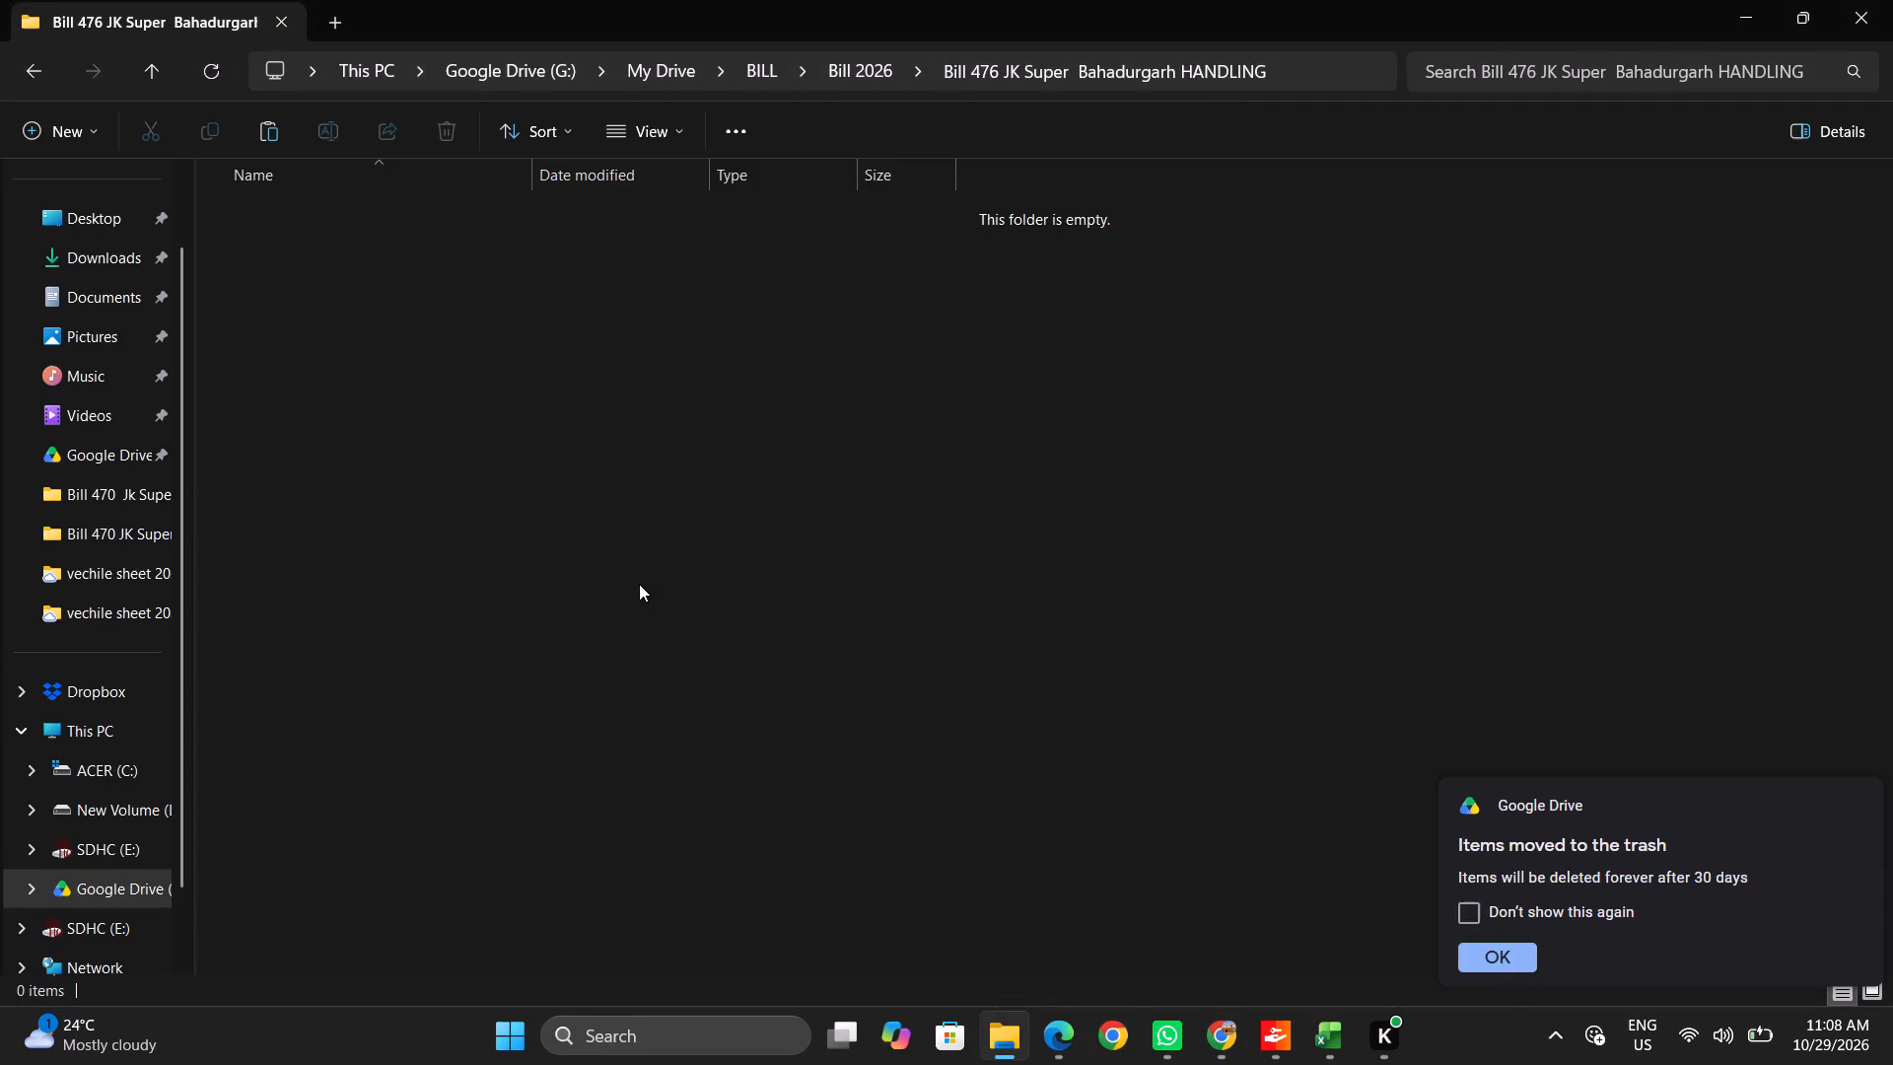
key(alt+Tab)
click(632, 585)
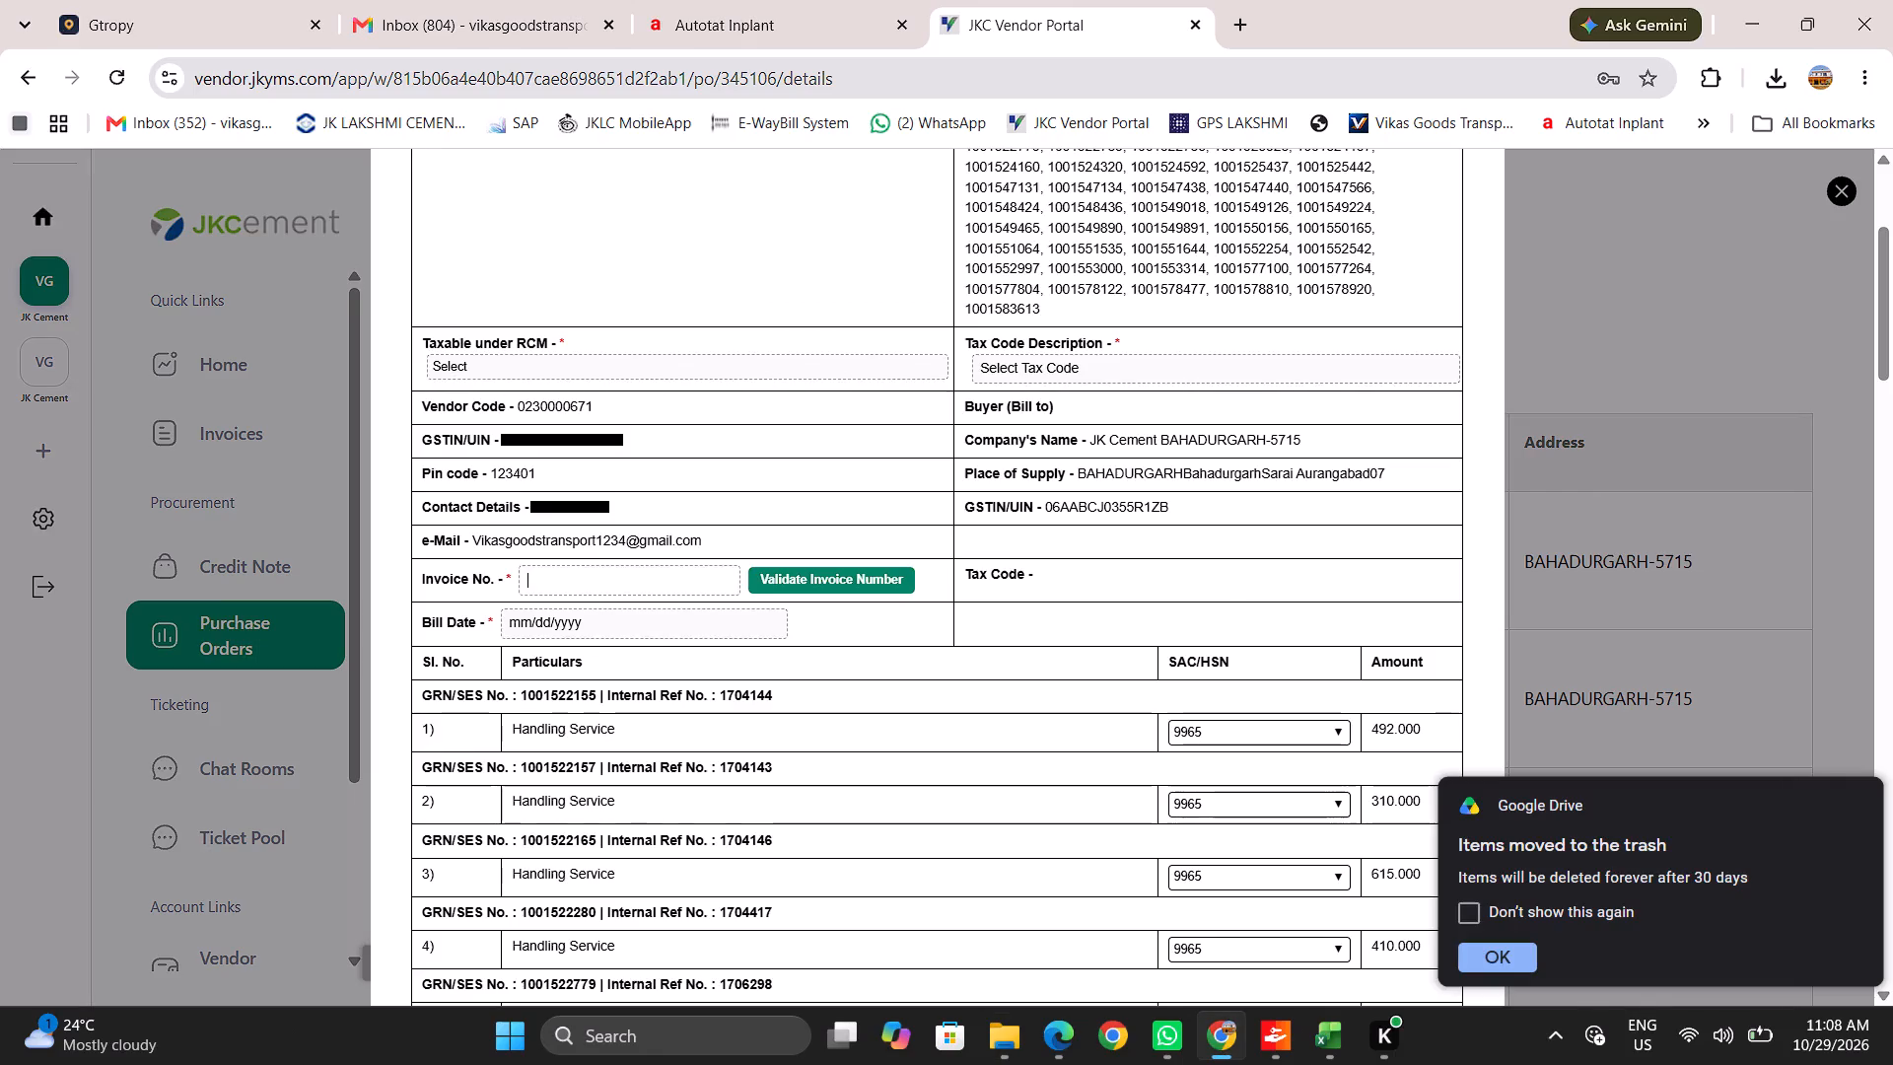
text(476)
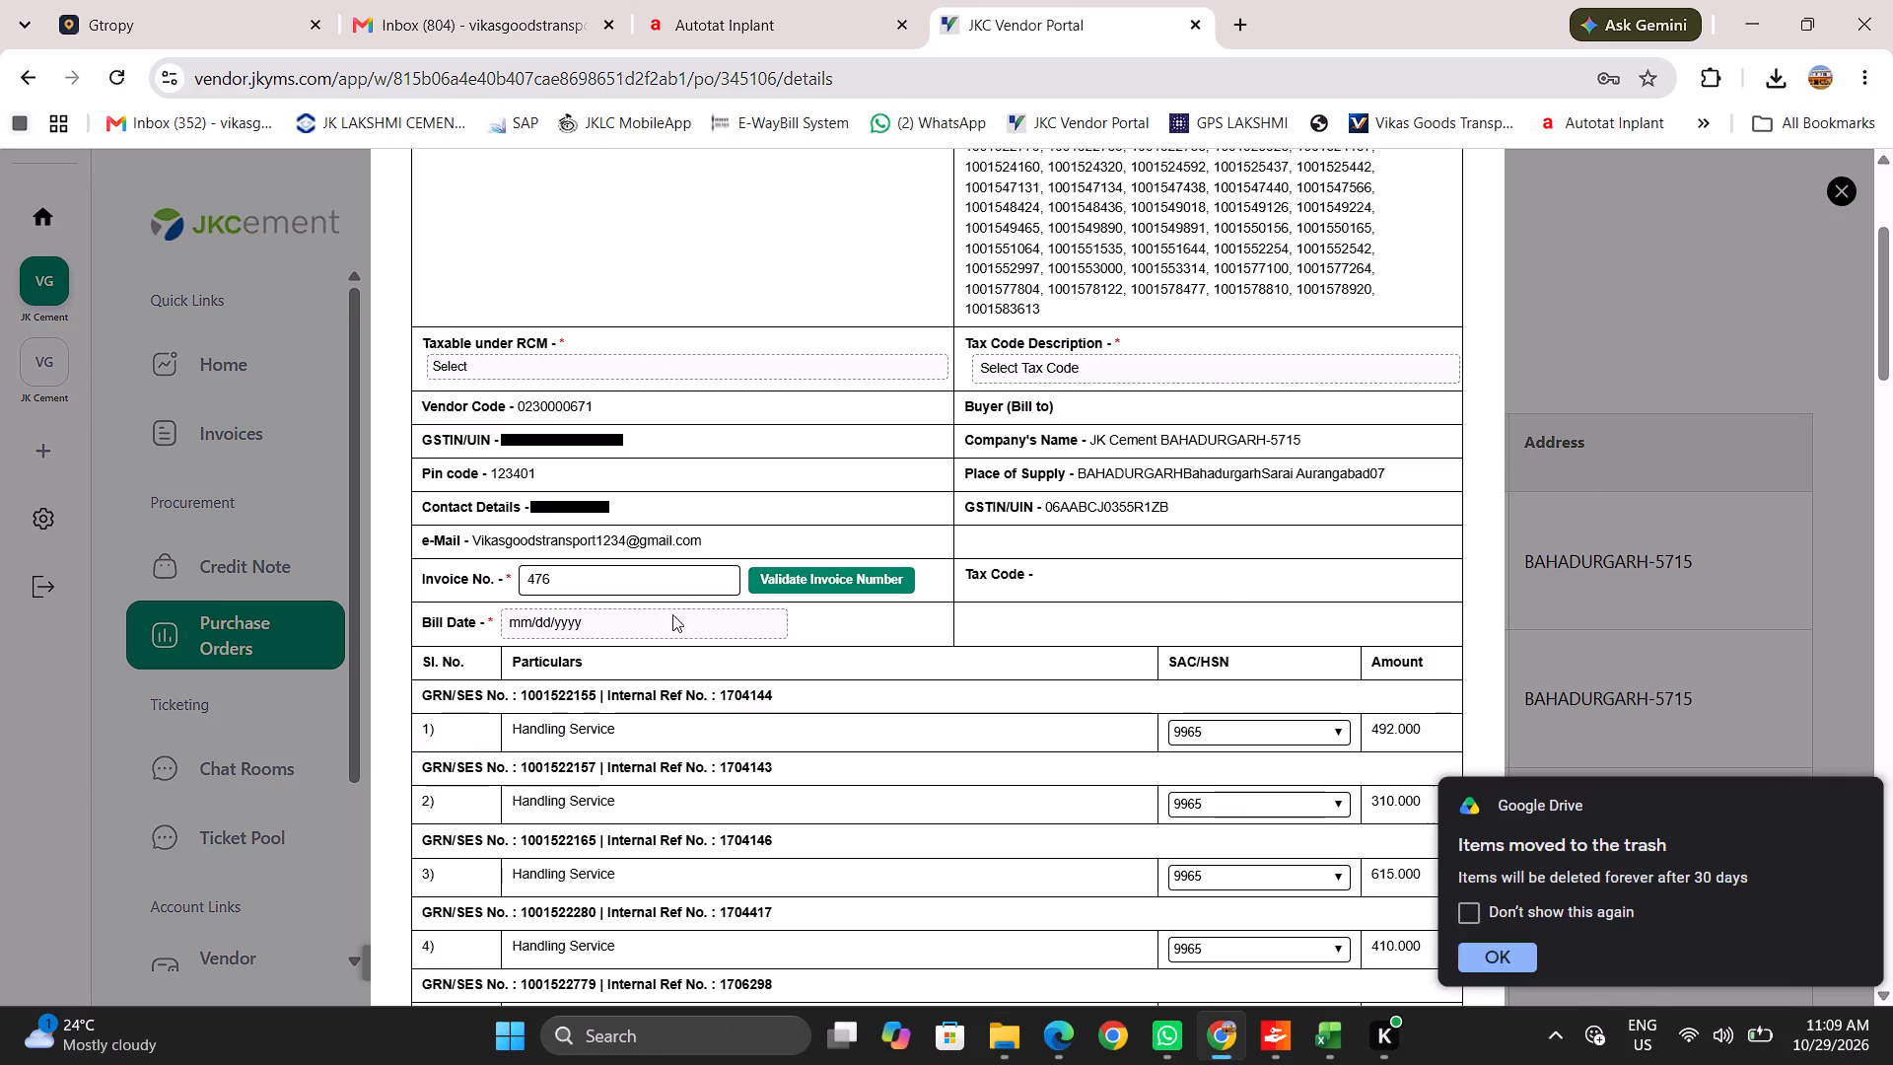
click(667, 613)
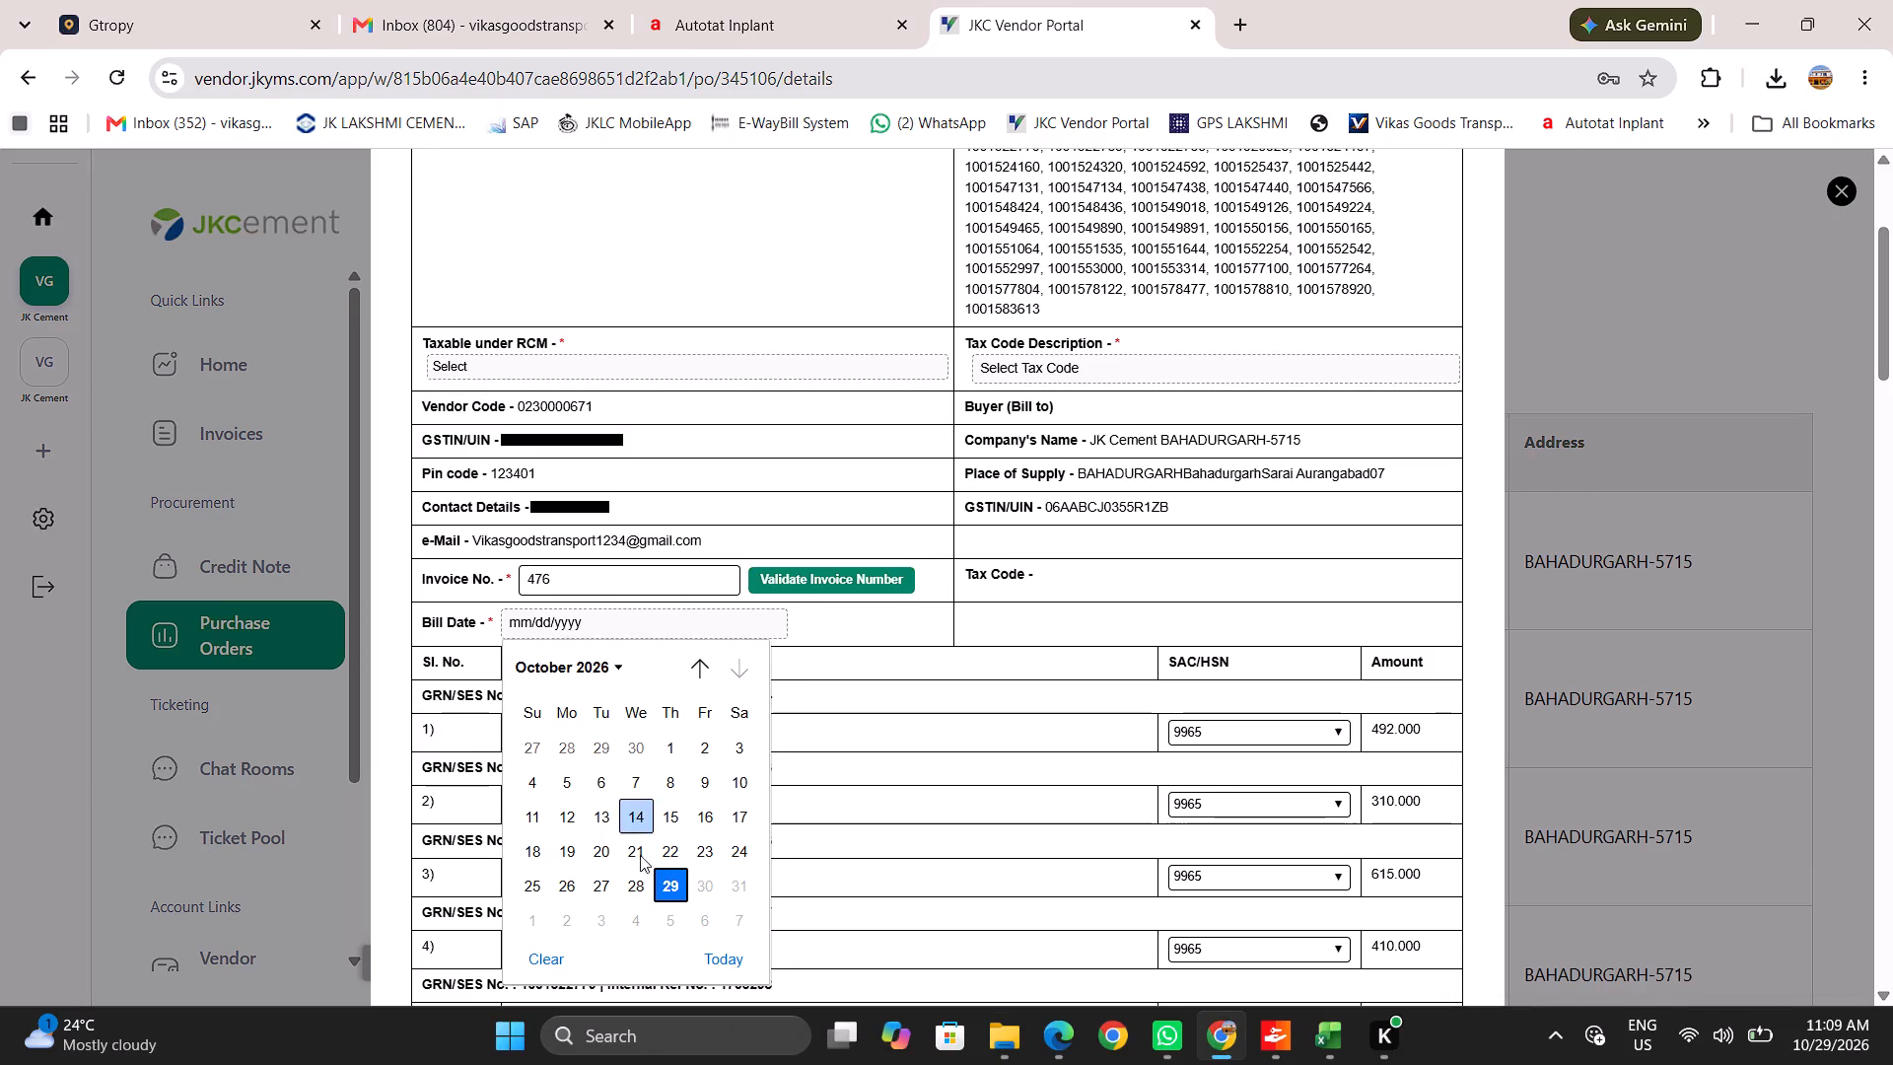
click(674, 887)
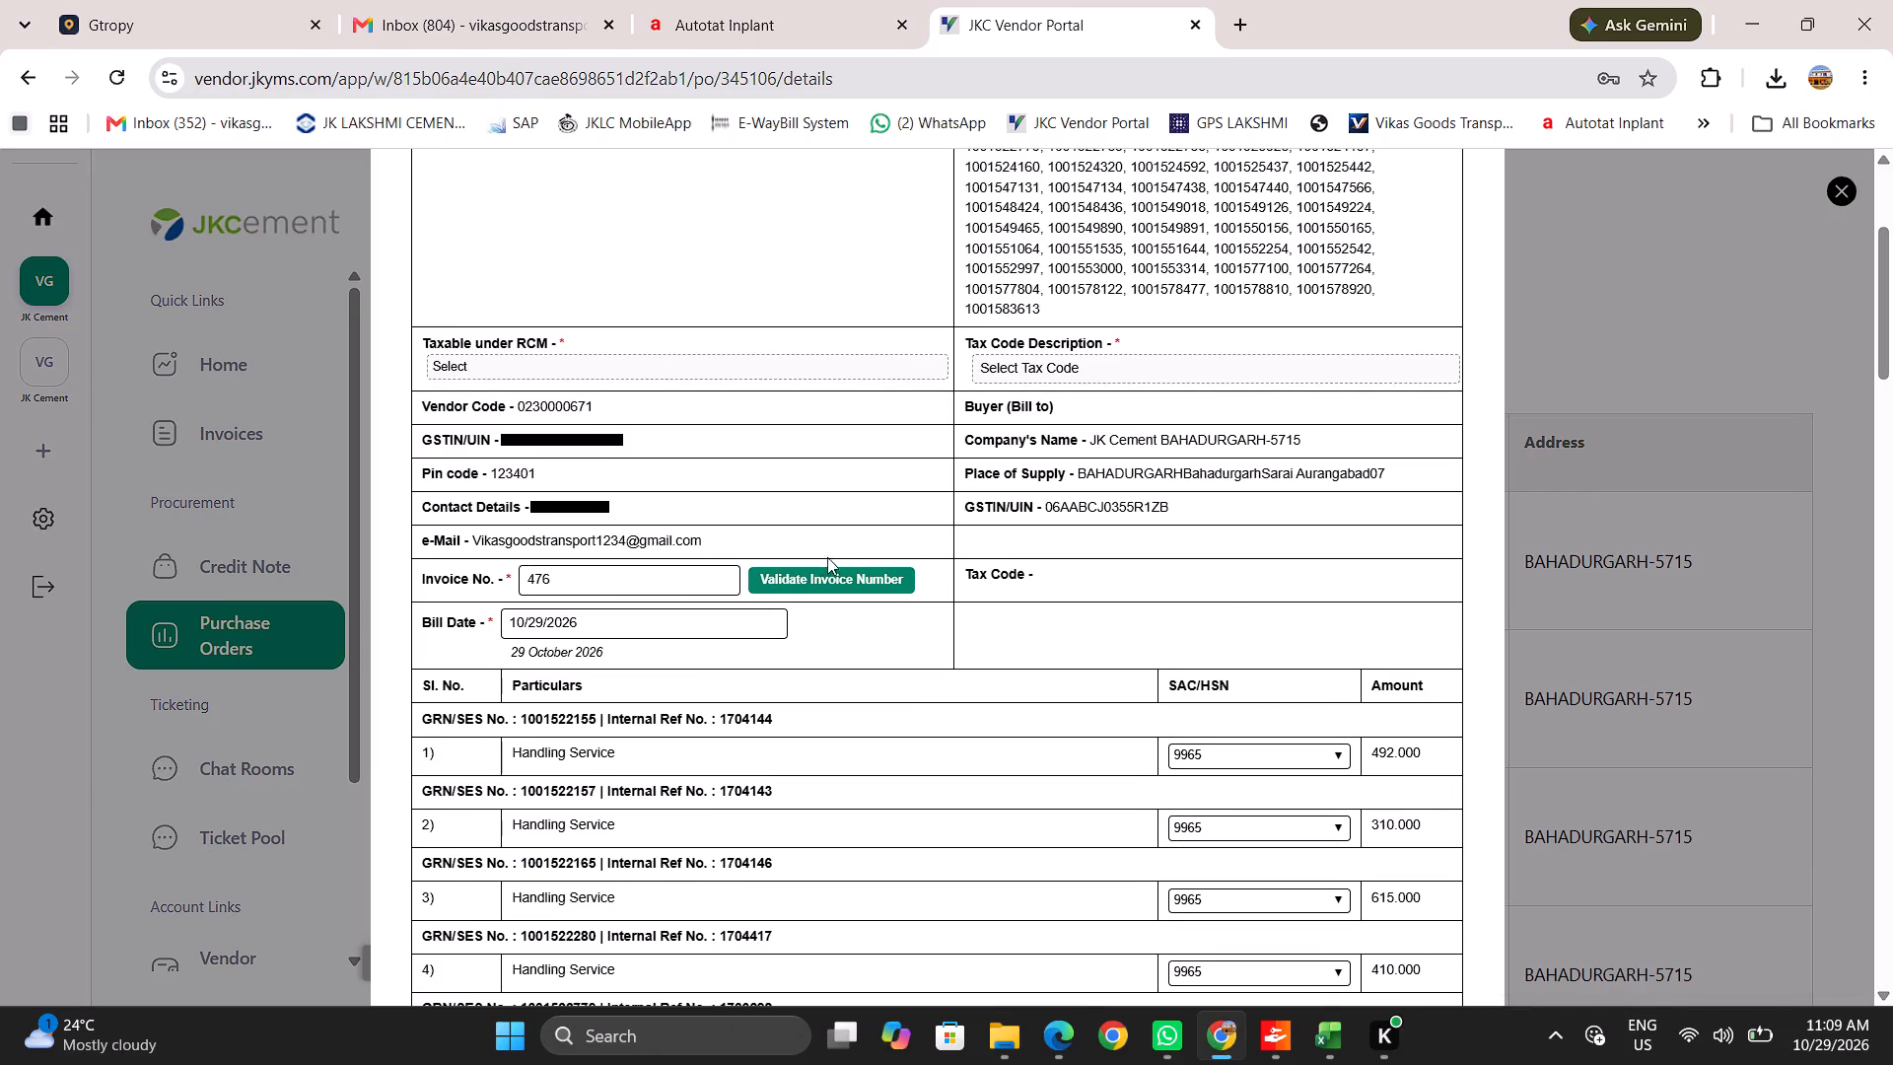
click(818, 580)
Set Taxable under RCM to No and the tax code description to GST: IN: CGST(9%) SGST(9%) - GC.
scroll(758, 745, up, 1)
drag(751, 448, 716, 495)
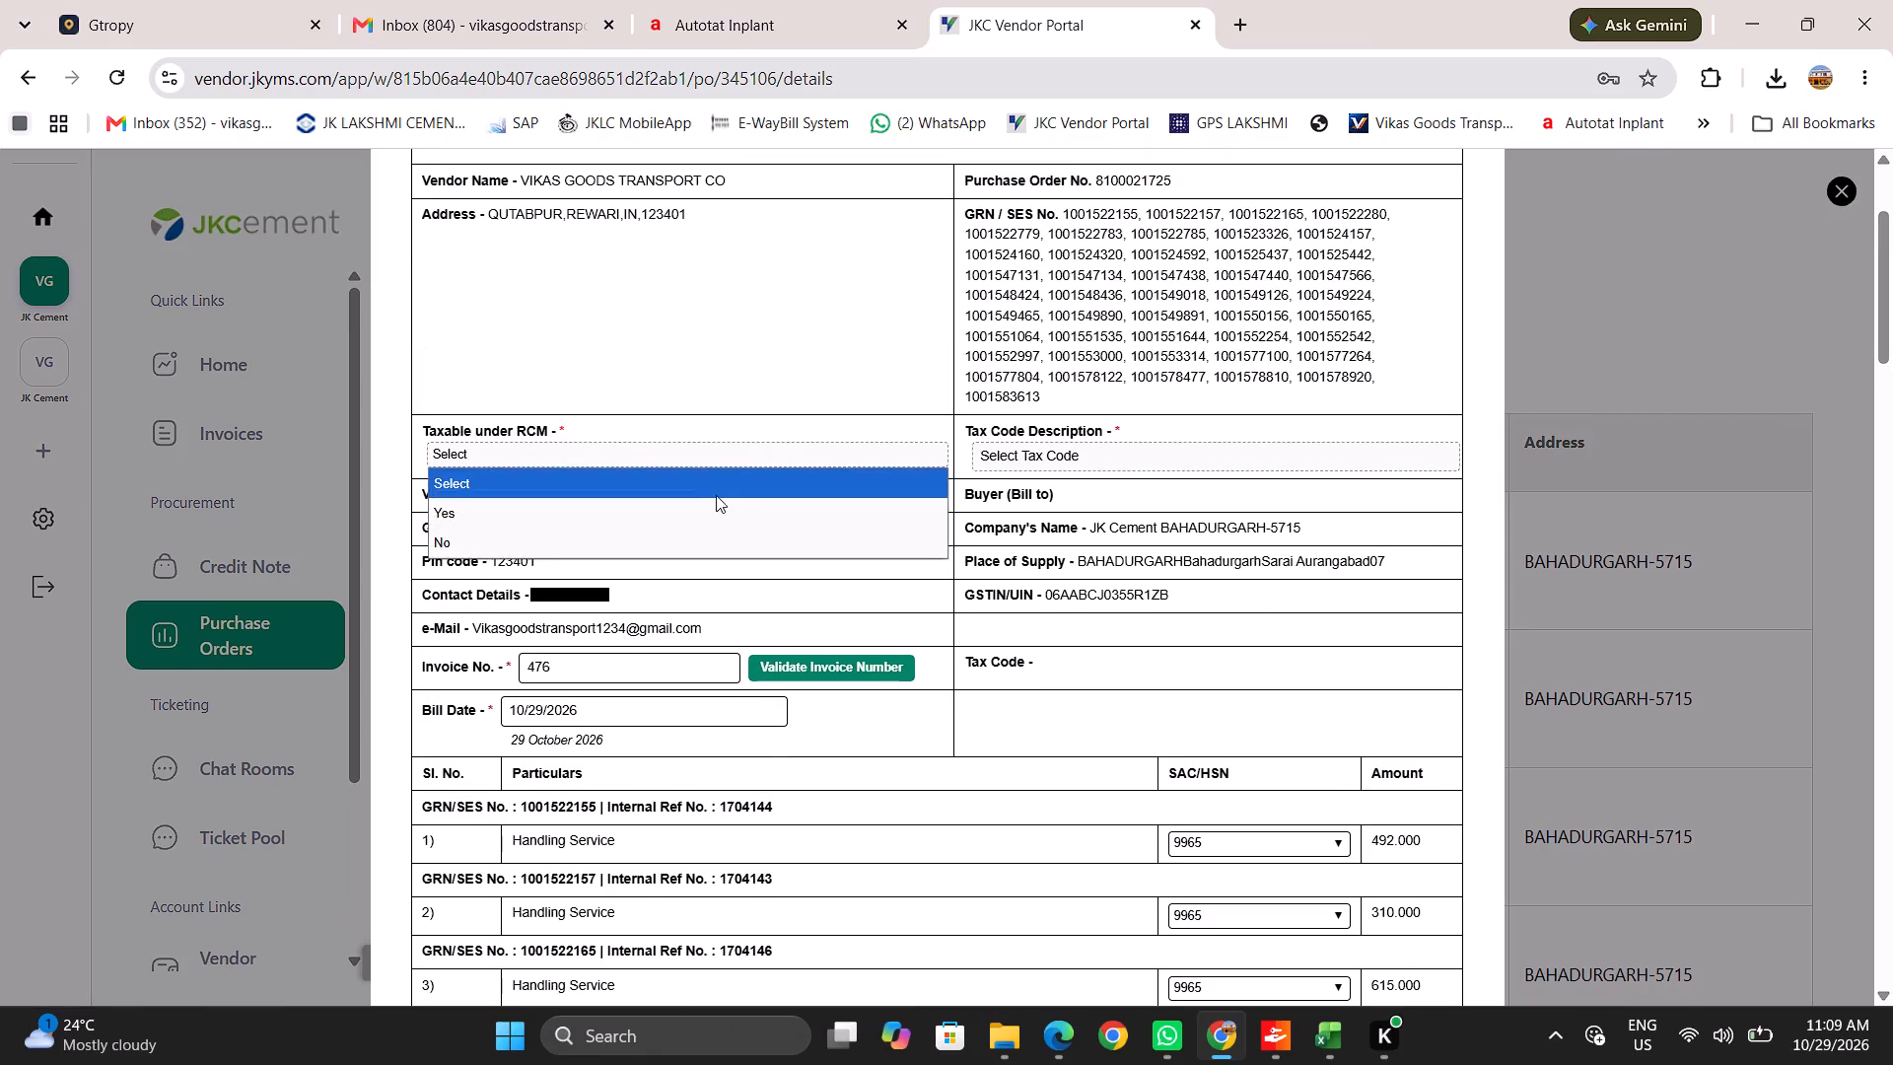
drag(716, 495, 710, 509)
click(703, 537)
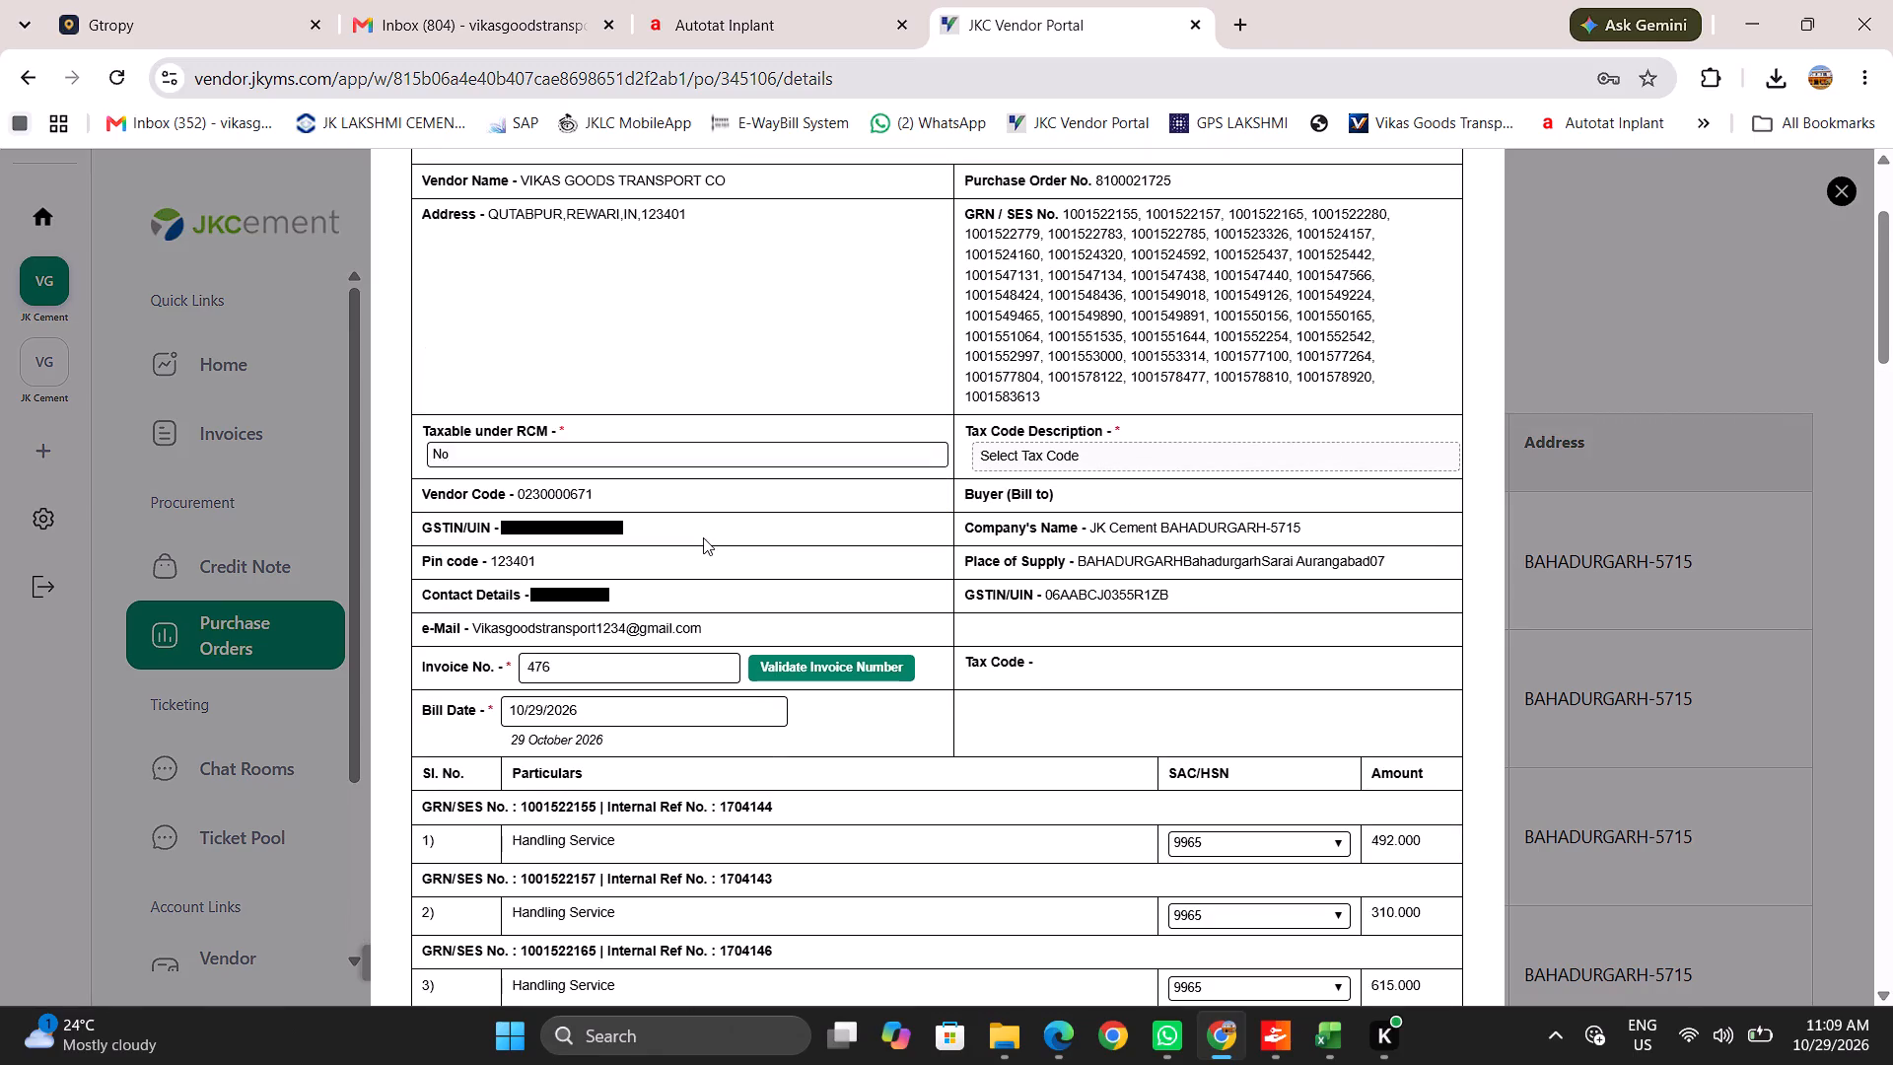
click(1091, 458)
click(1096, 511)
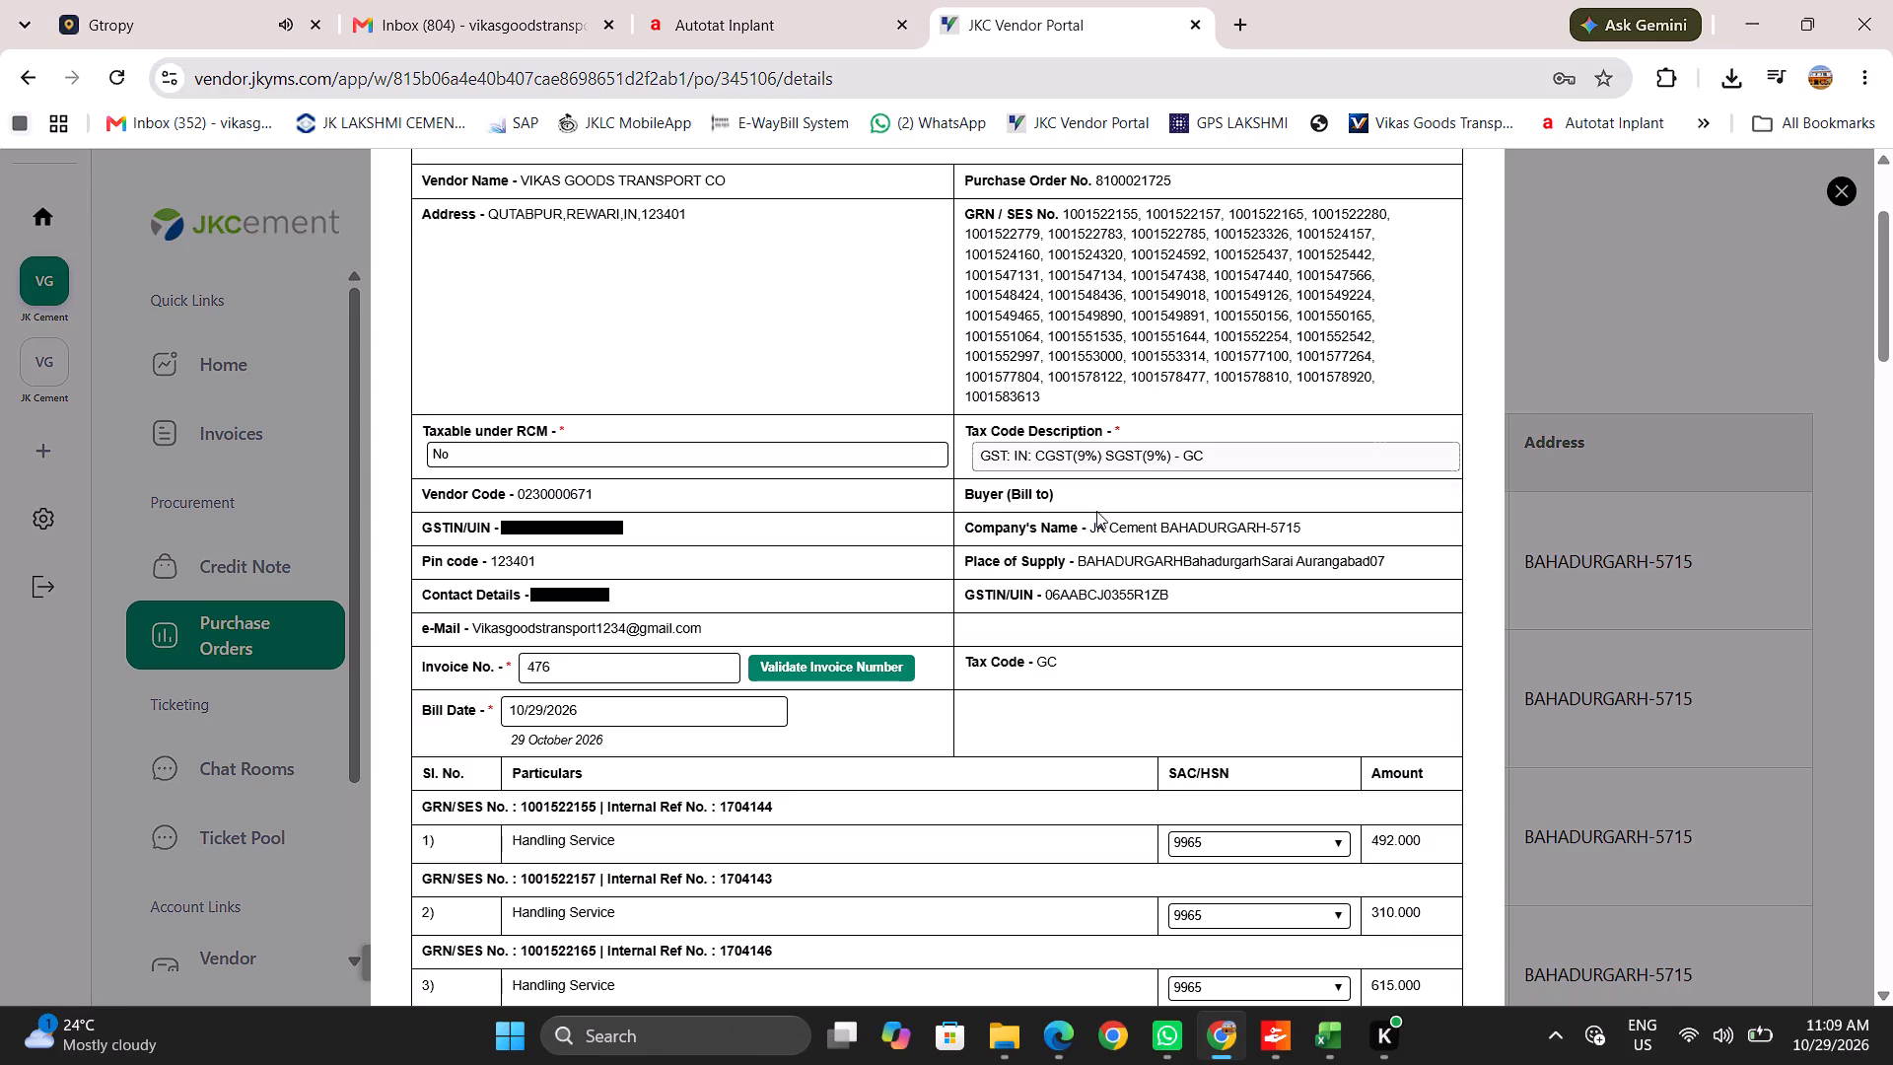
Review the Billing Summary for invoice 476, checking its header details, GRN/SES line items and tax totals.
scroll(961, 781, down, 13)
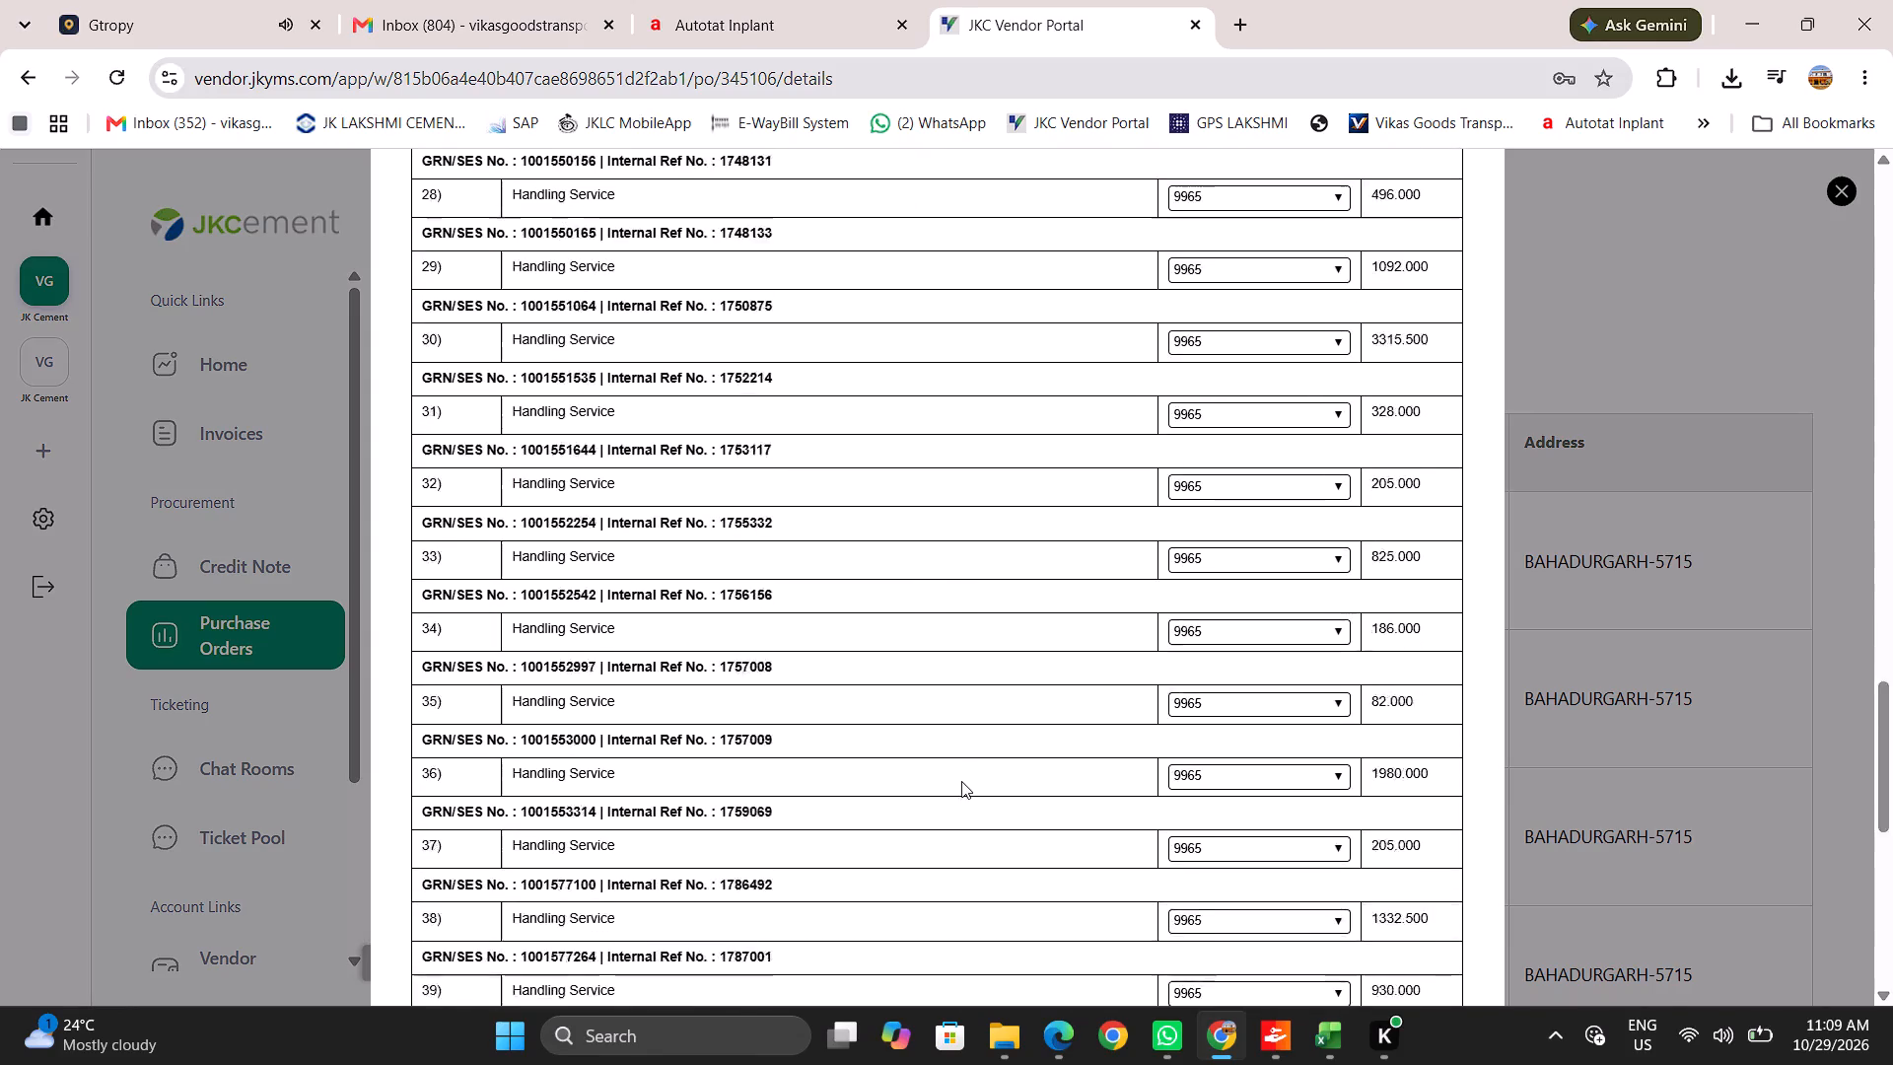
scroll(961, 781, down, 4)
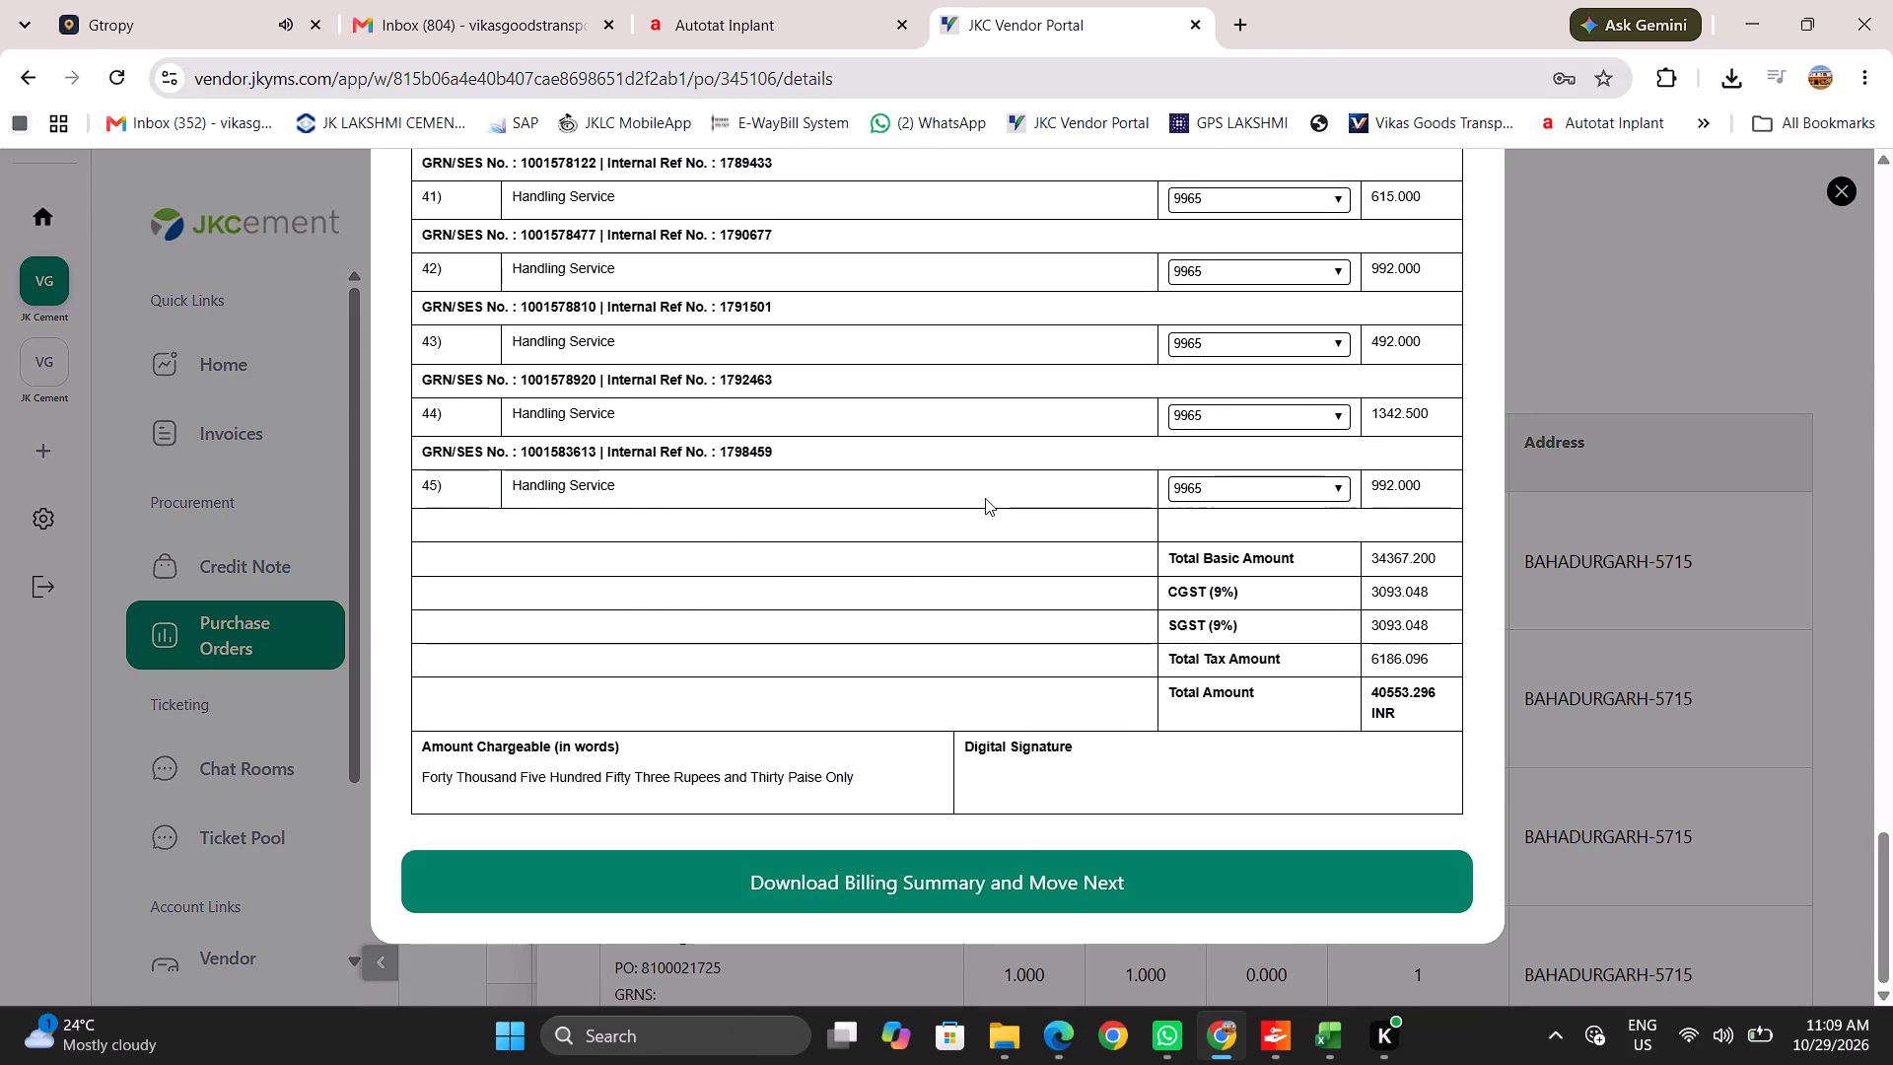
scroll(985, 498, up, 9)
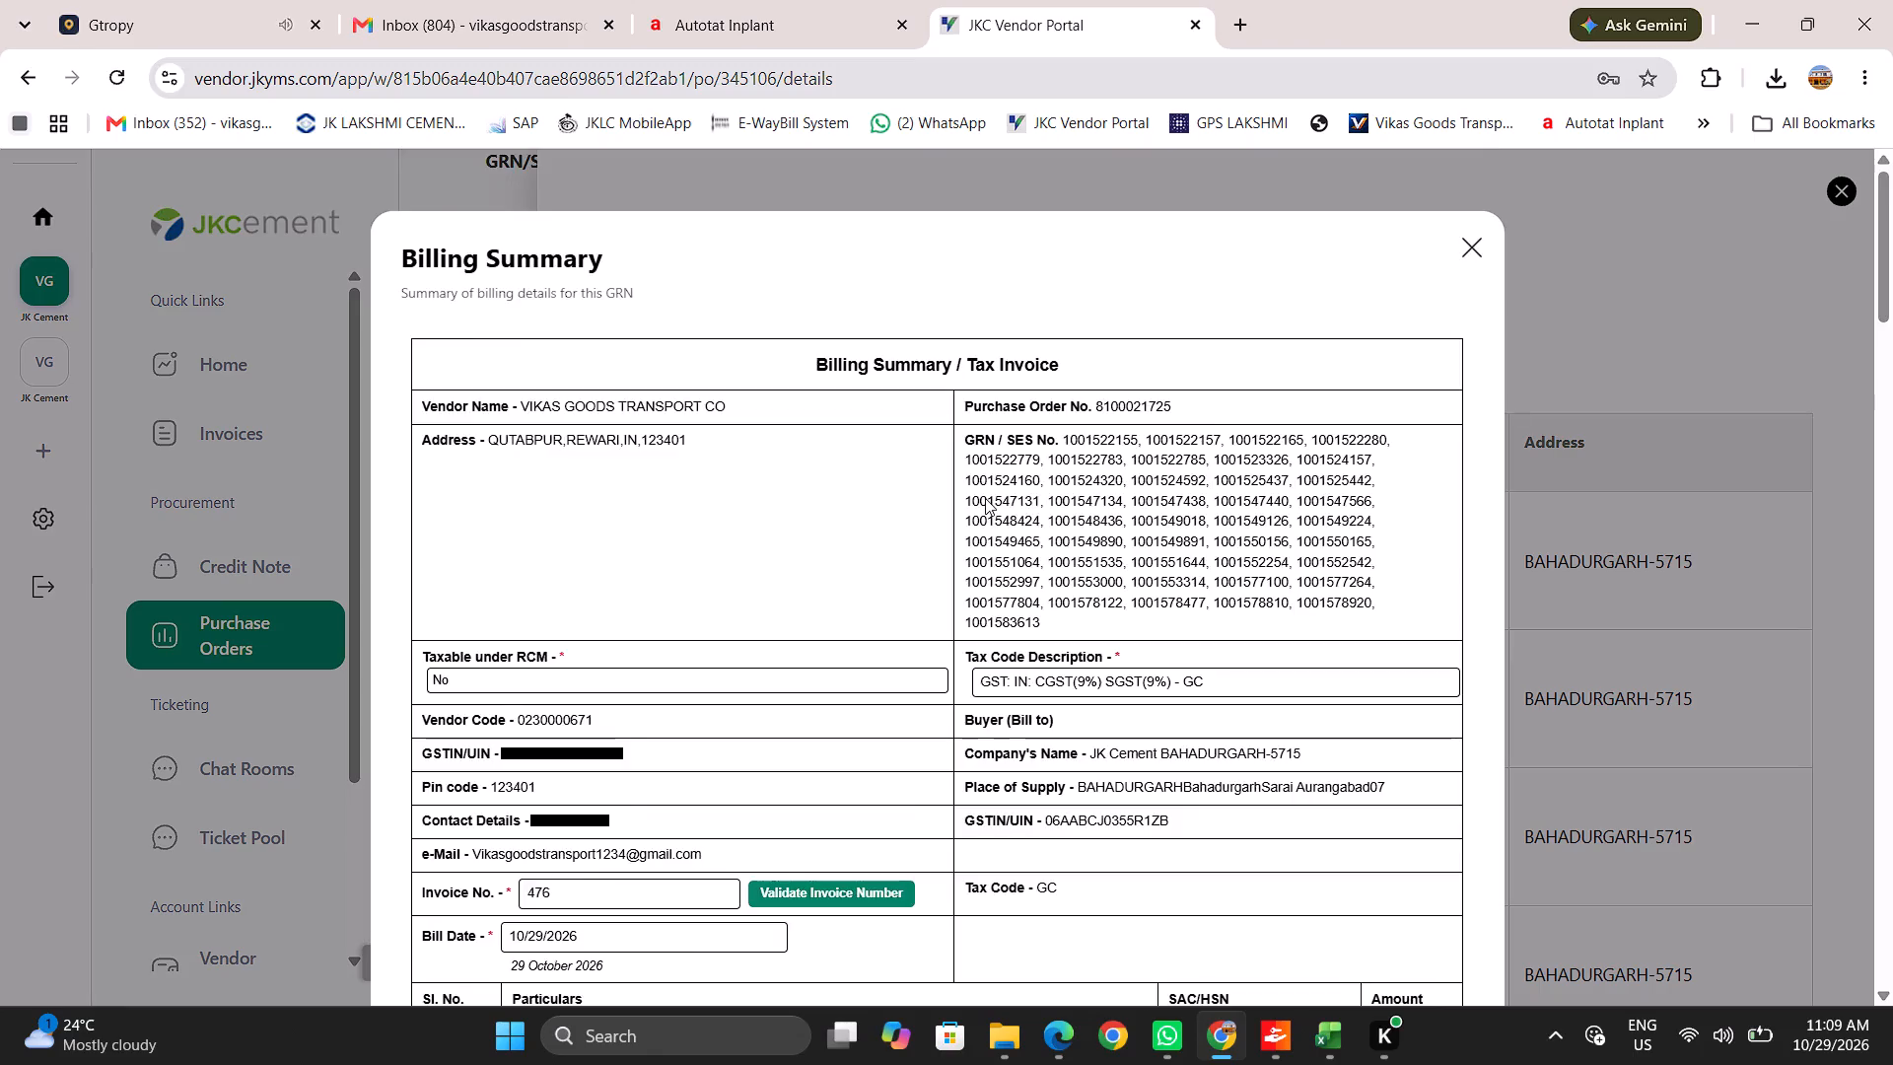
scroll(985, 498, down, 2)
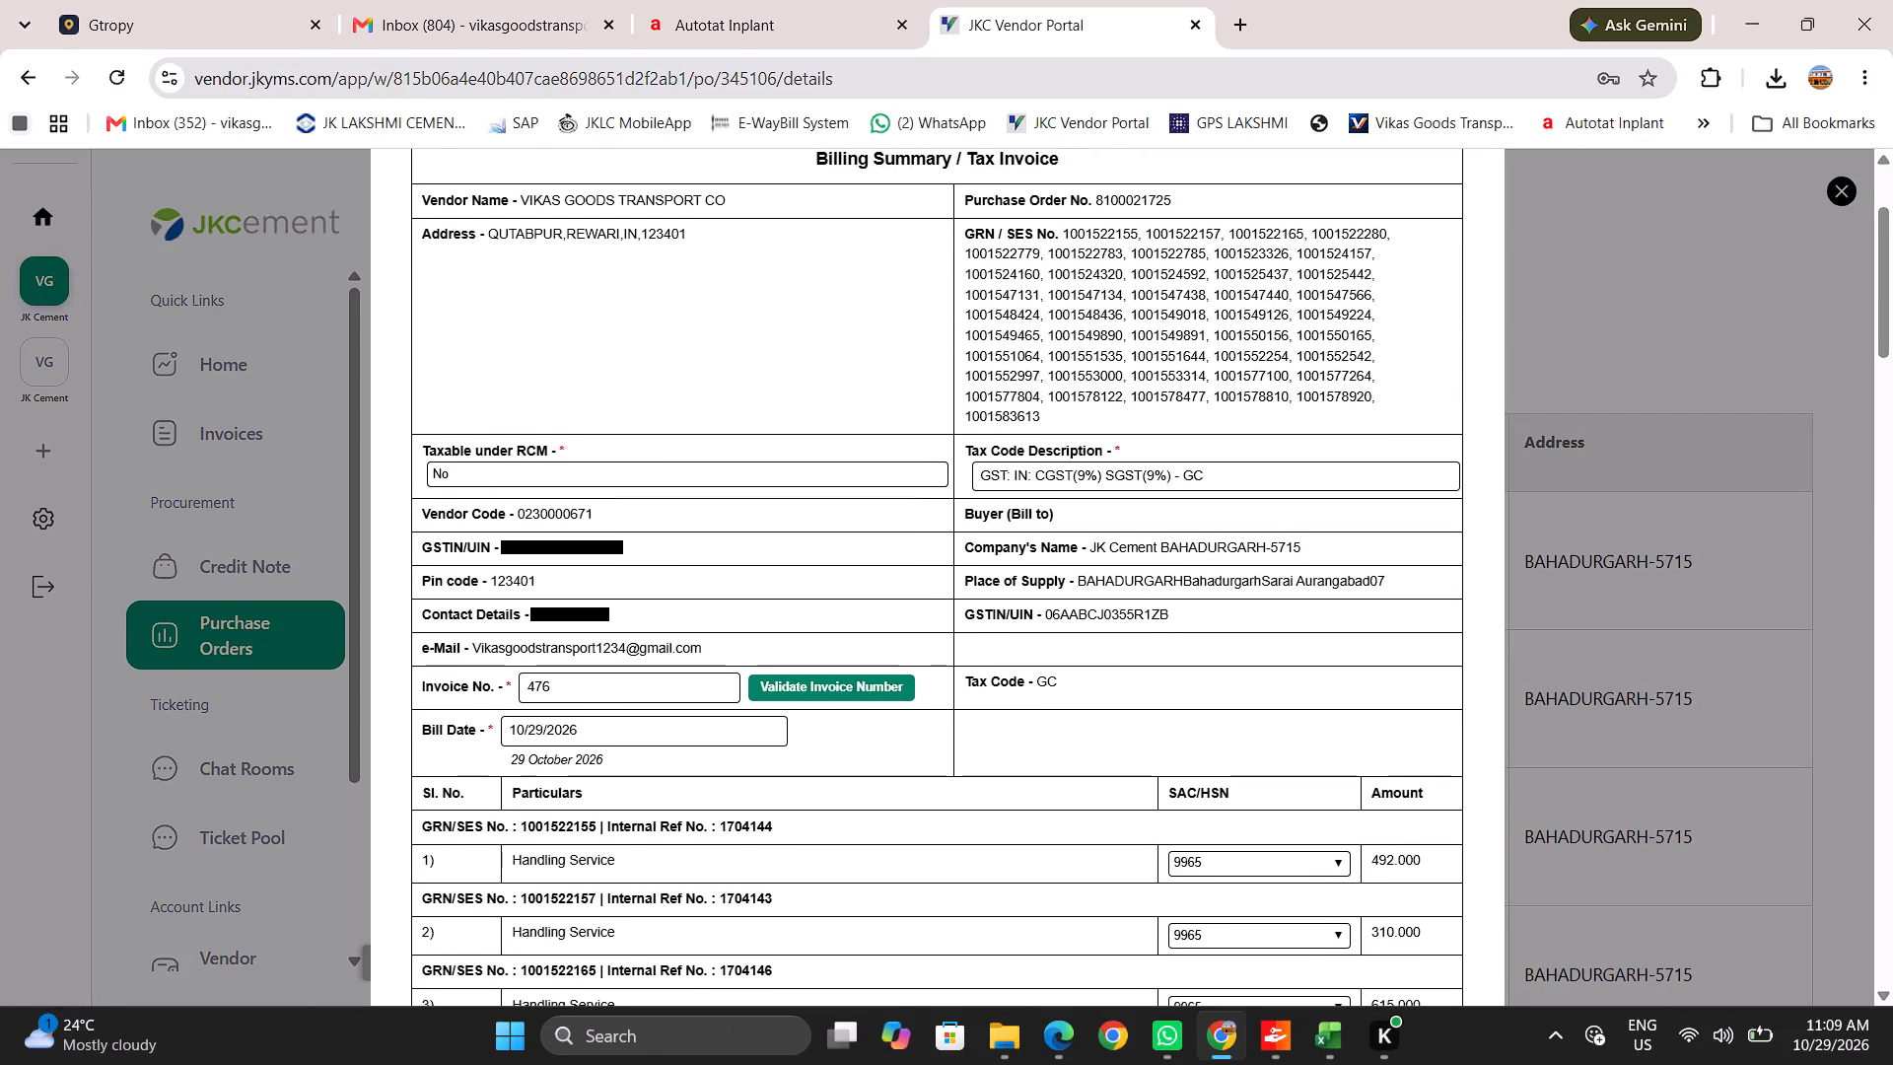
scroll(985, 498, down, 1)
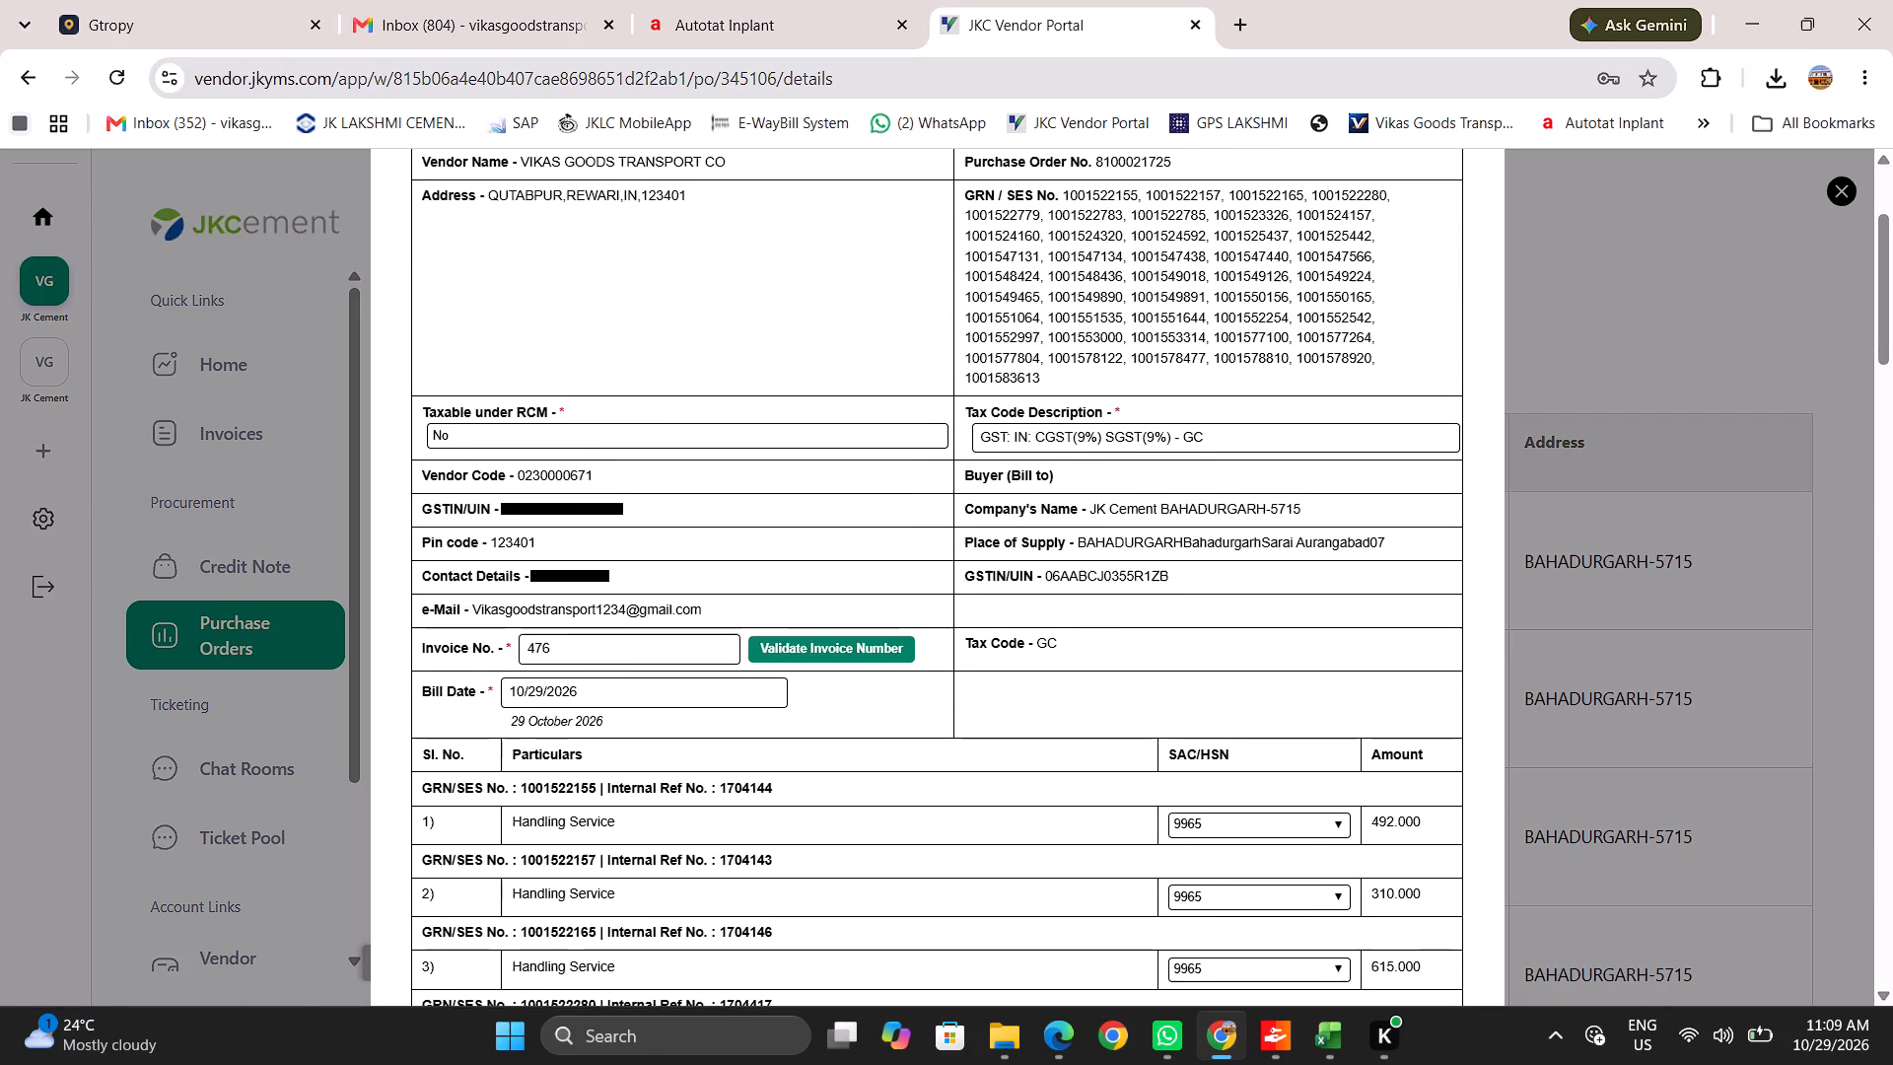
scroll(985, 498, down, 12)
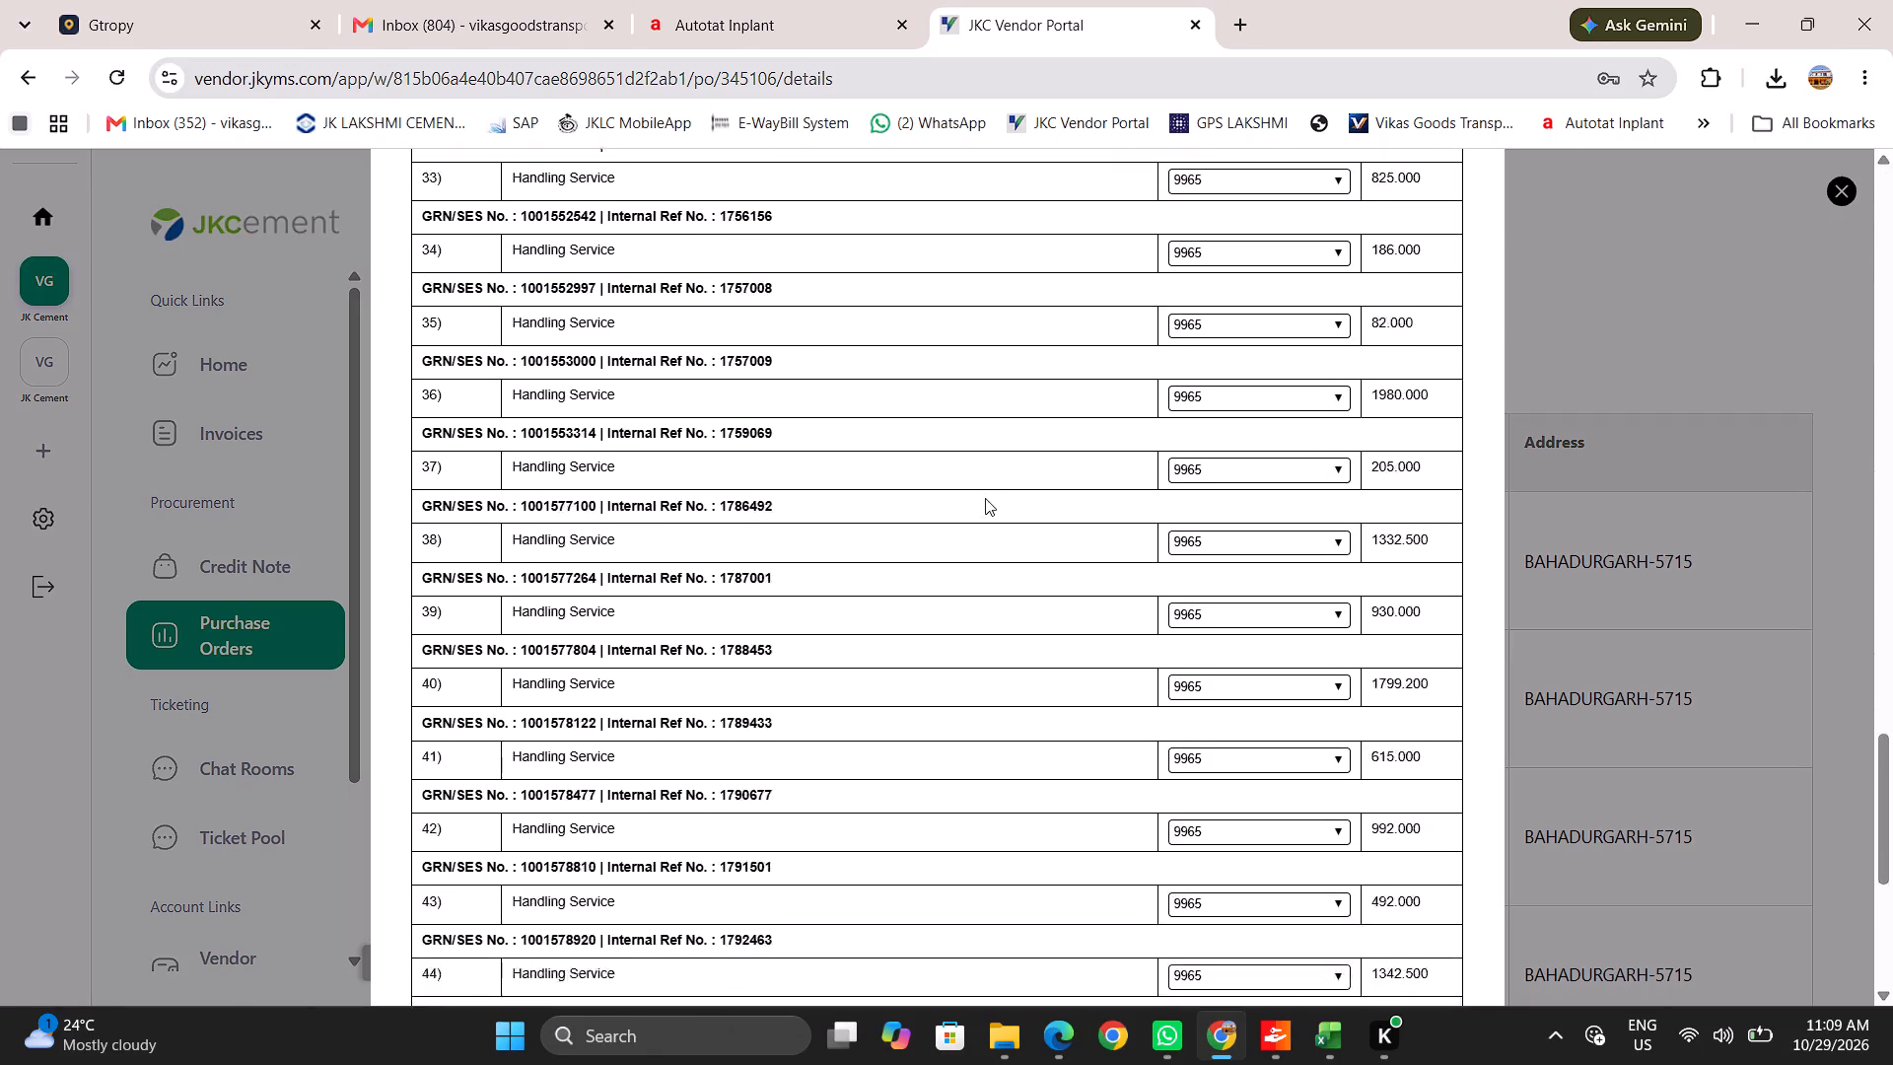
Download the billing summary, choosing My Drive > BILL > Bill 2026 > Bill 476 JK Super Bahadurgarh HANDLING on Google Drive (G:) as the save location.
scroll(985, 498, down, 3)
click(992, 881)
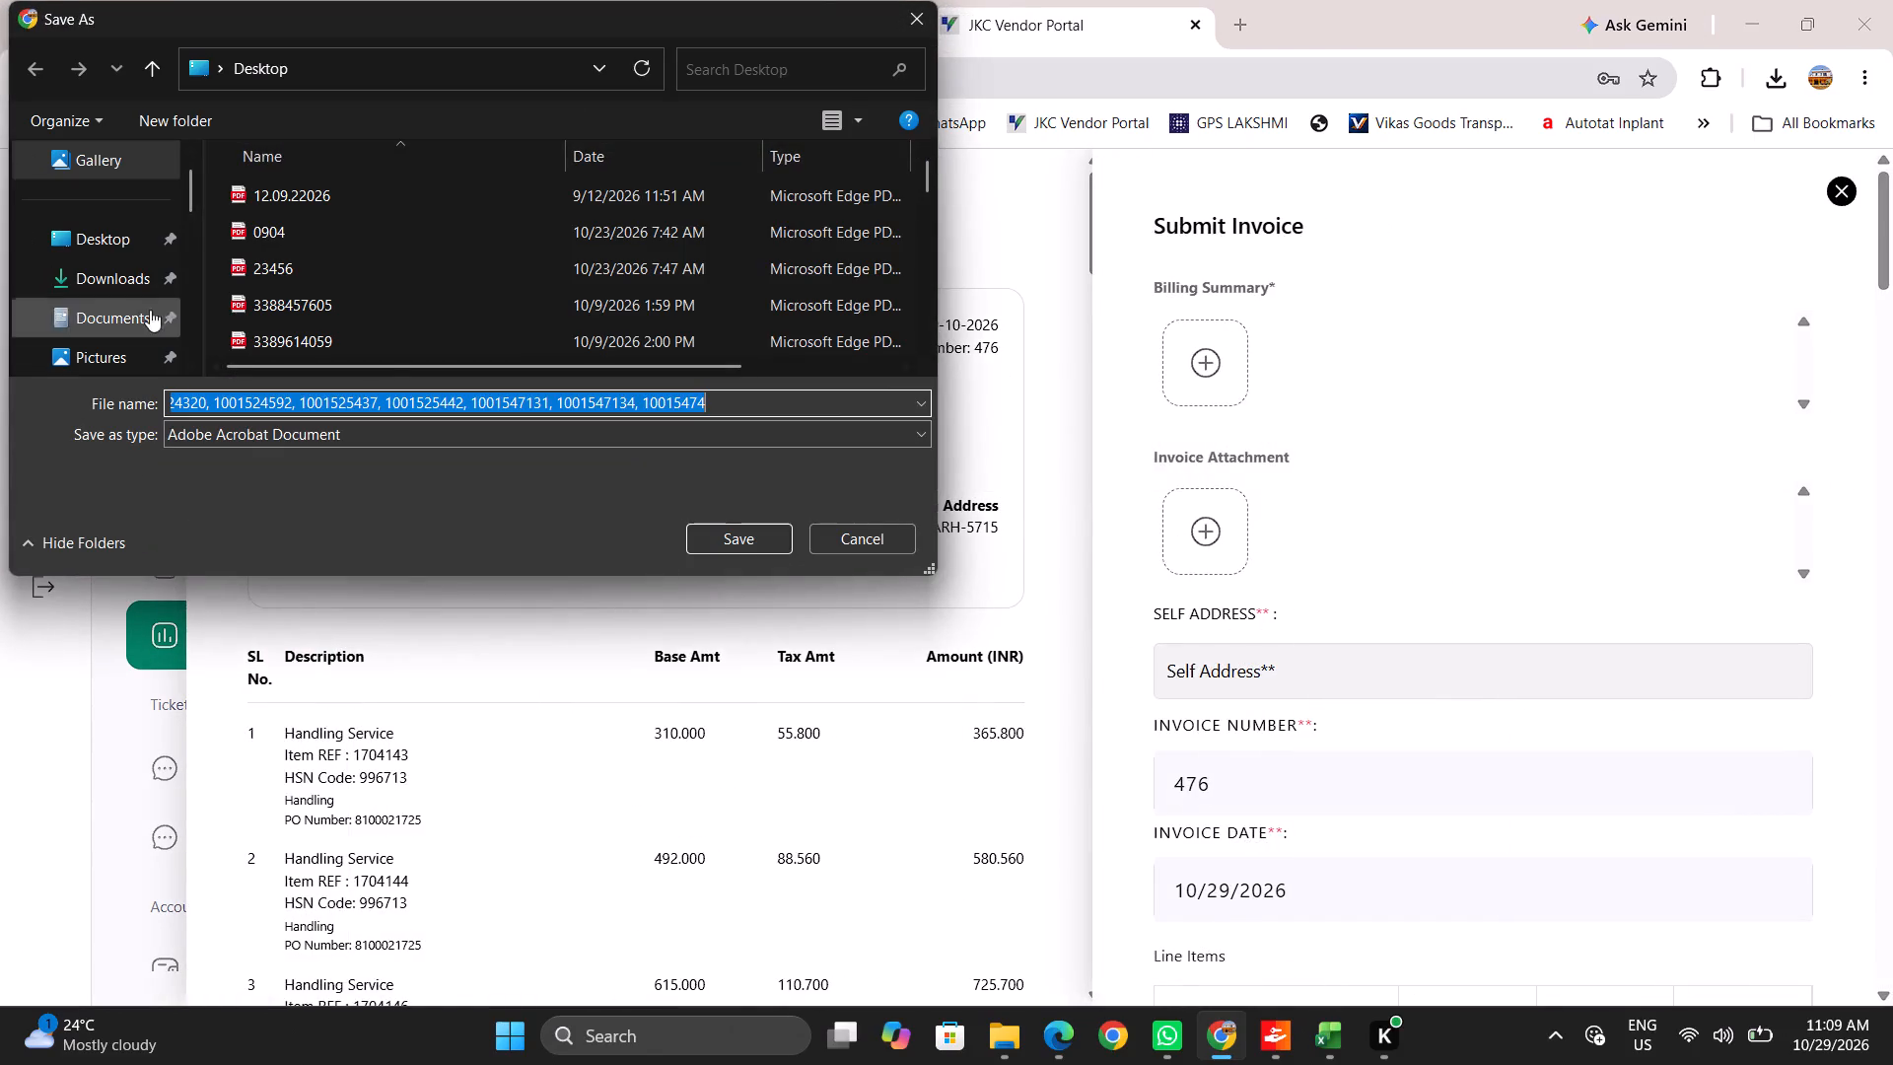
click(114, 276)
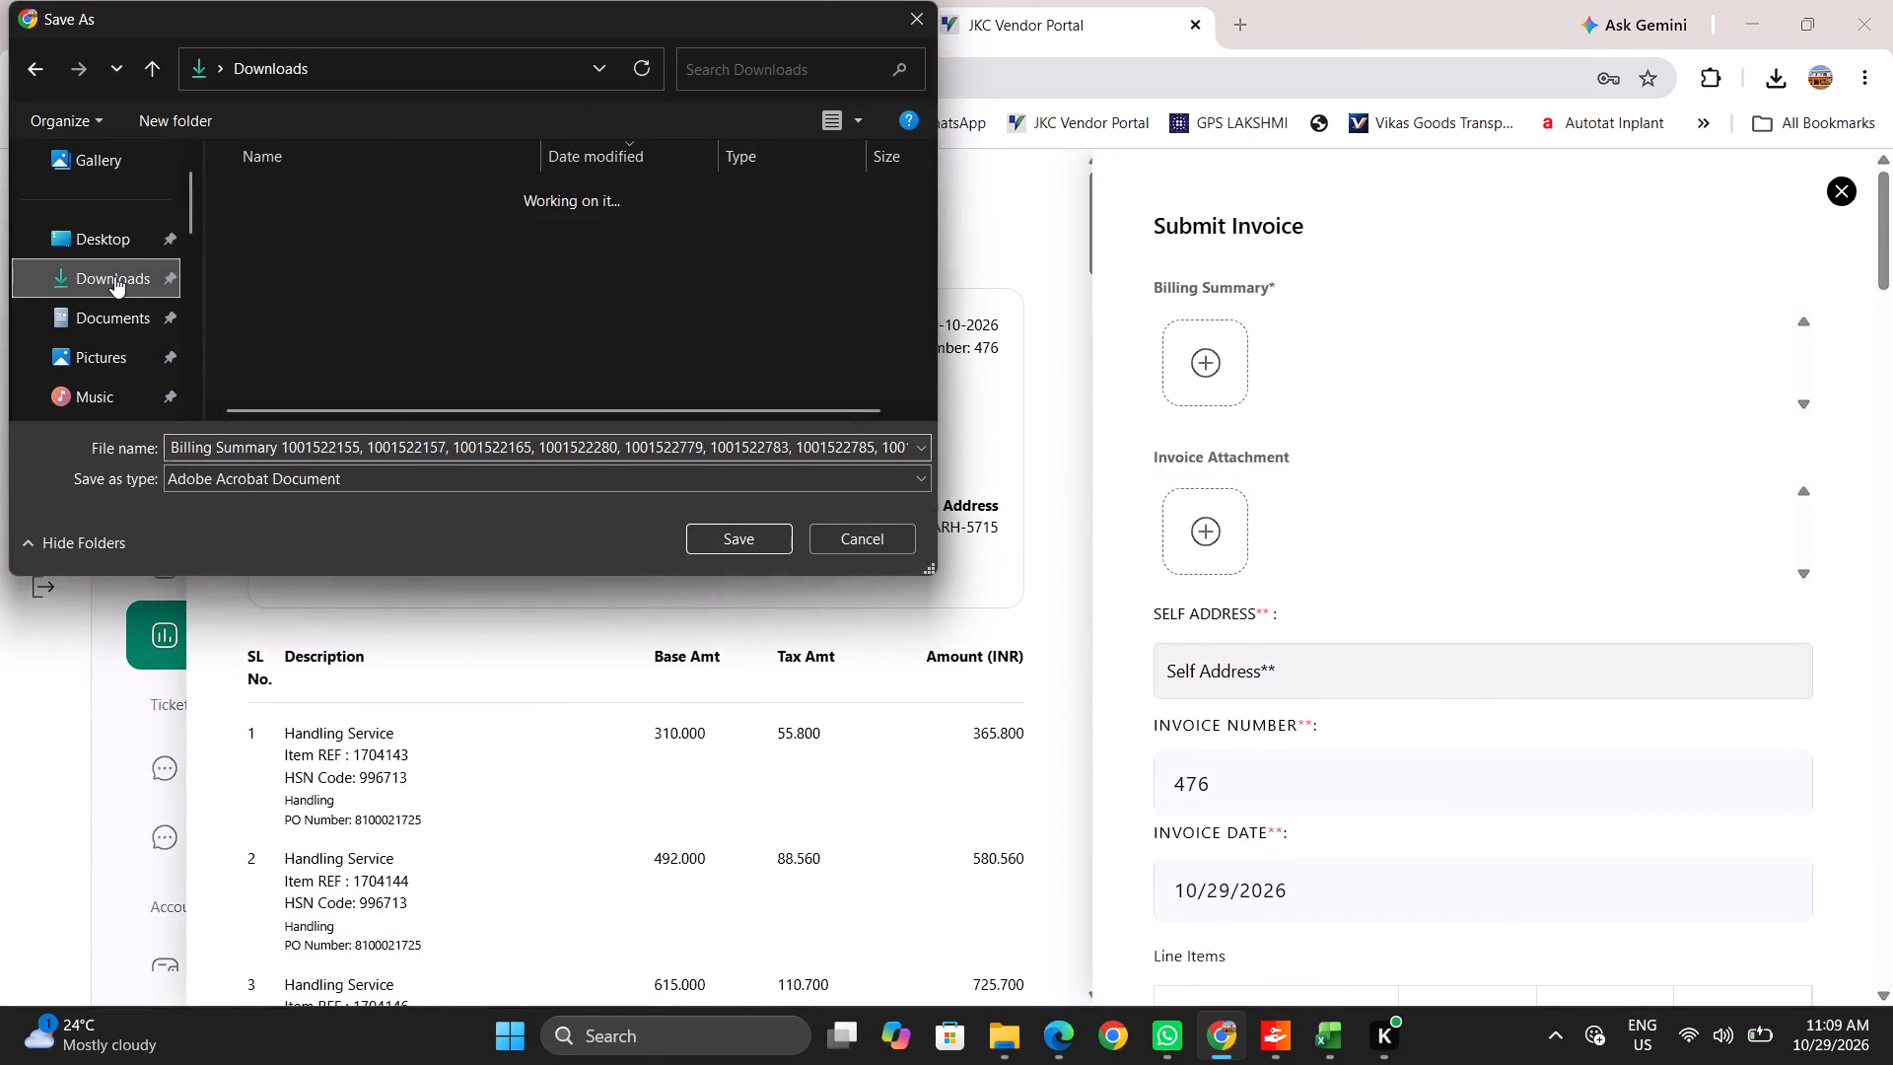
scroll(345, 313, down, 9)
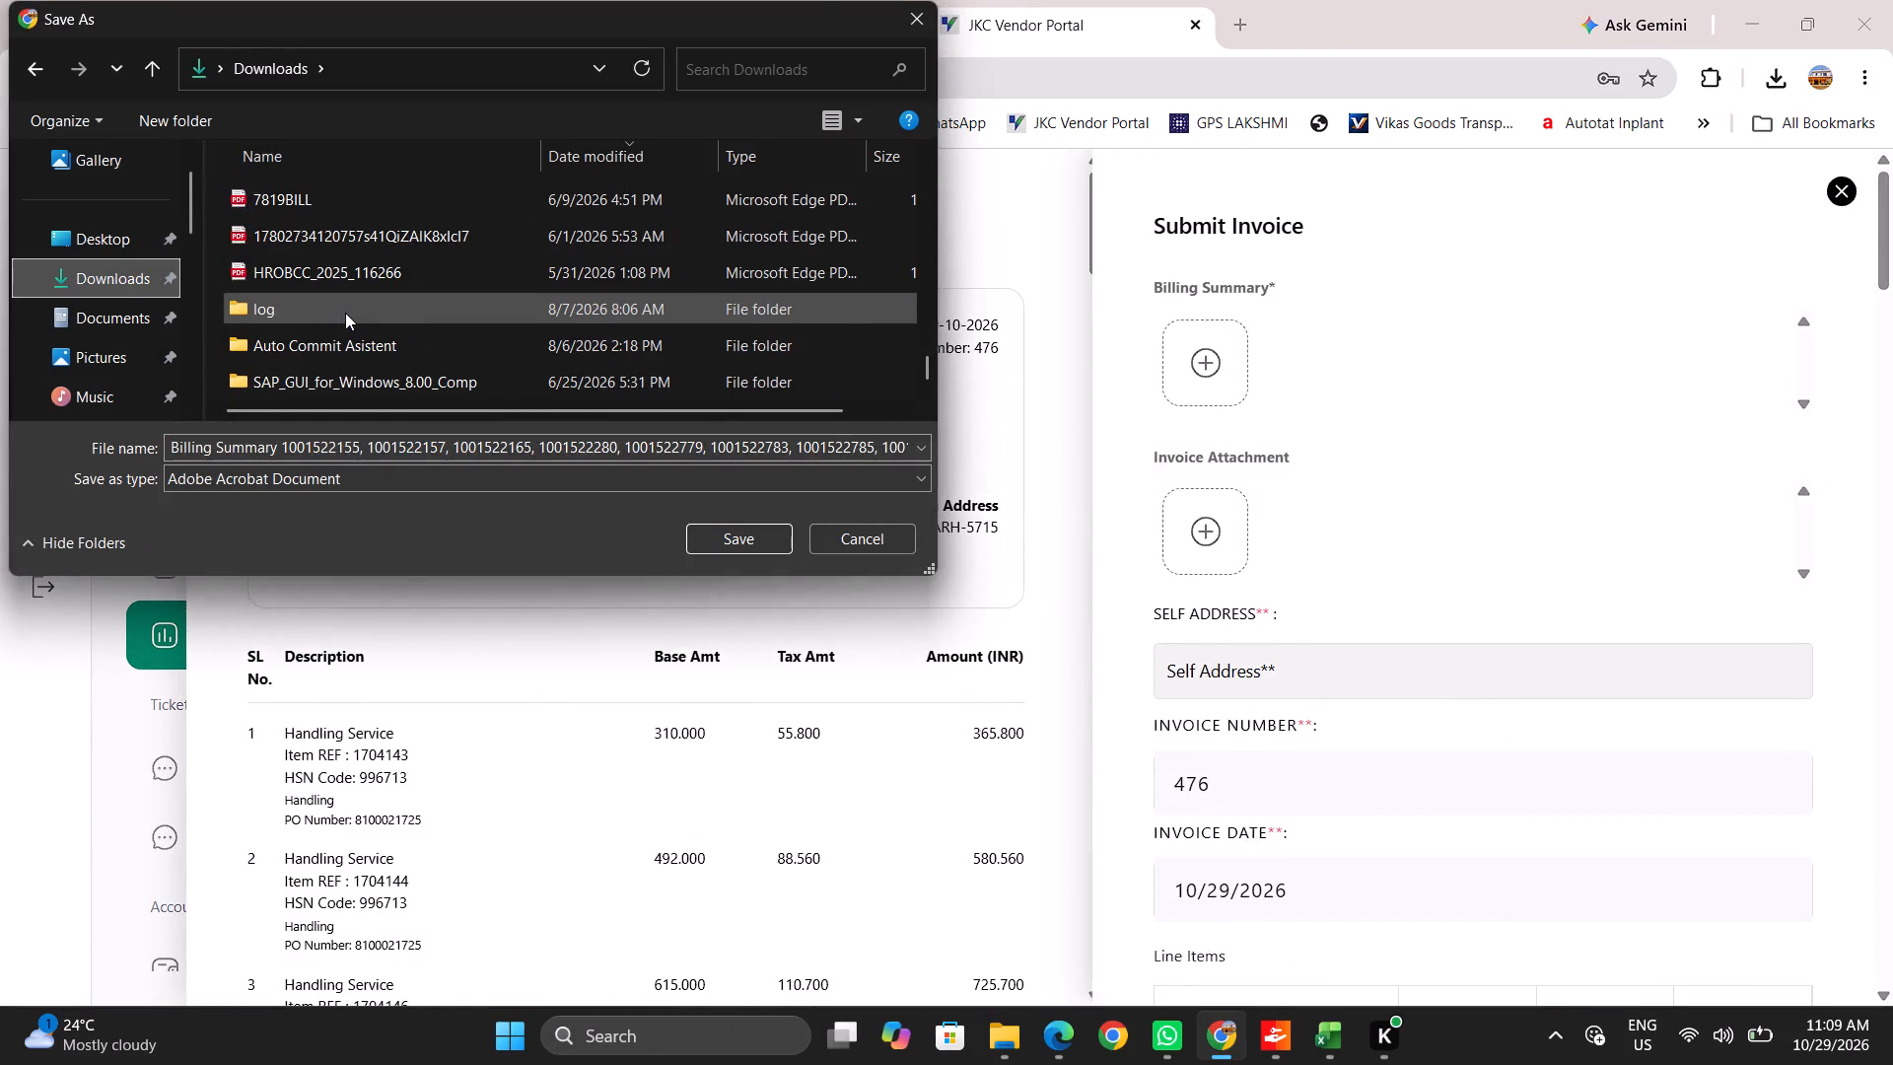
scroll(112, 296, down, 5)
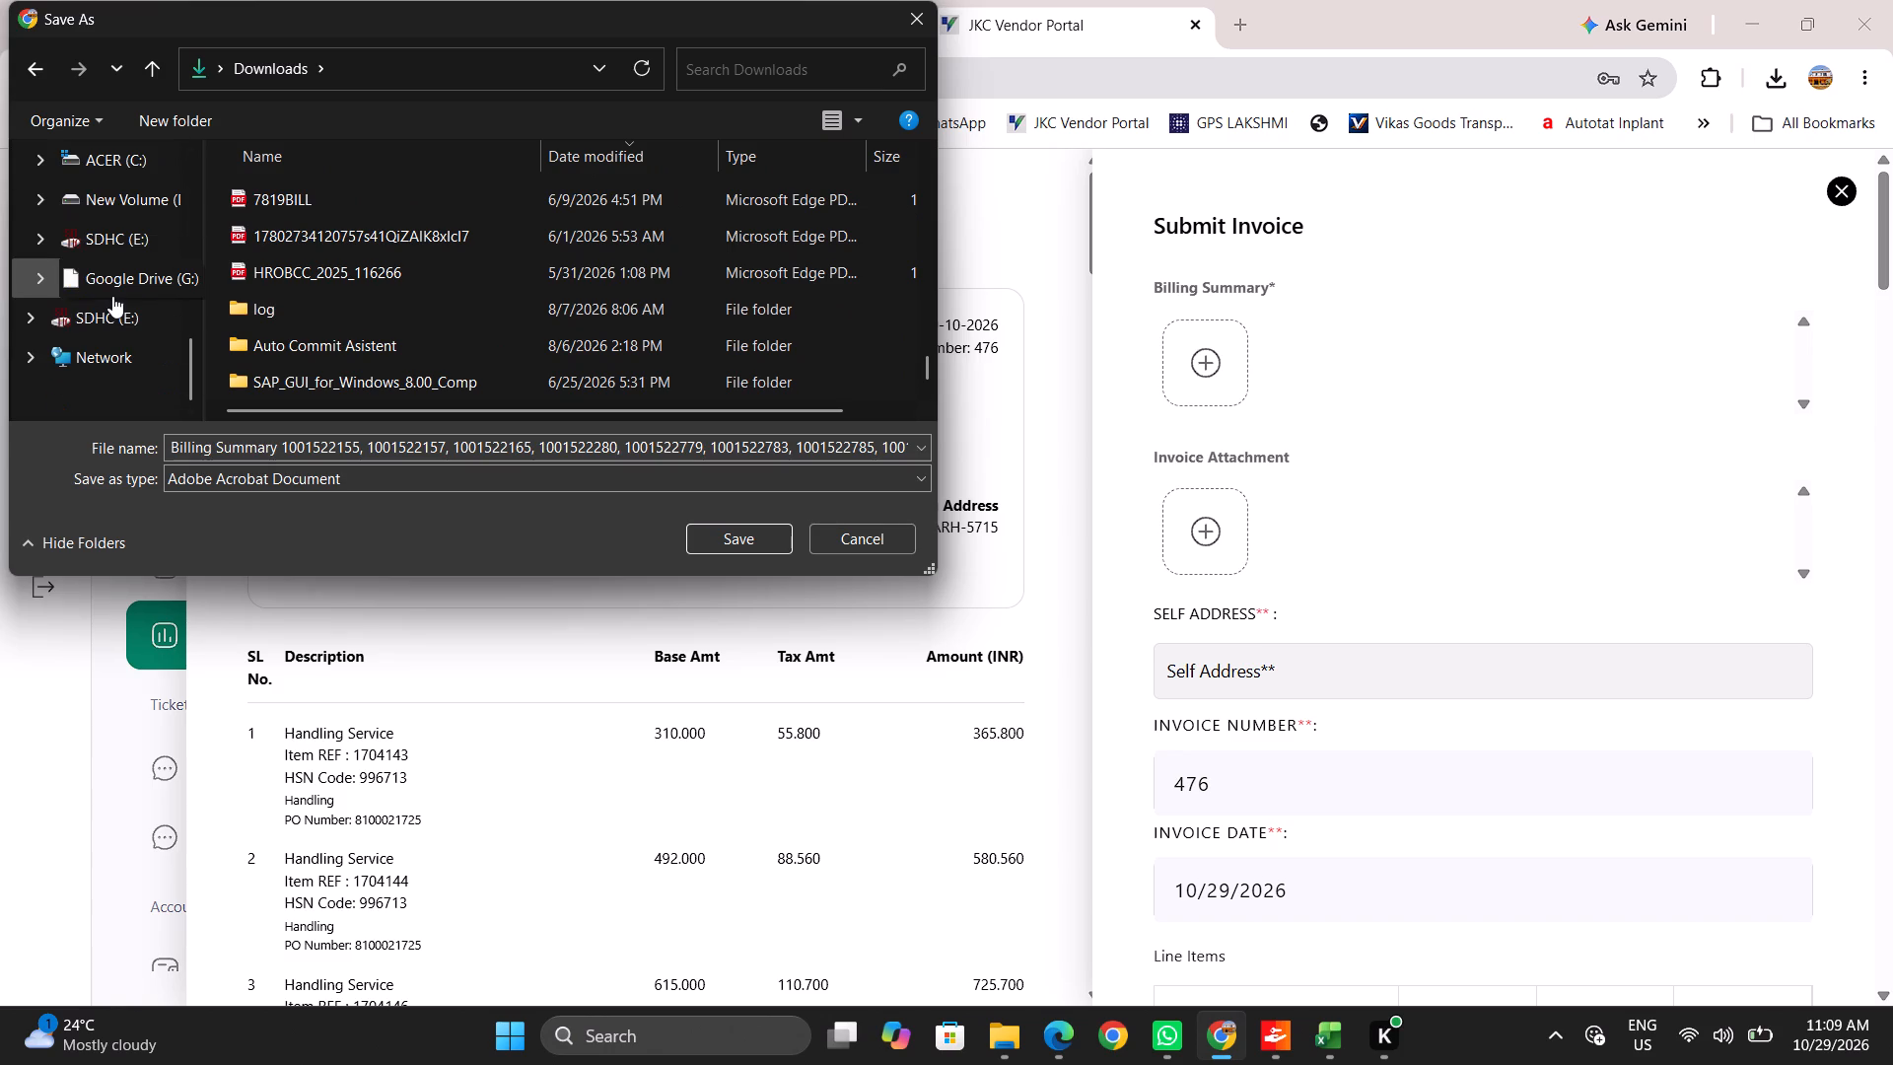
click(118, 285)
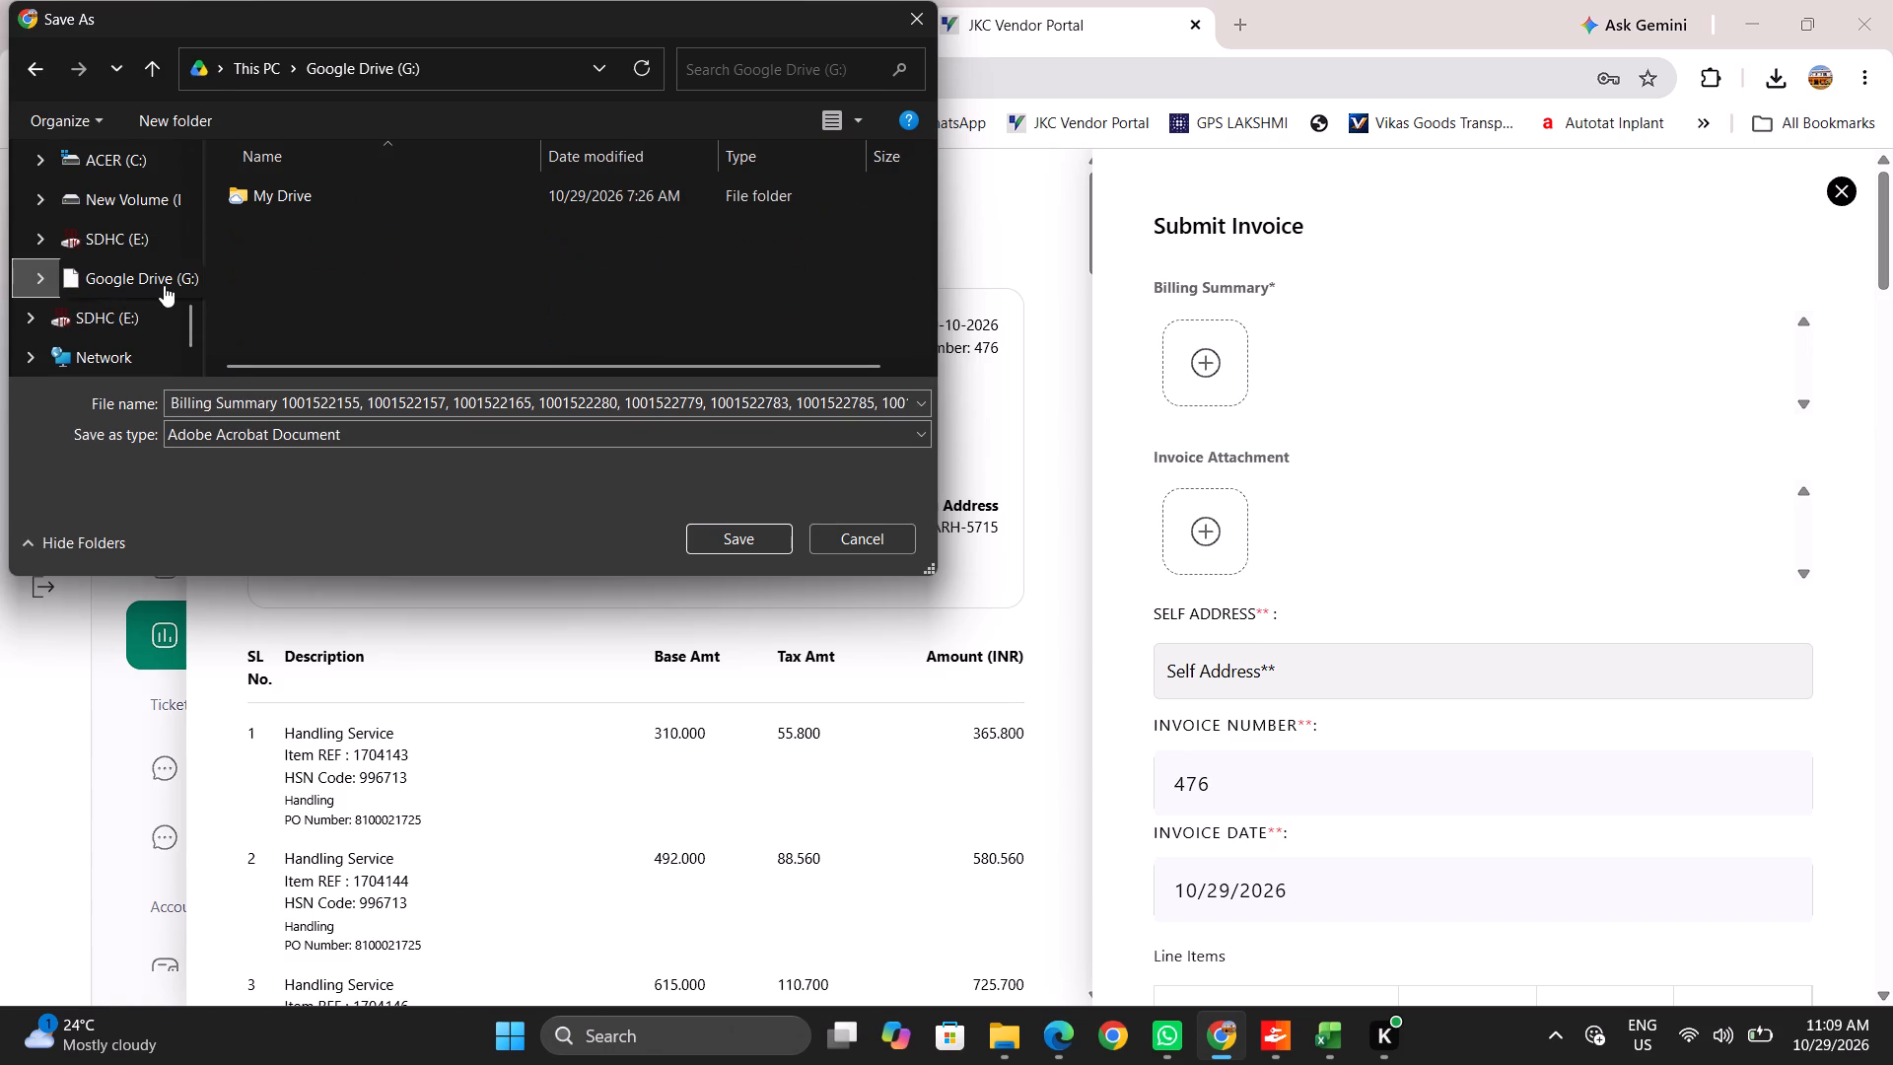
double_click(278, 198)
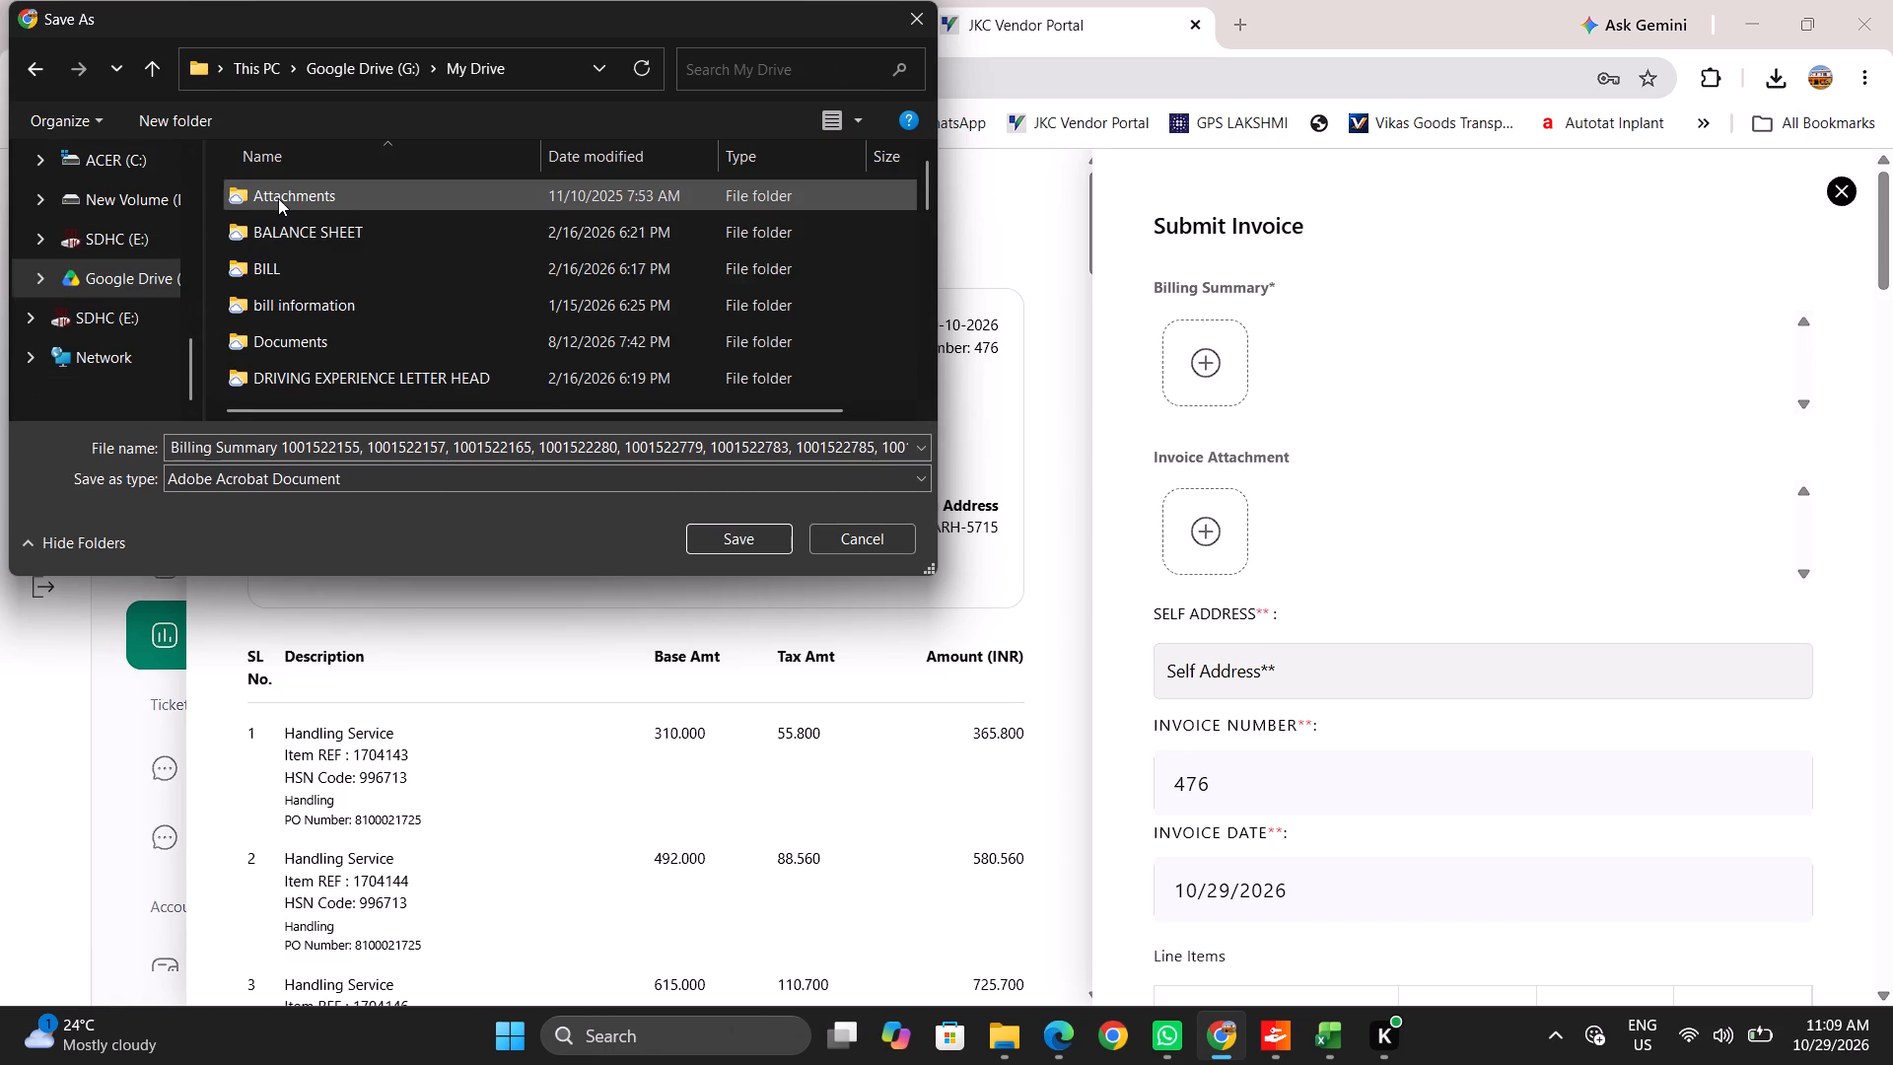
double_click(308, 253)
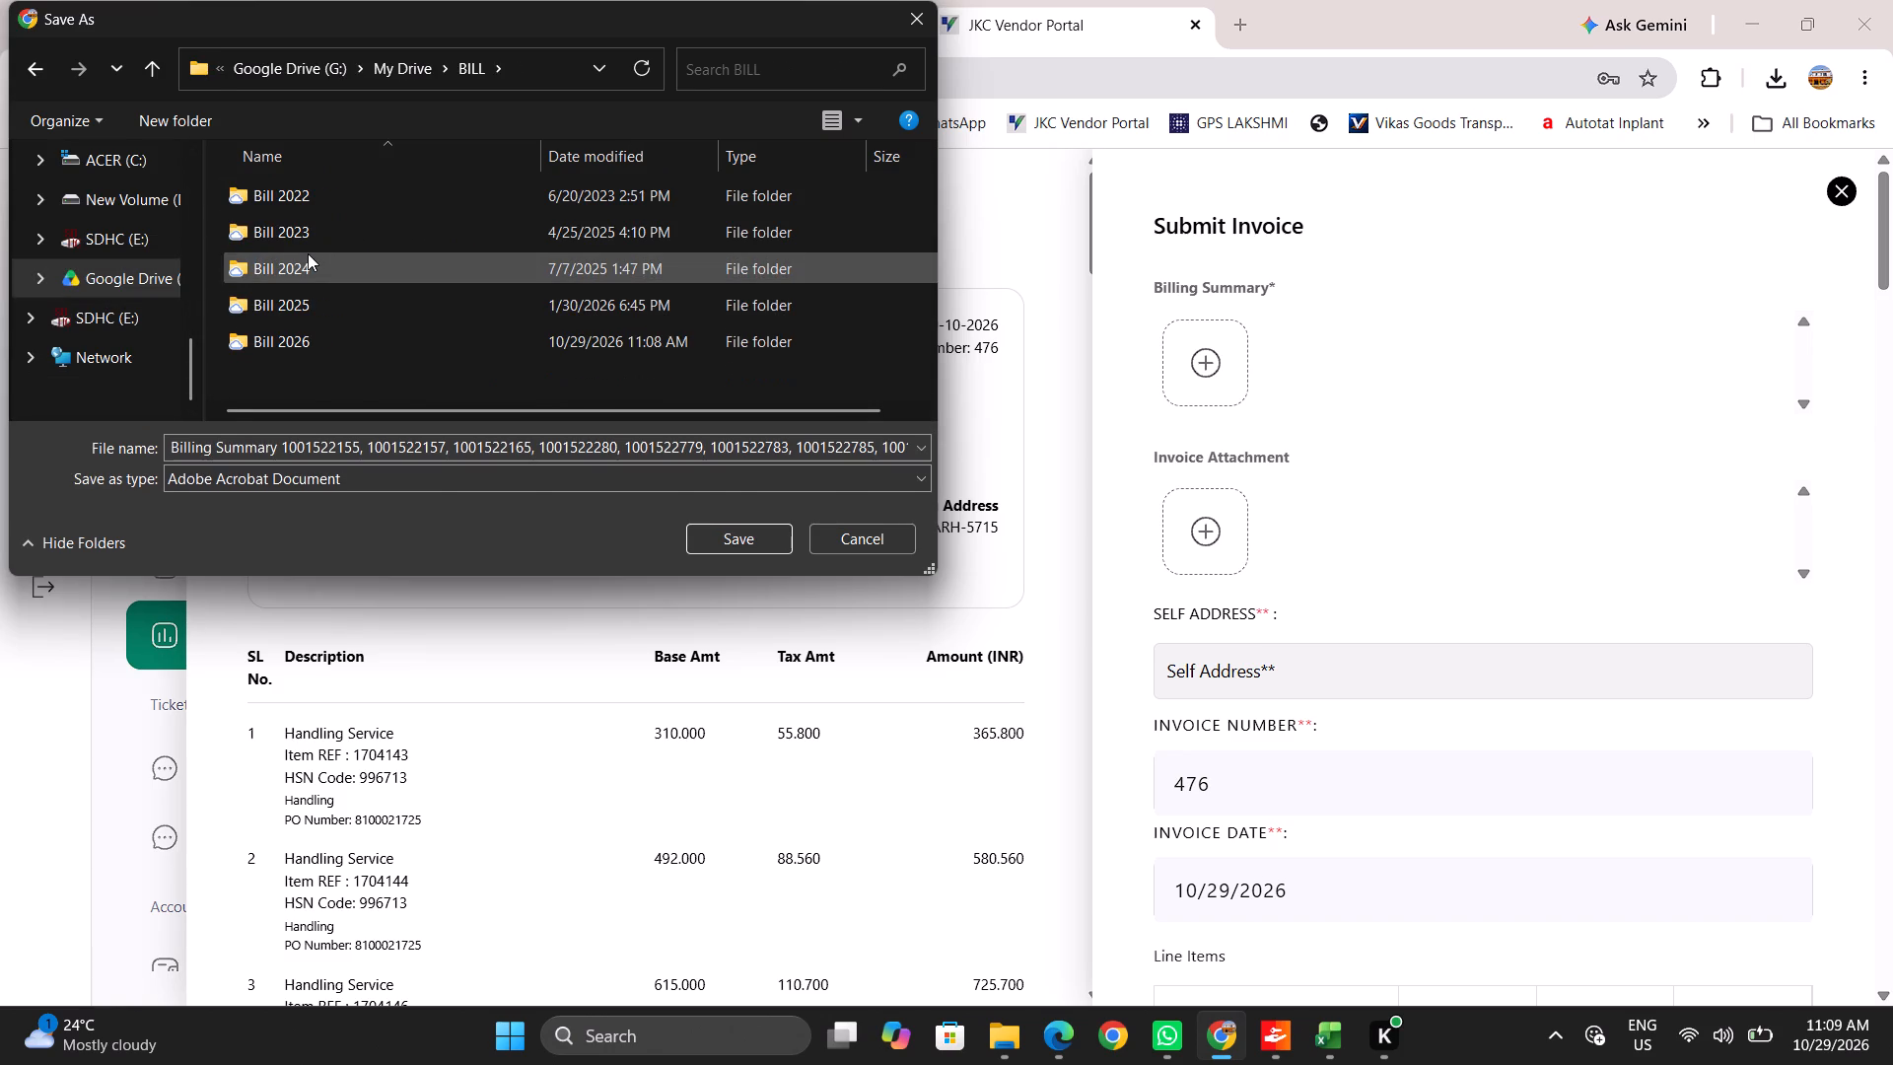
double_click(339, 326)
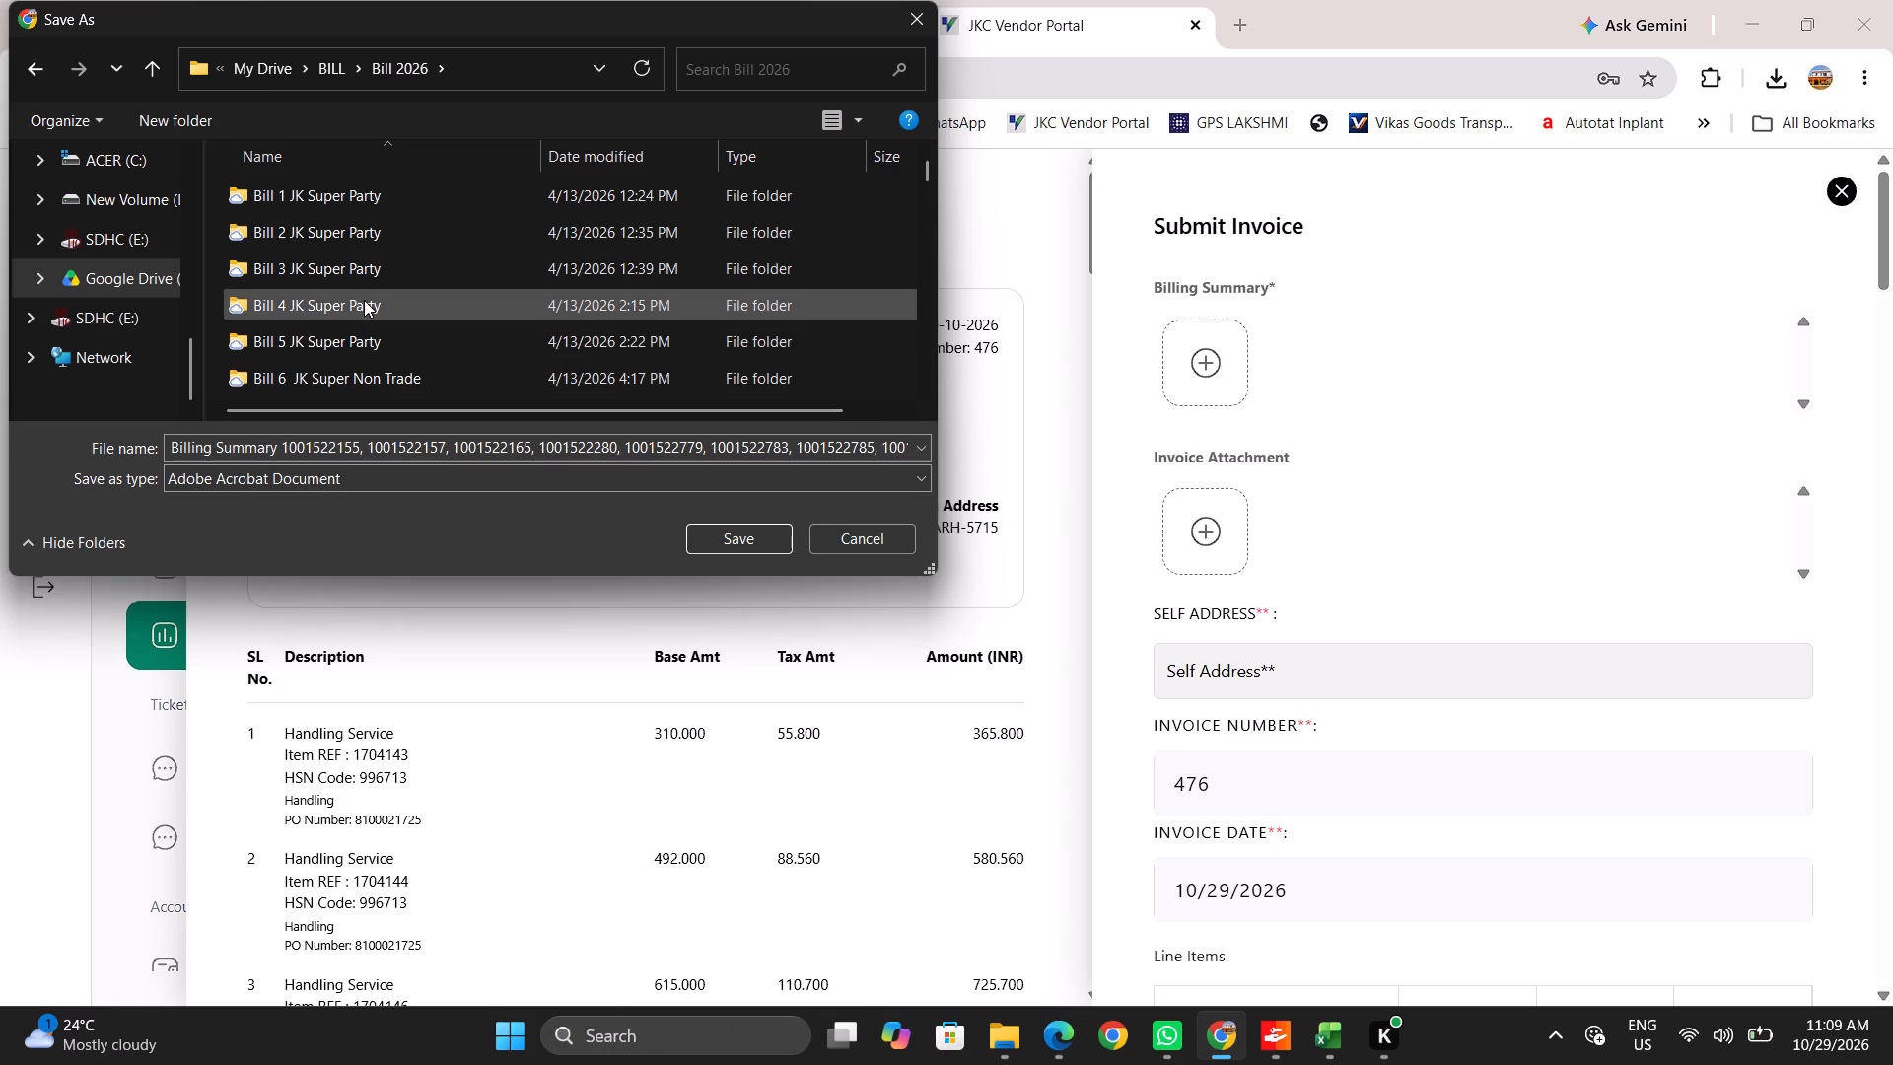
scroll(364, 300, down, 5)
scroll(364, 300, down, 20)
scroll(364, 300, down, 7)
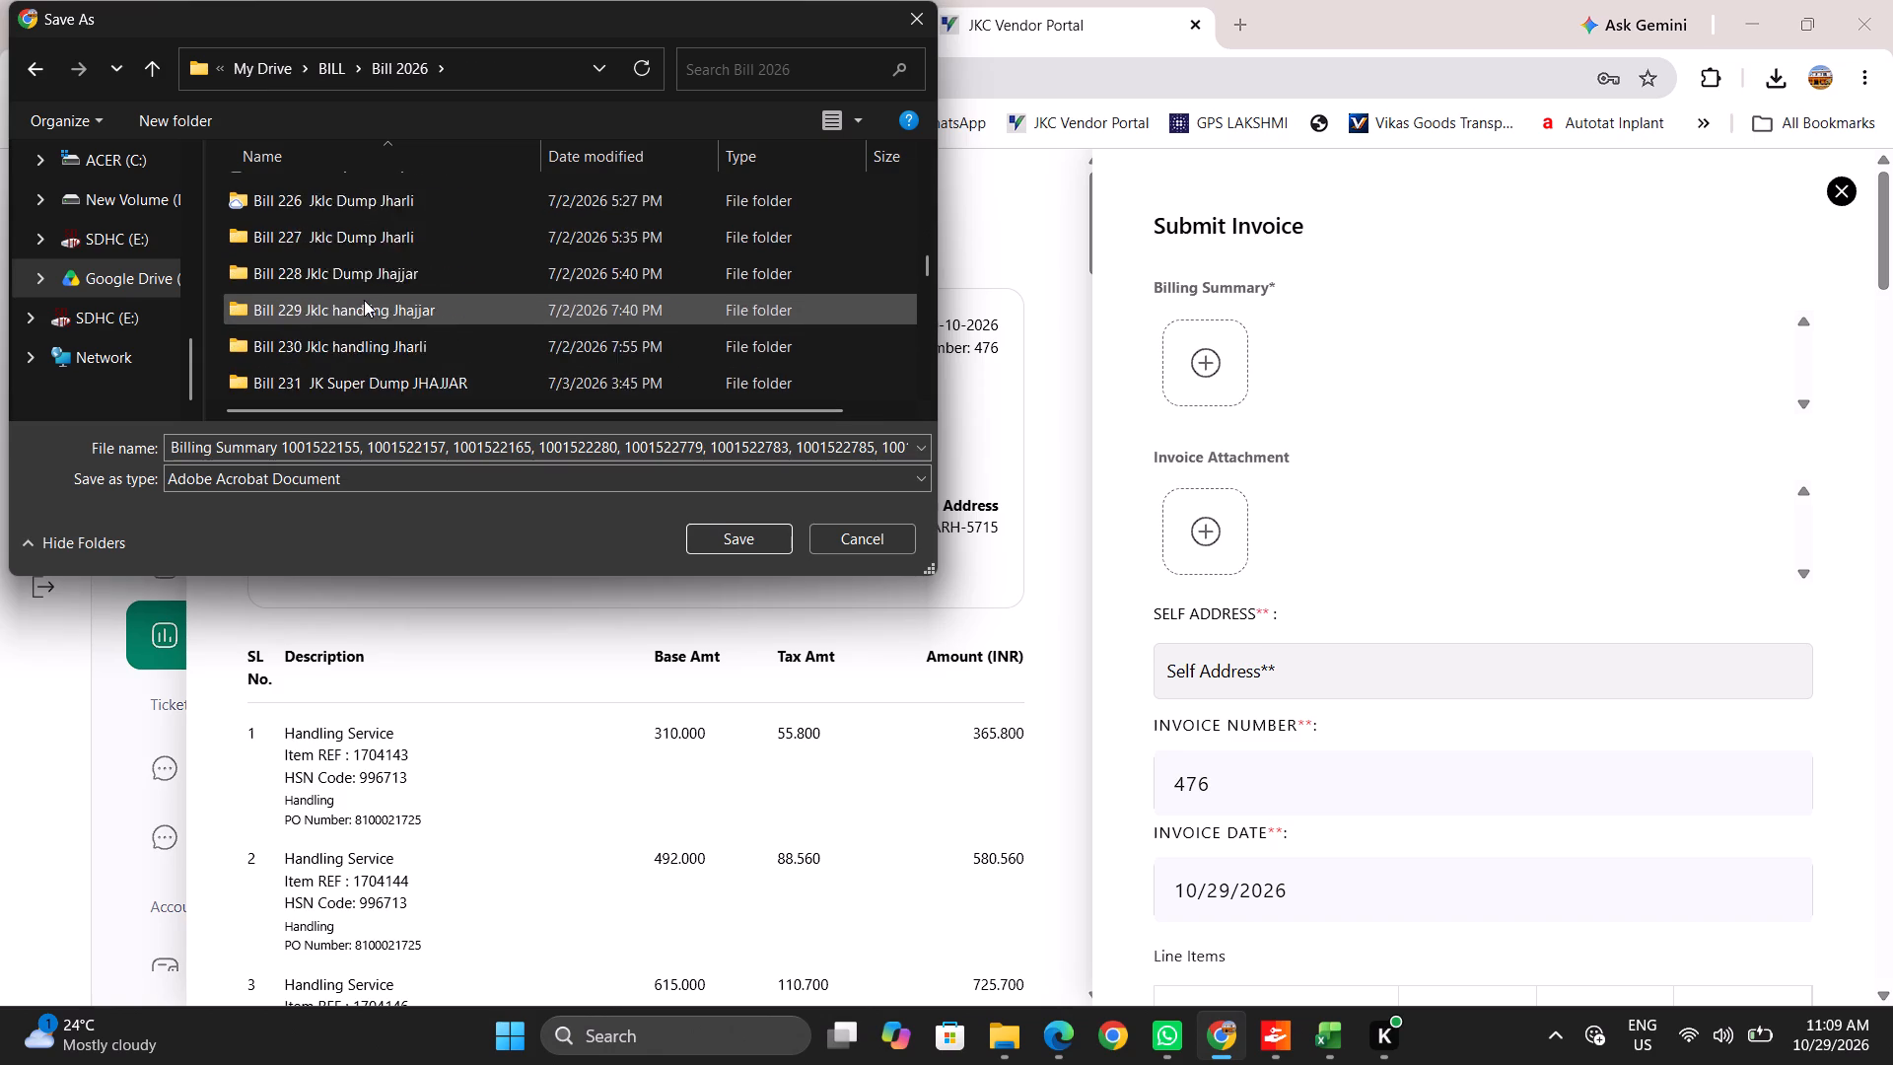
scroll(364, 300, down, 20)
scroll(364, 300, down, 18)
scroll(364, 300, down, 3)
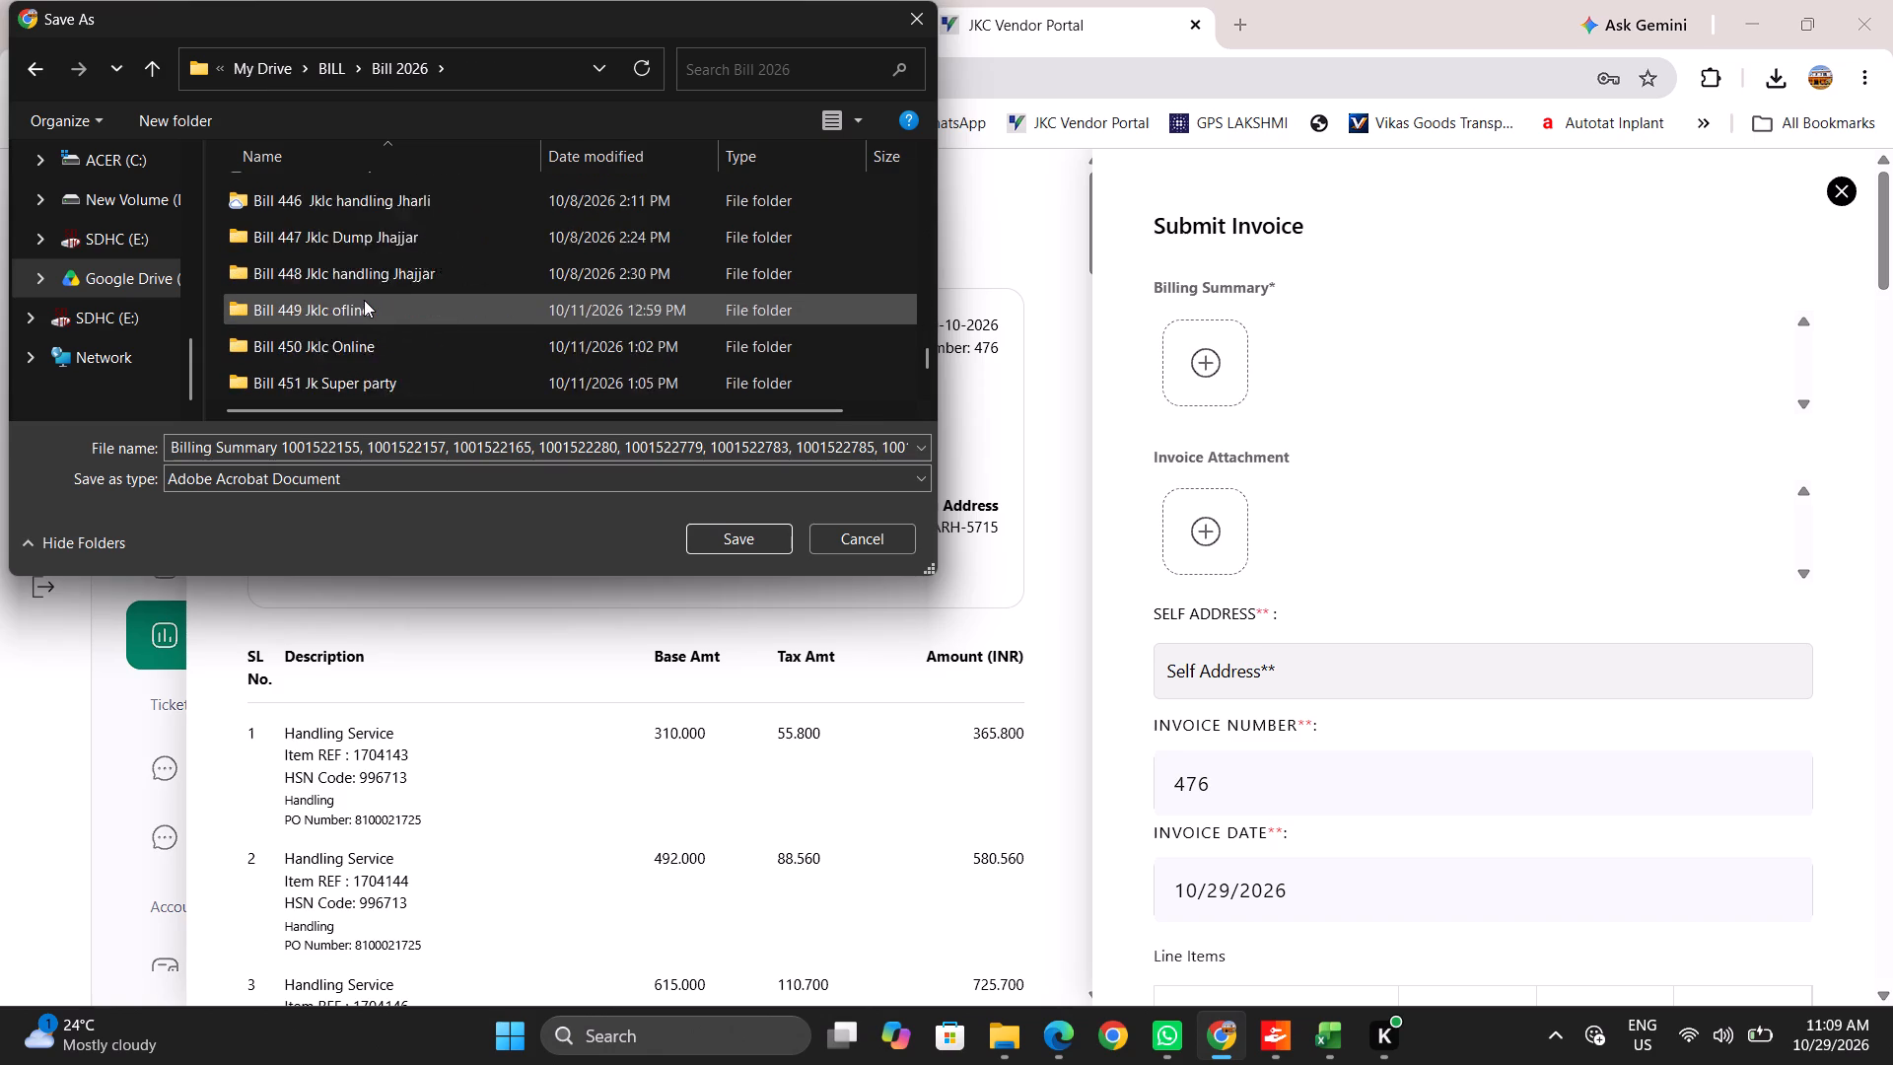
scroll(364, 300, down, 7)
scroll(364, 300, down, 14)
double_click(390, 395)
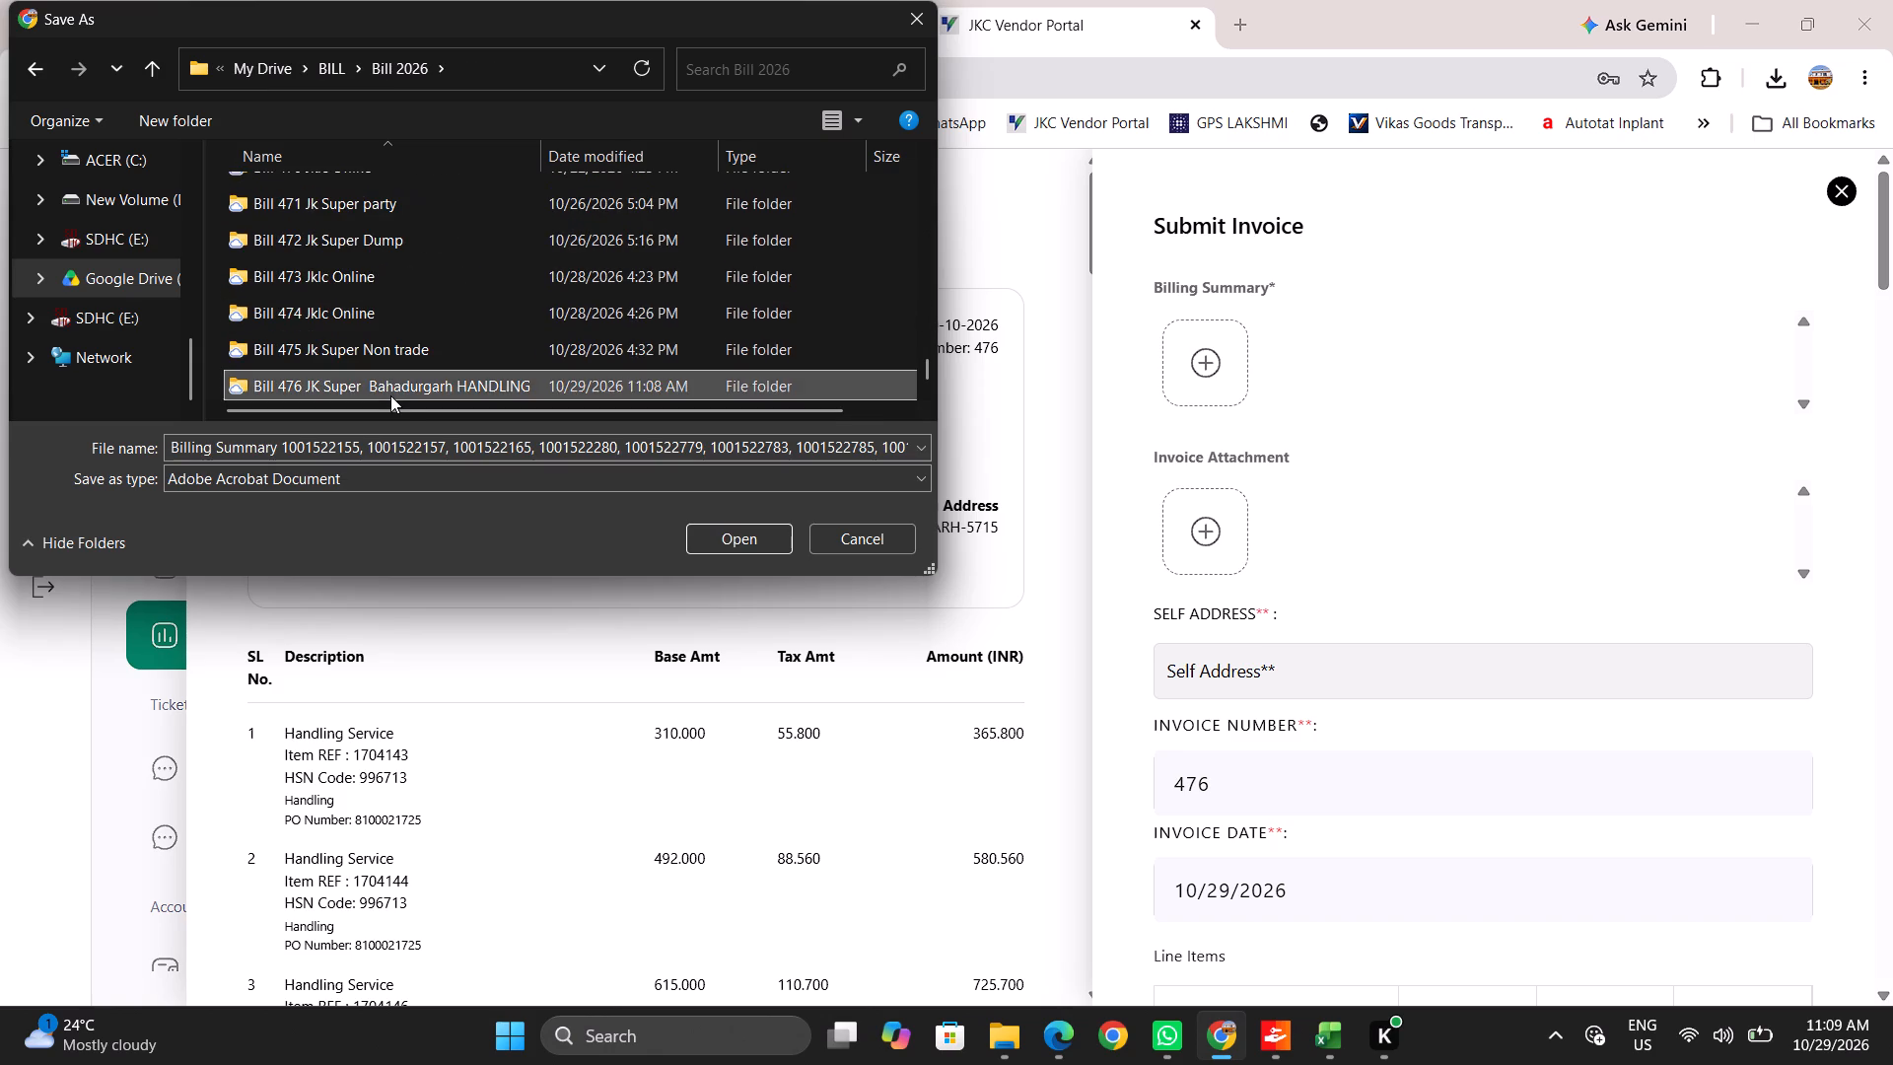
Replace the suggested file name with 476 and save the billing summary PDF in the Bill 476 folder.
double_click(397, 448)
double_click(397, 448)
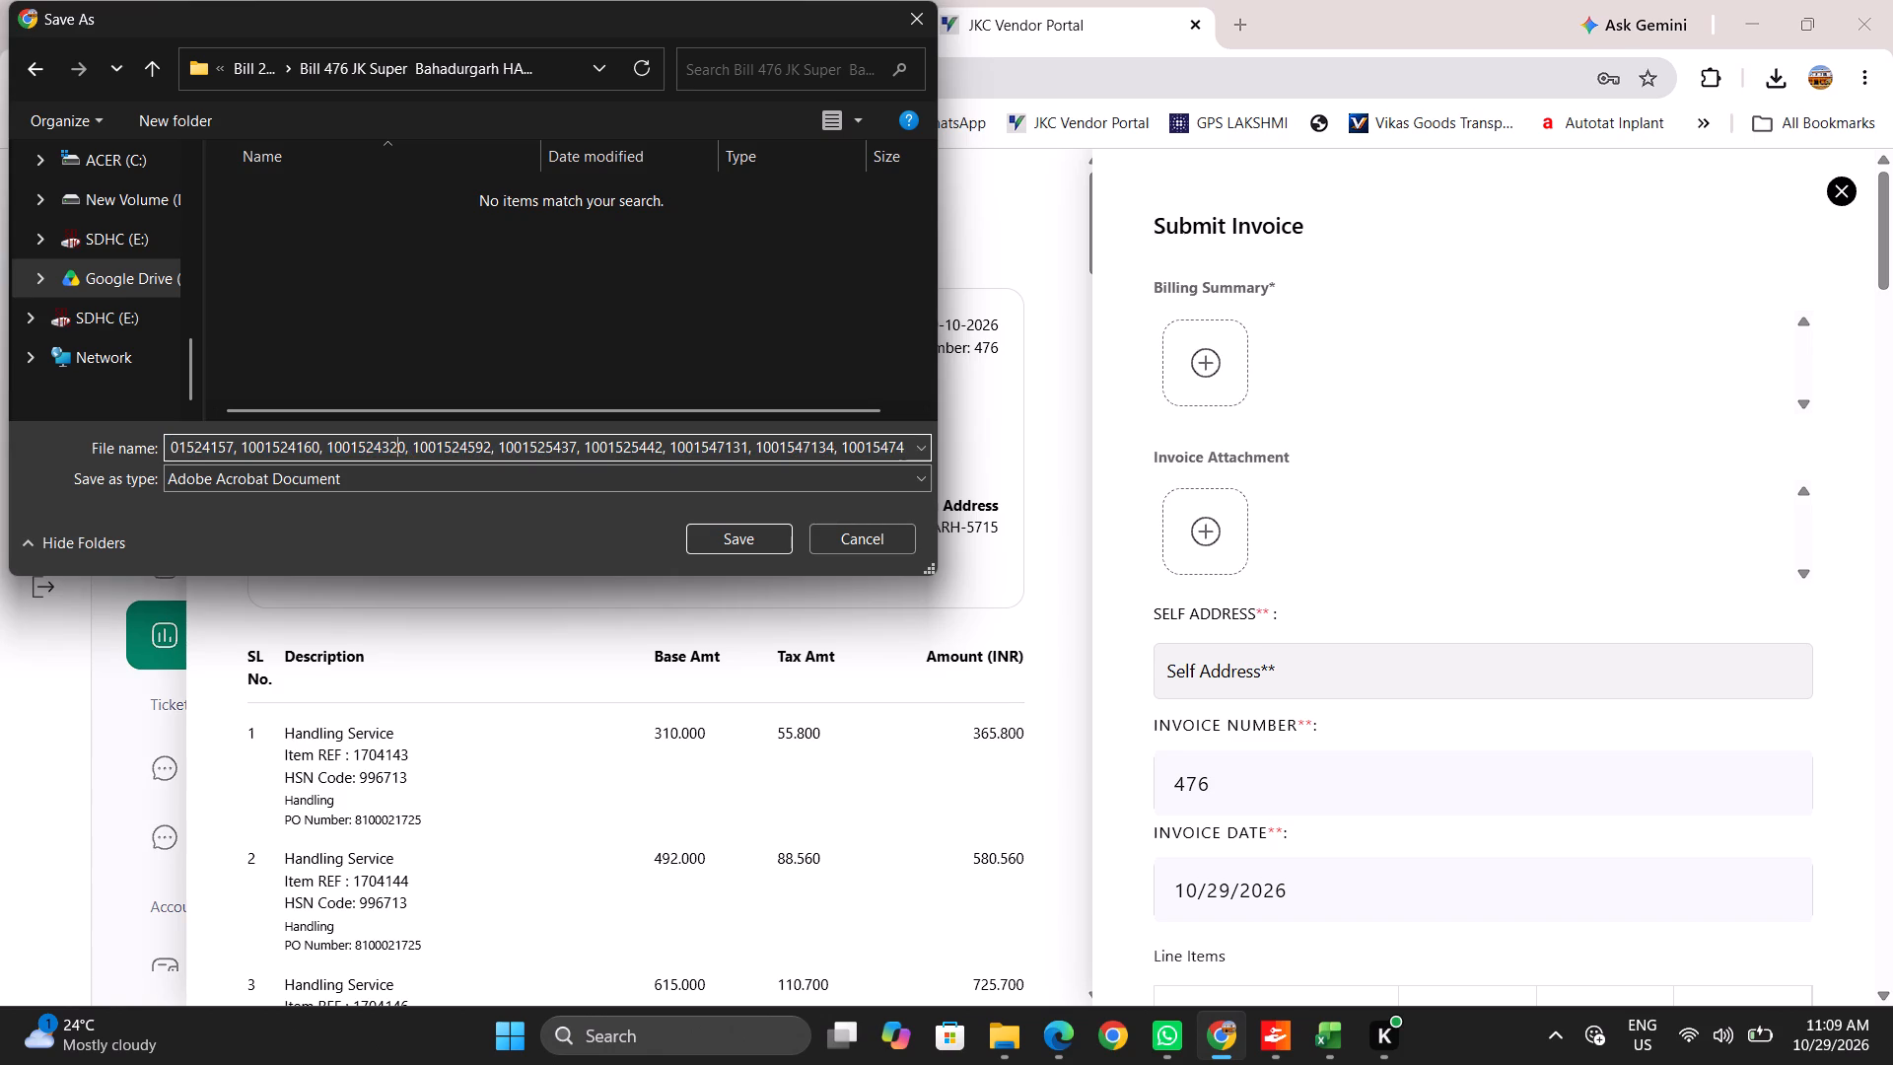
double_click(267, 445)
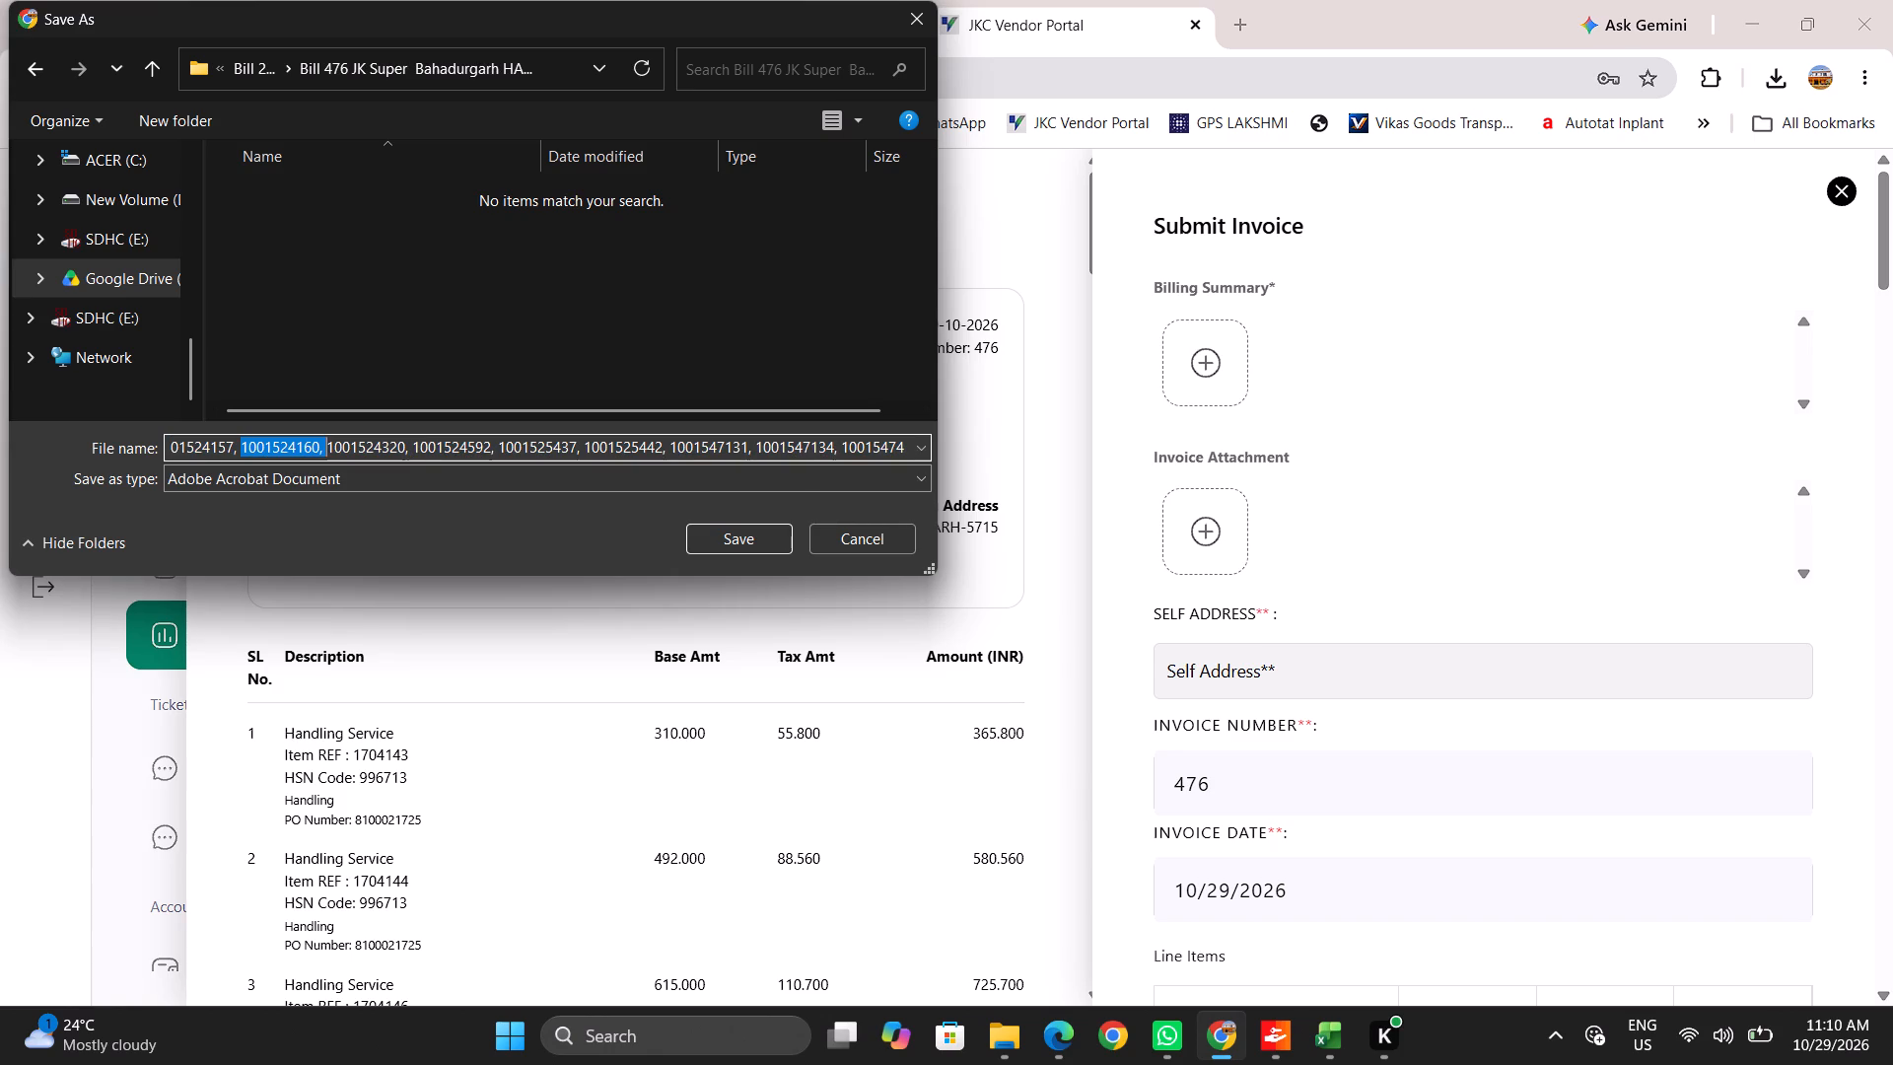
key(Right)
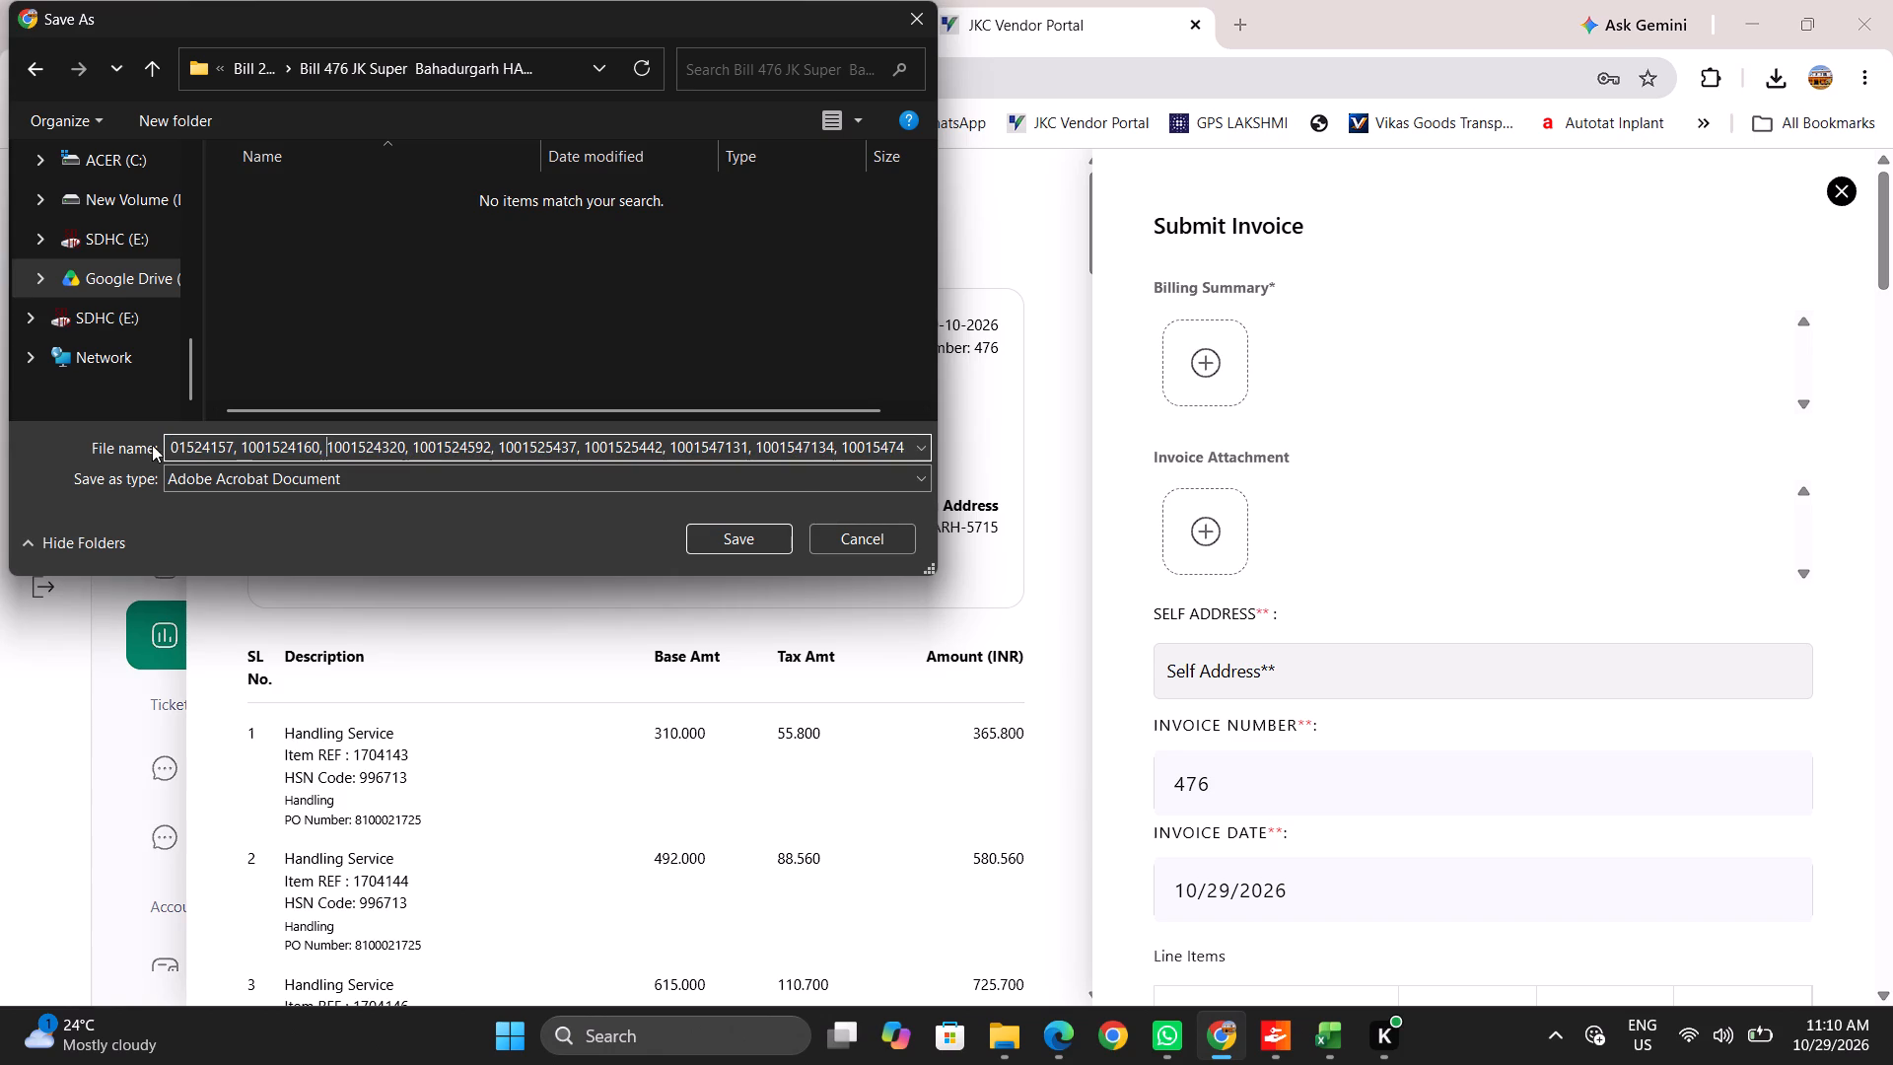
click(175, 452)
drag(168, 446, 706, 418)
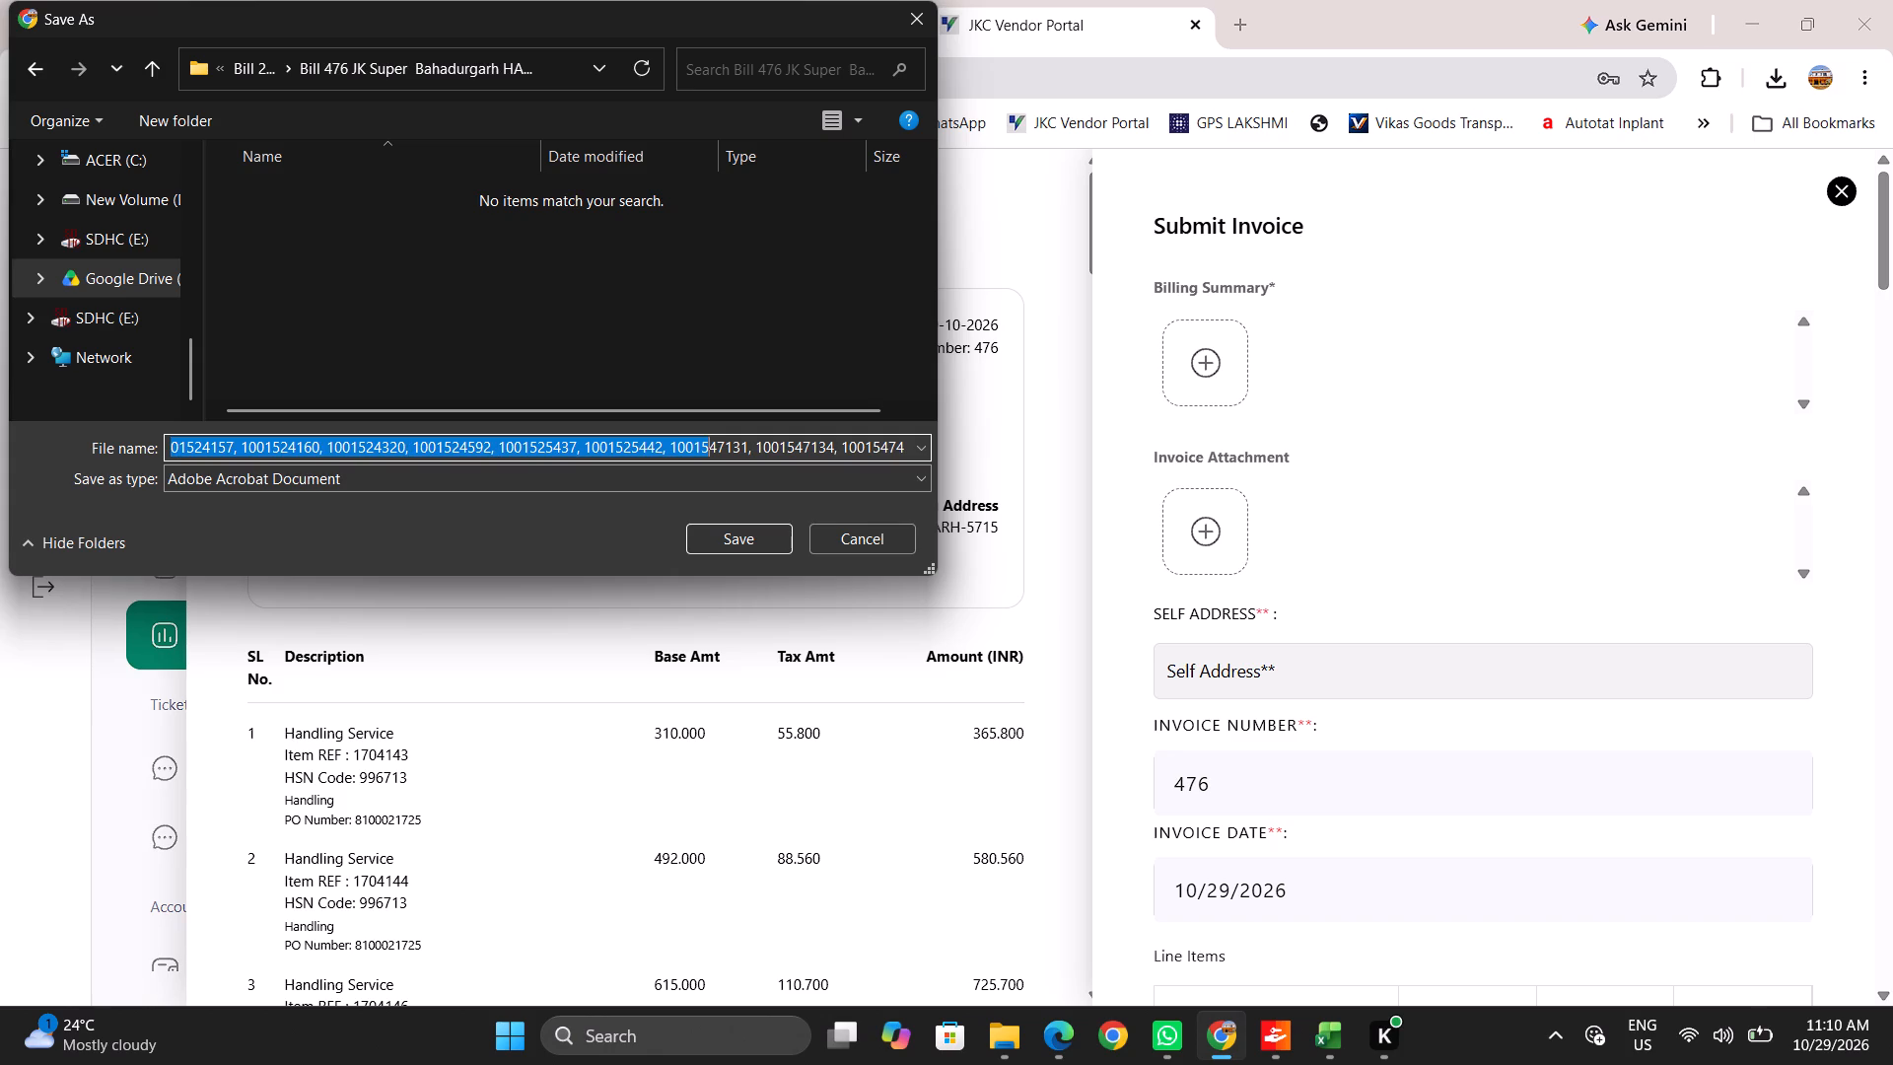
drag(706, 418, 938, 427)
key(BackSpace)
key(BackSpace)
key(BackSpace)
key(BackSpace)
key(BackSpace)
key(BackSpace)
key(BackSpace)
key(BackSpace)
key(BackSpace)
key(BackSpace)
key(BackSpace)
key(BackSpace)
key(BackSpace)
key(BackSpace)
key(BackSpace)
key(BackSpace)
key(BackSpace)
key(BackSpace)
key(BackSpace)
key(BackSpace)
key(BackSpace)
key(BackSpace)
key(BackSpace)
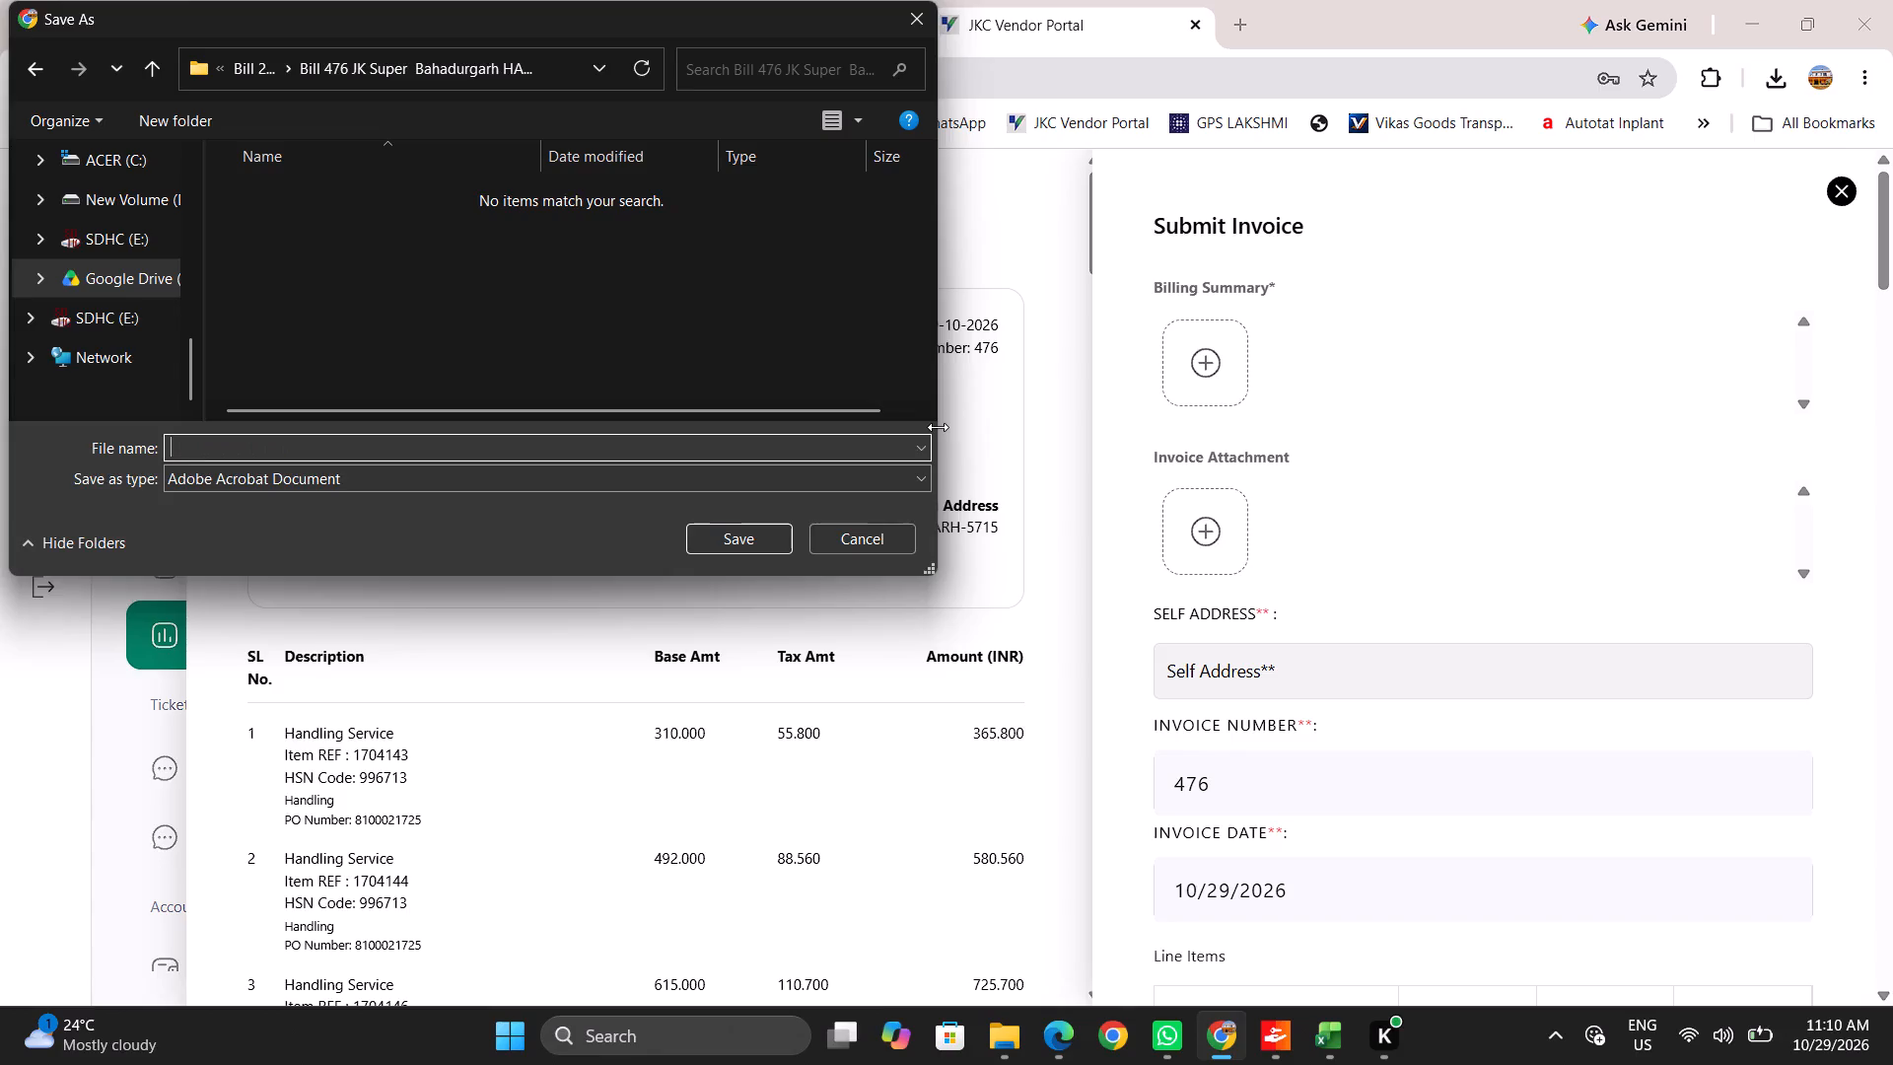
text(476)
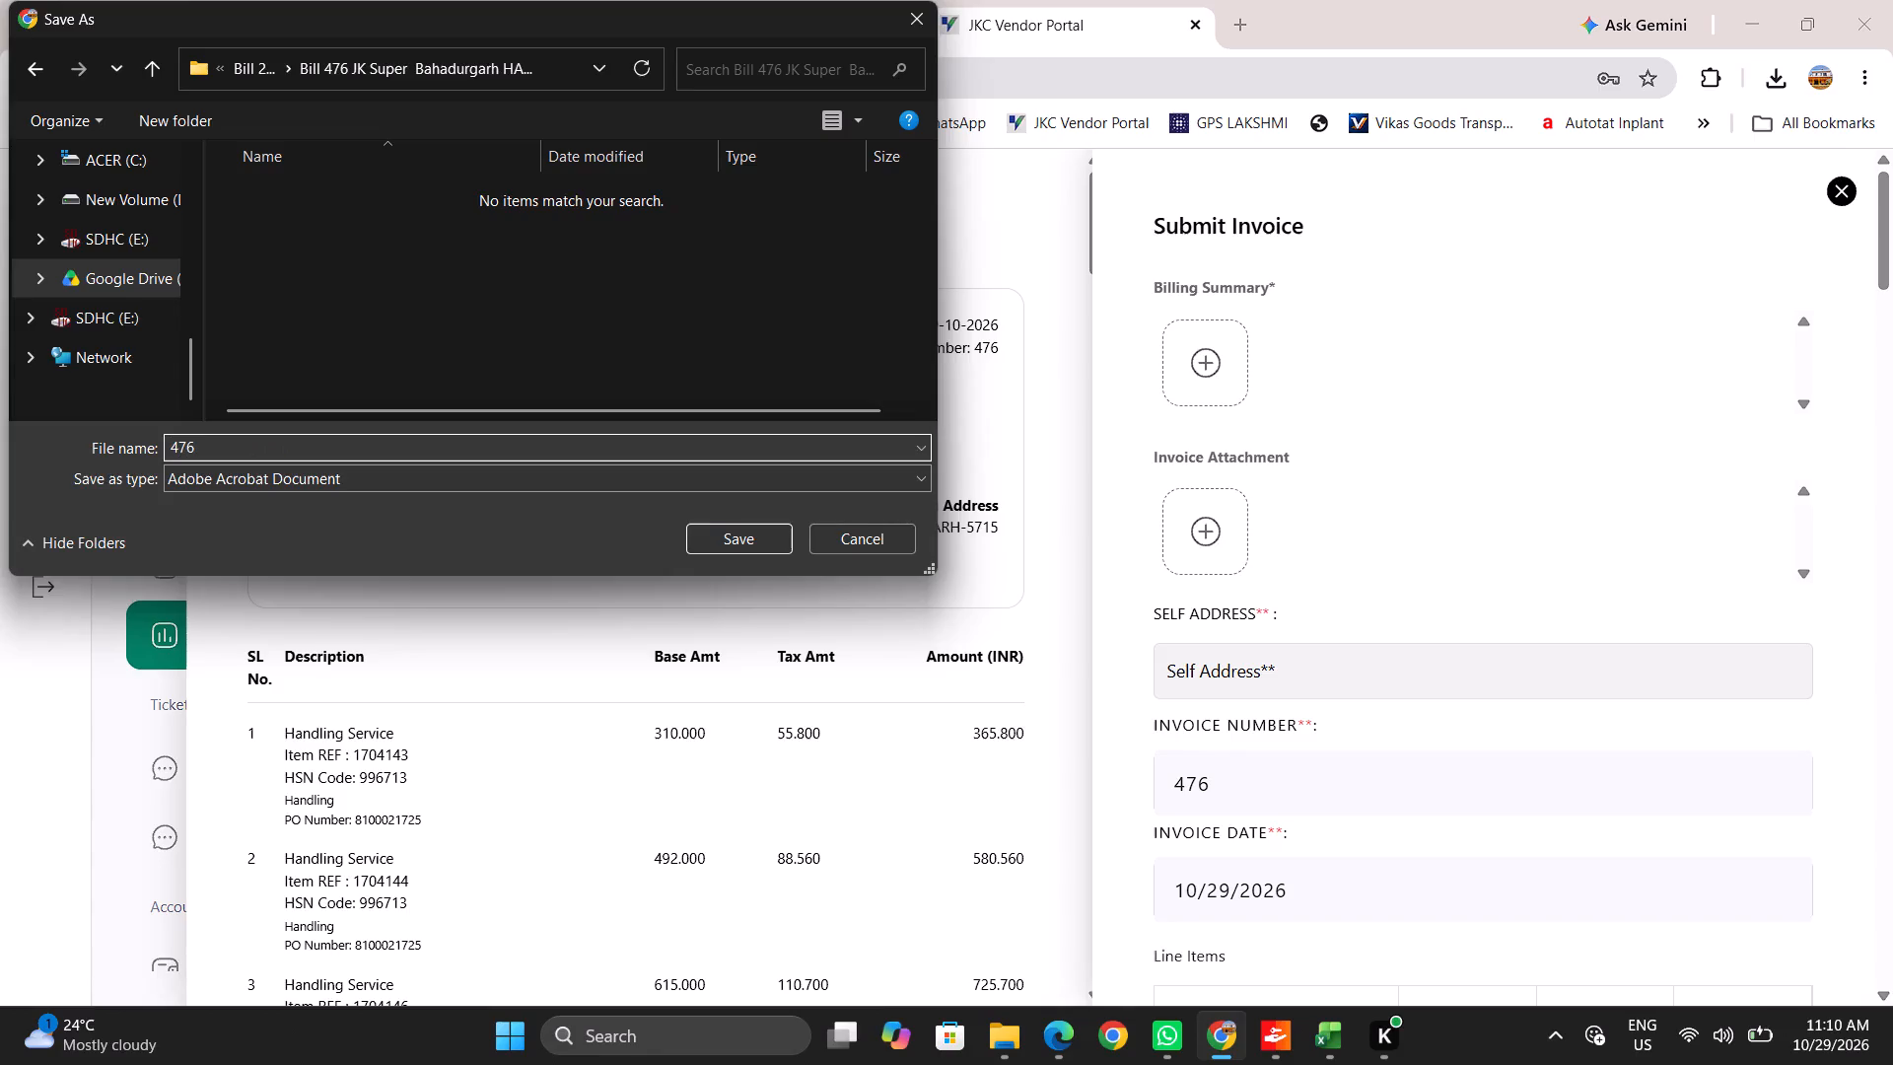
click(764, 536)
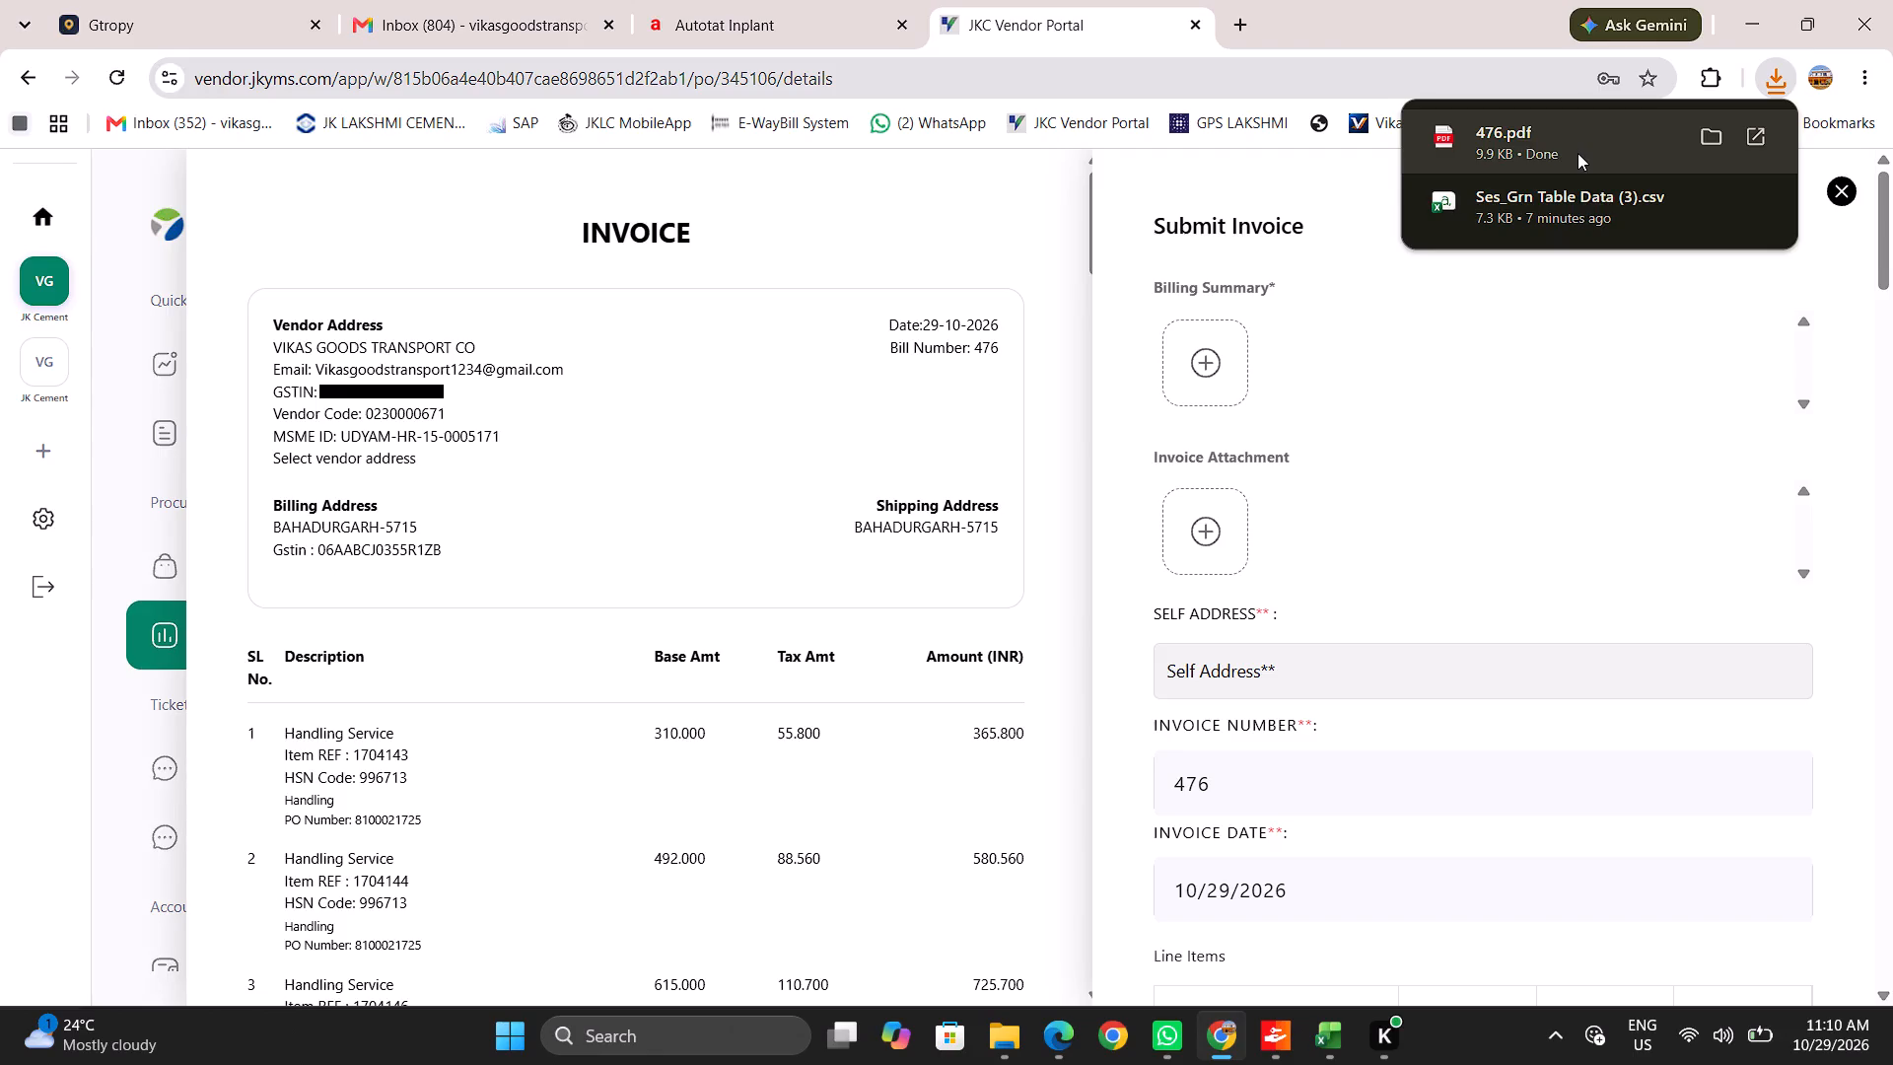
Review the Submit Invoice form, checking its required fields, line items and base and GST amounts.
scroll(1486, 526, down, 1)
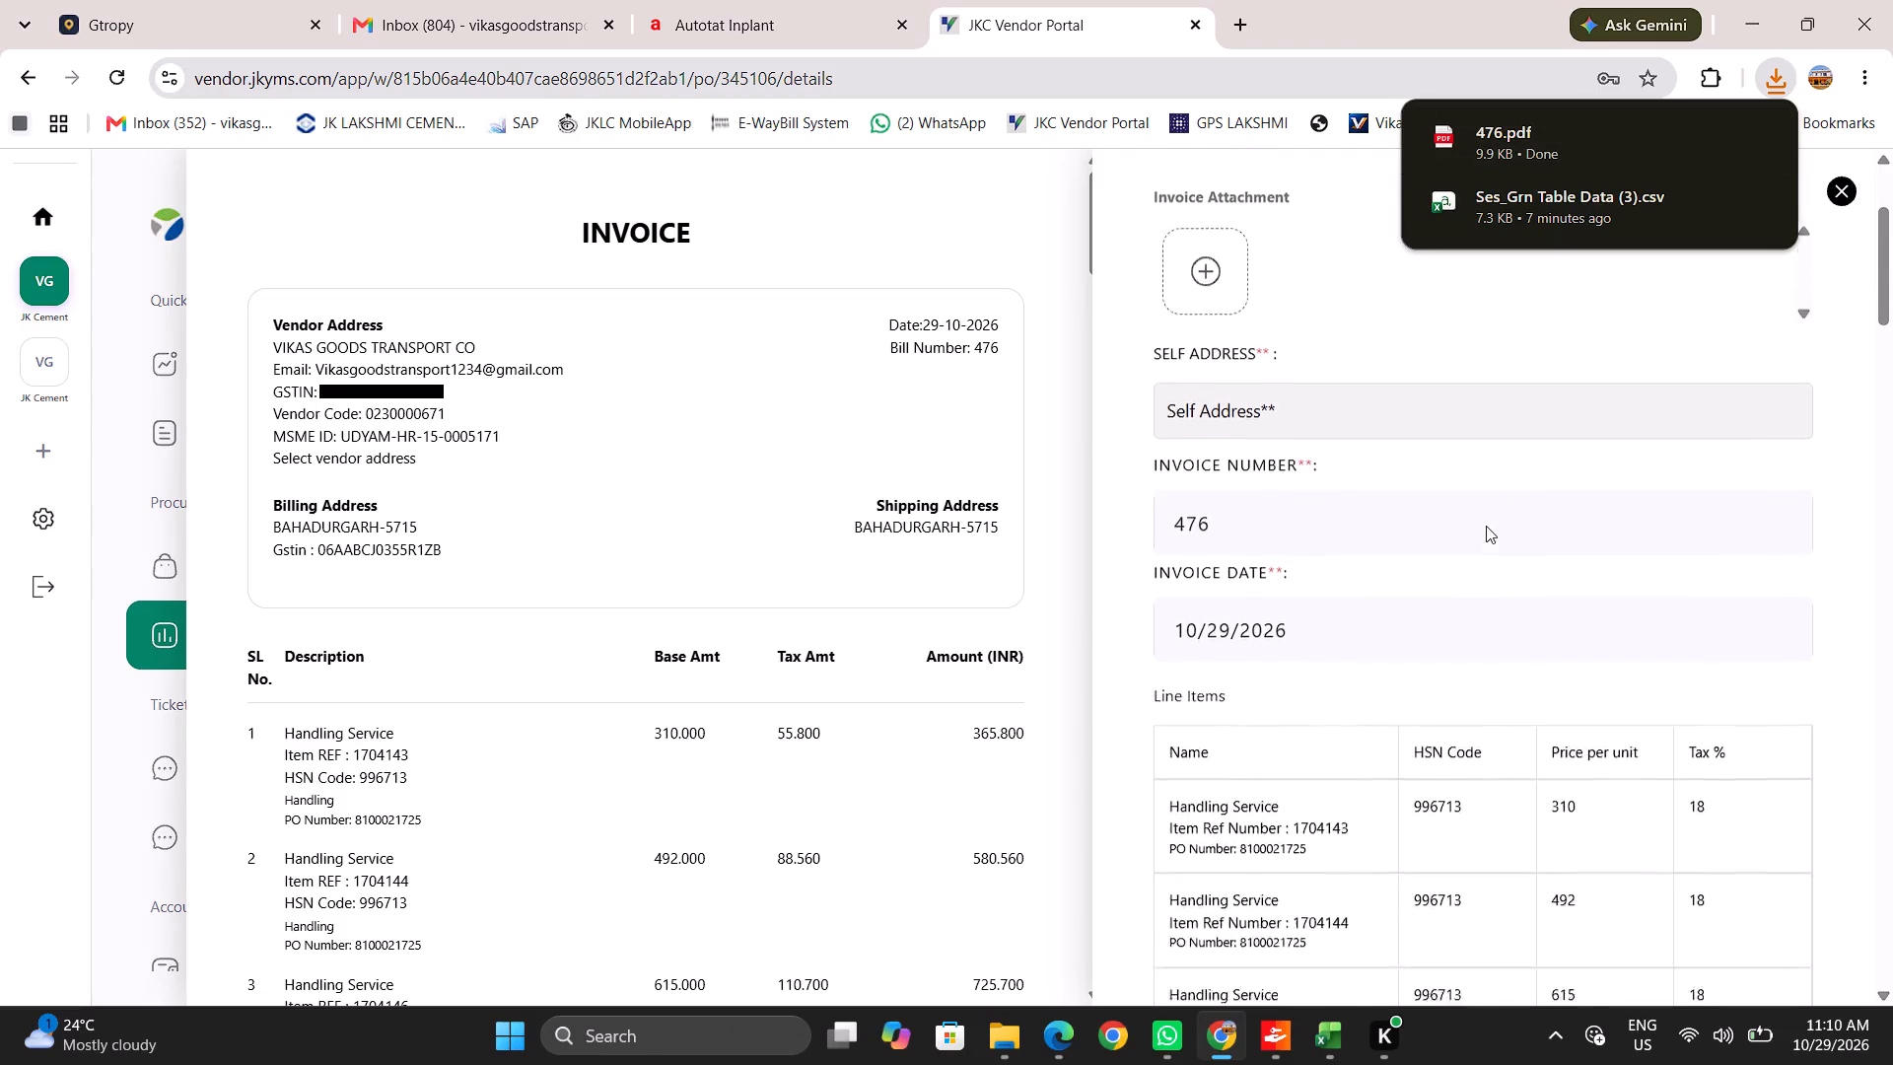
scroll(1486, 526, down, 8)
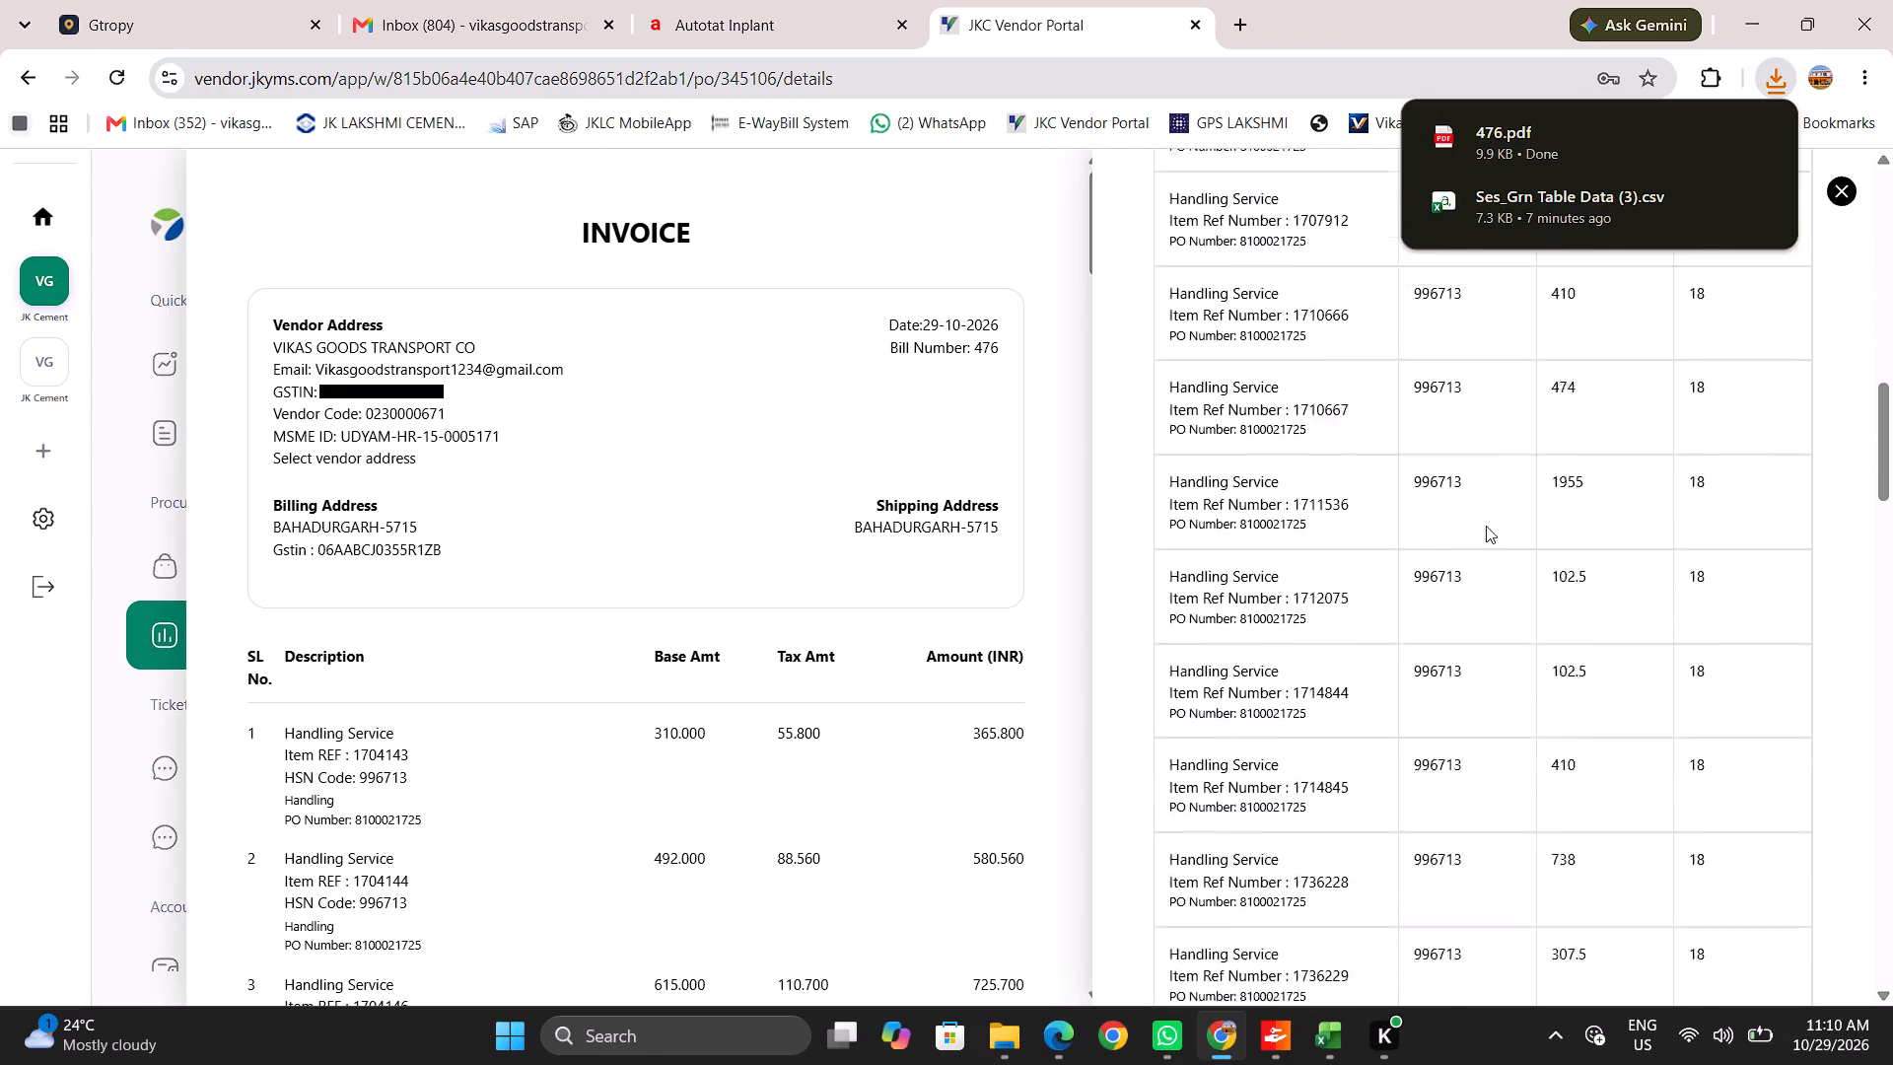
scroll(1486, 526, down, 11)
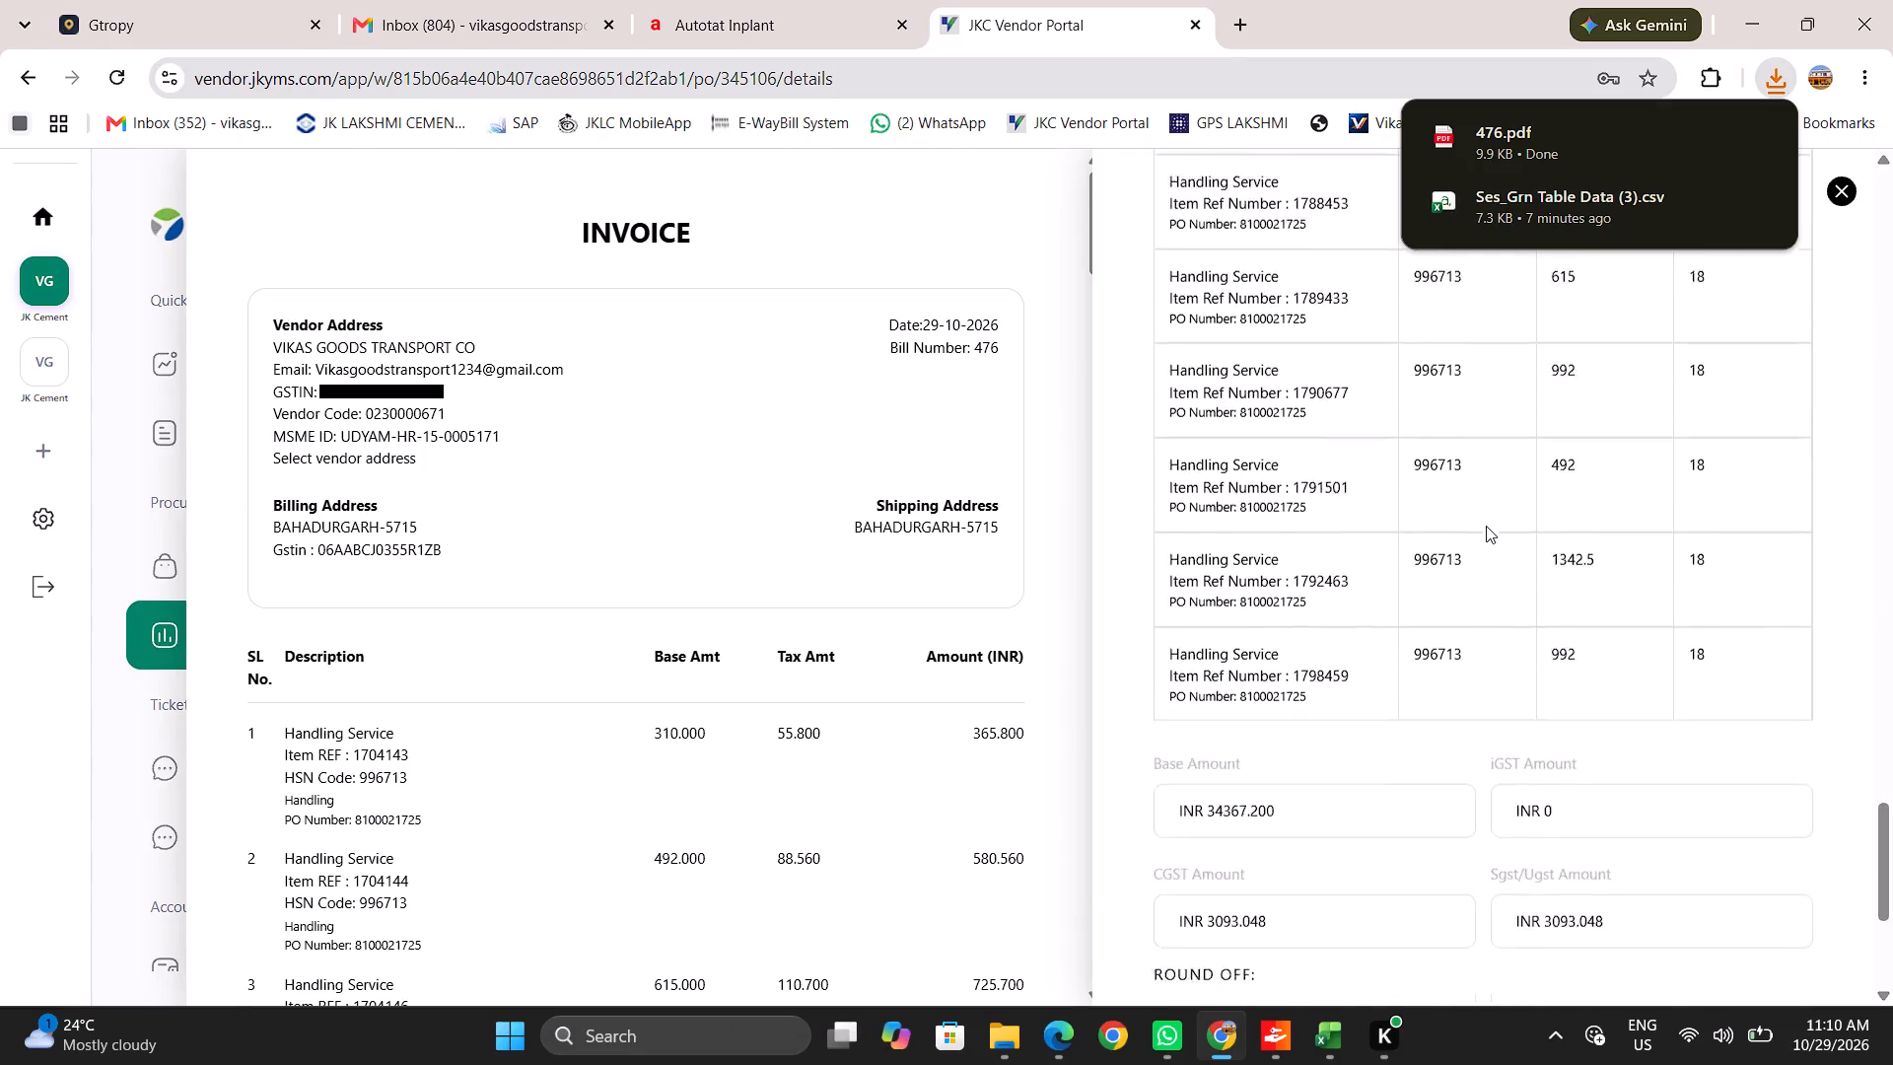
scroll(1486, 526, down, 3)
scroll(1486, 526, up, 11)
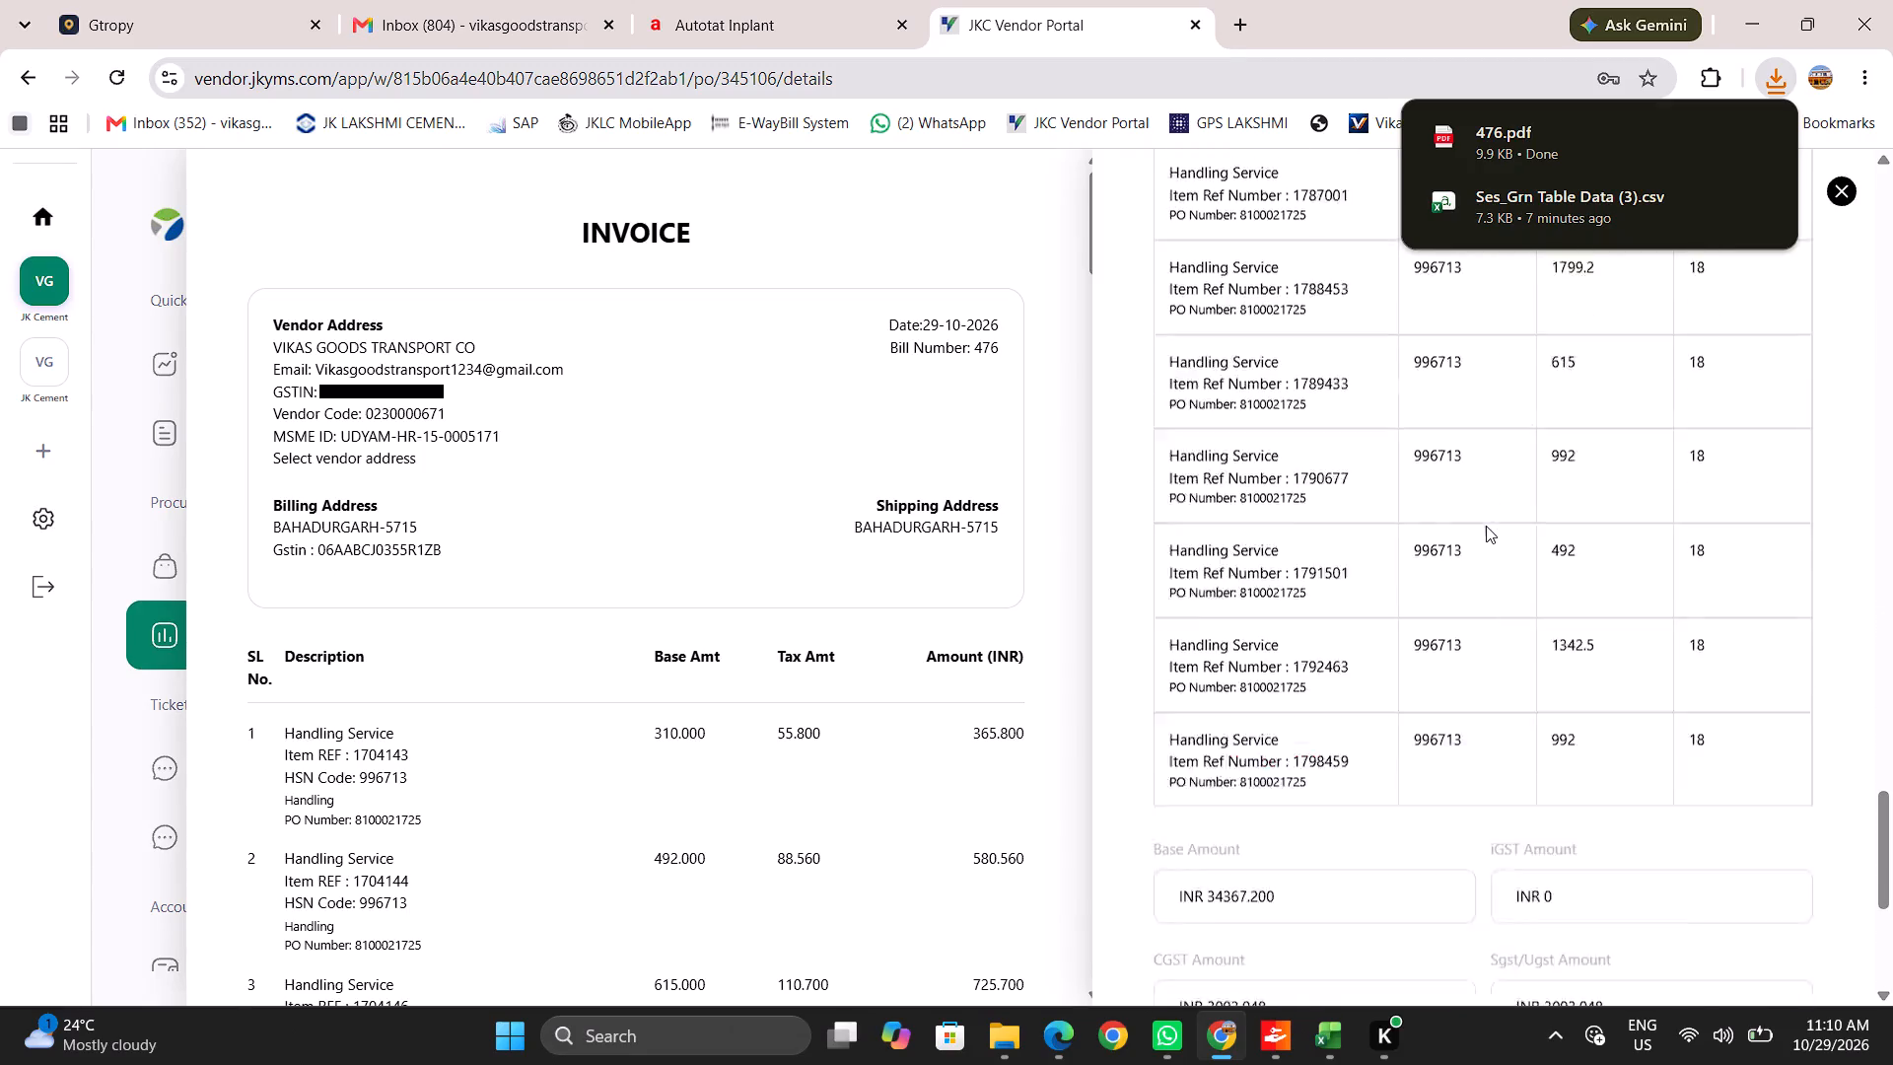
scroll(1486, 526, up, 4)
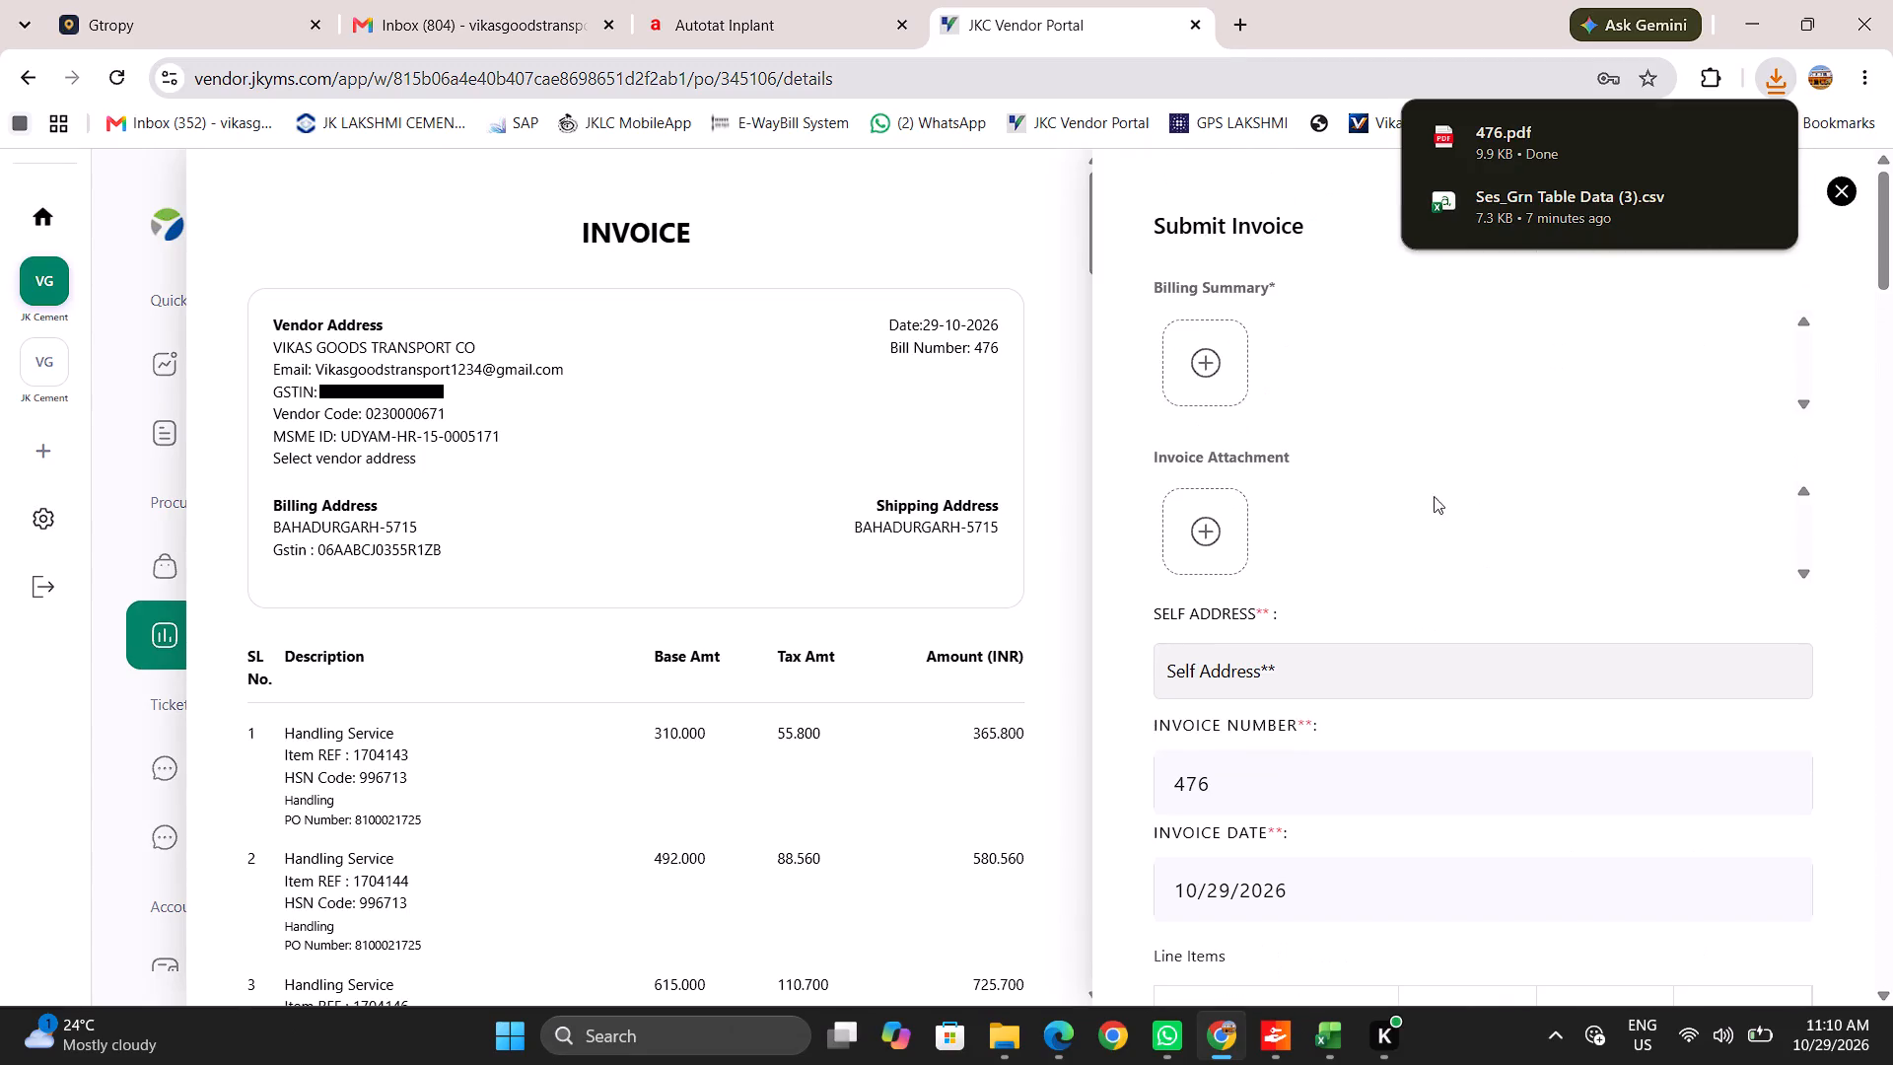
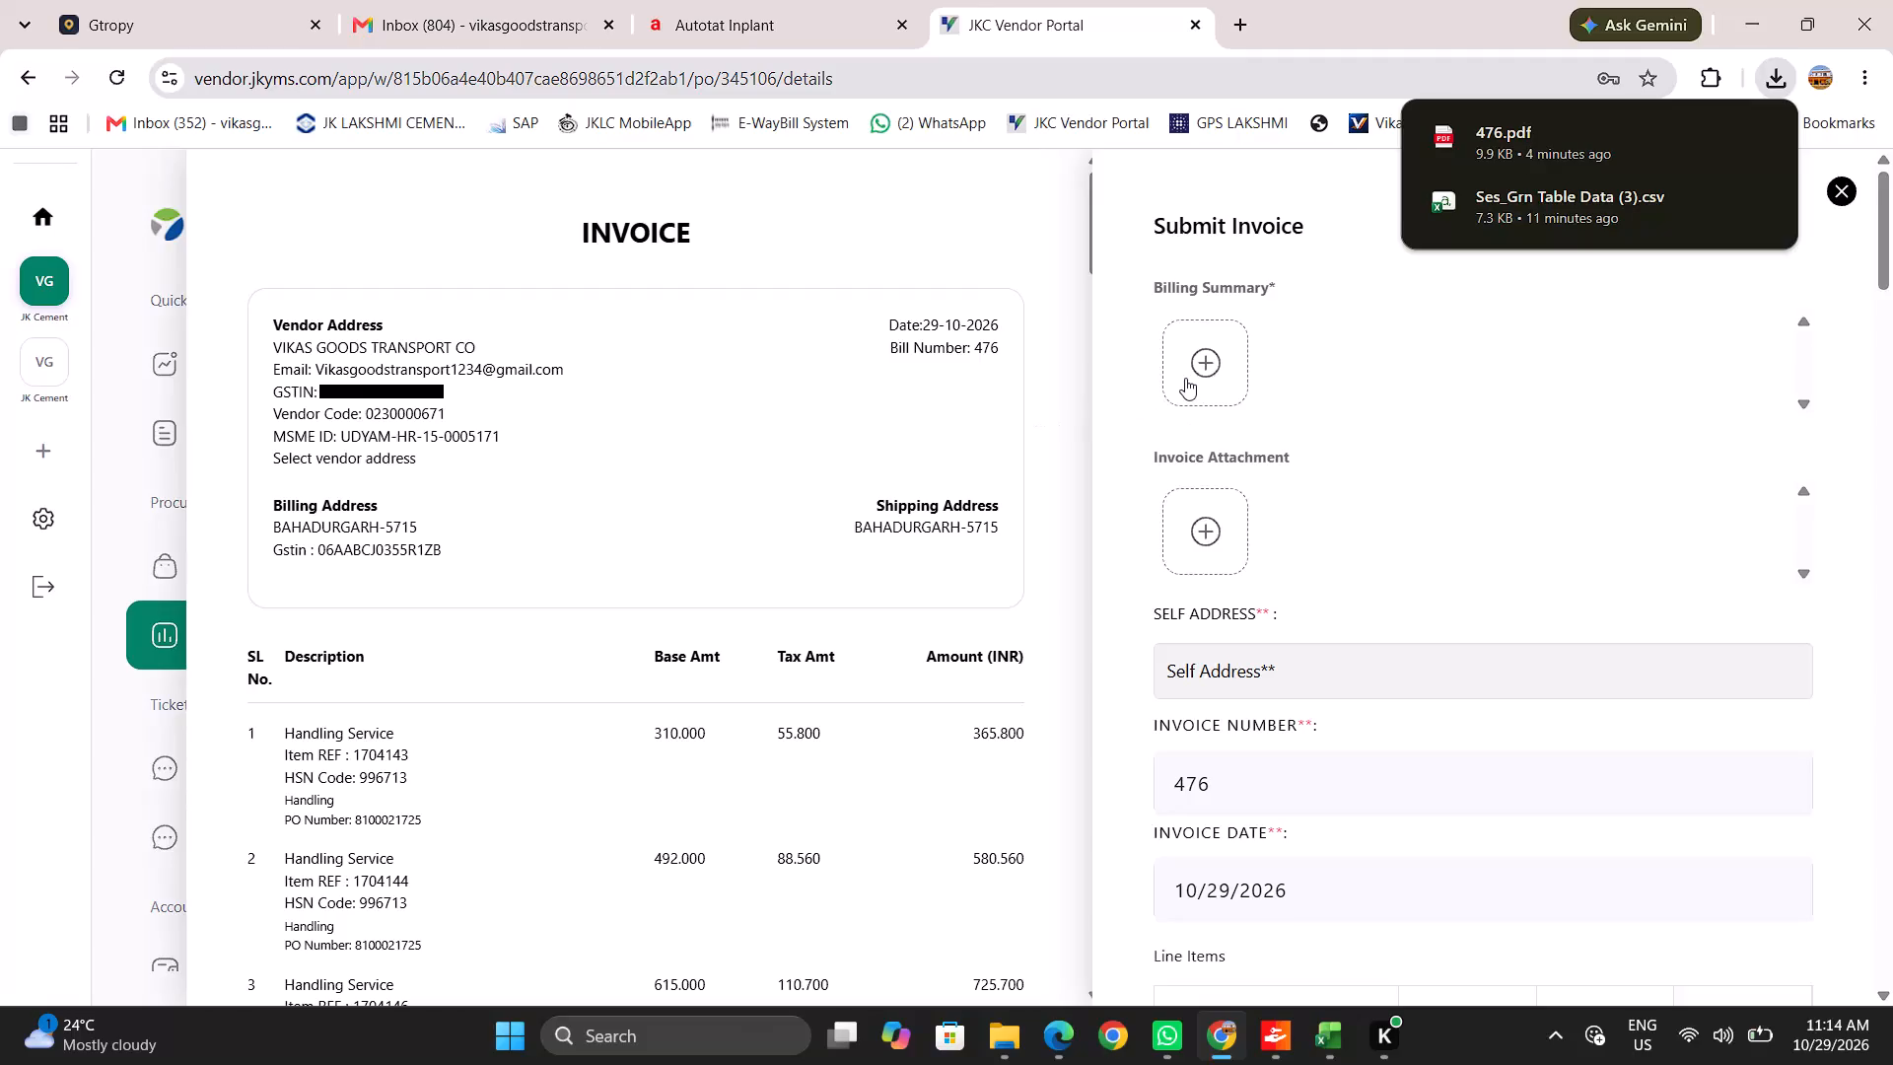
Attach the Bill 476 s PDF as the Billing Summary, from My Drive > BILL > Bill 2026 > Bill 476 JK Super Bahadurgarh HANDLING on Google Drive (G:).
click(1185, 378)
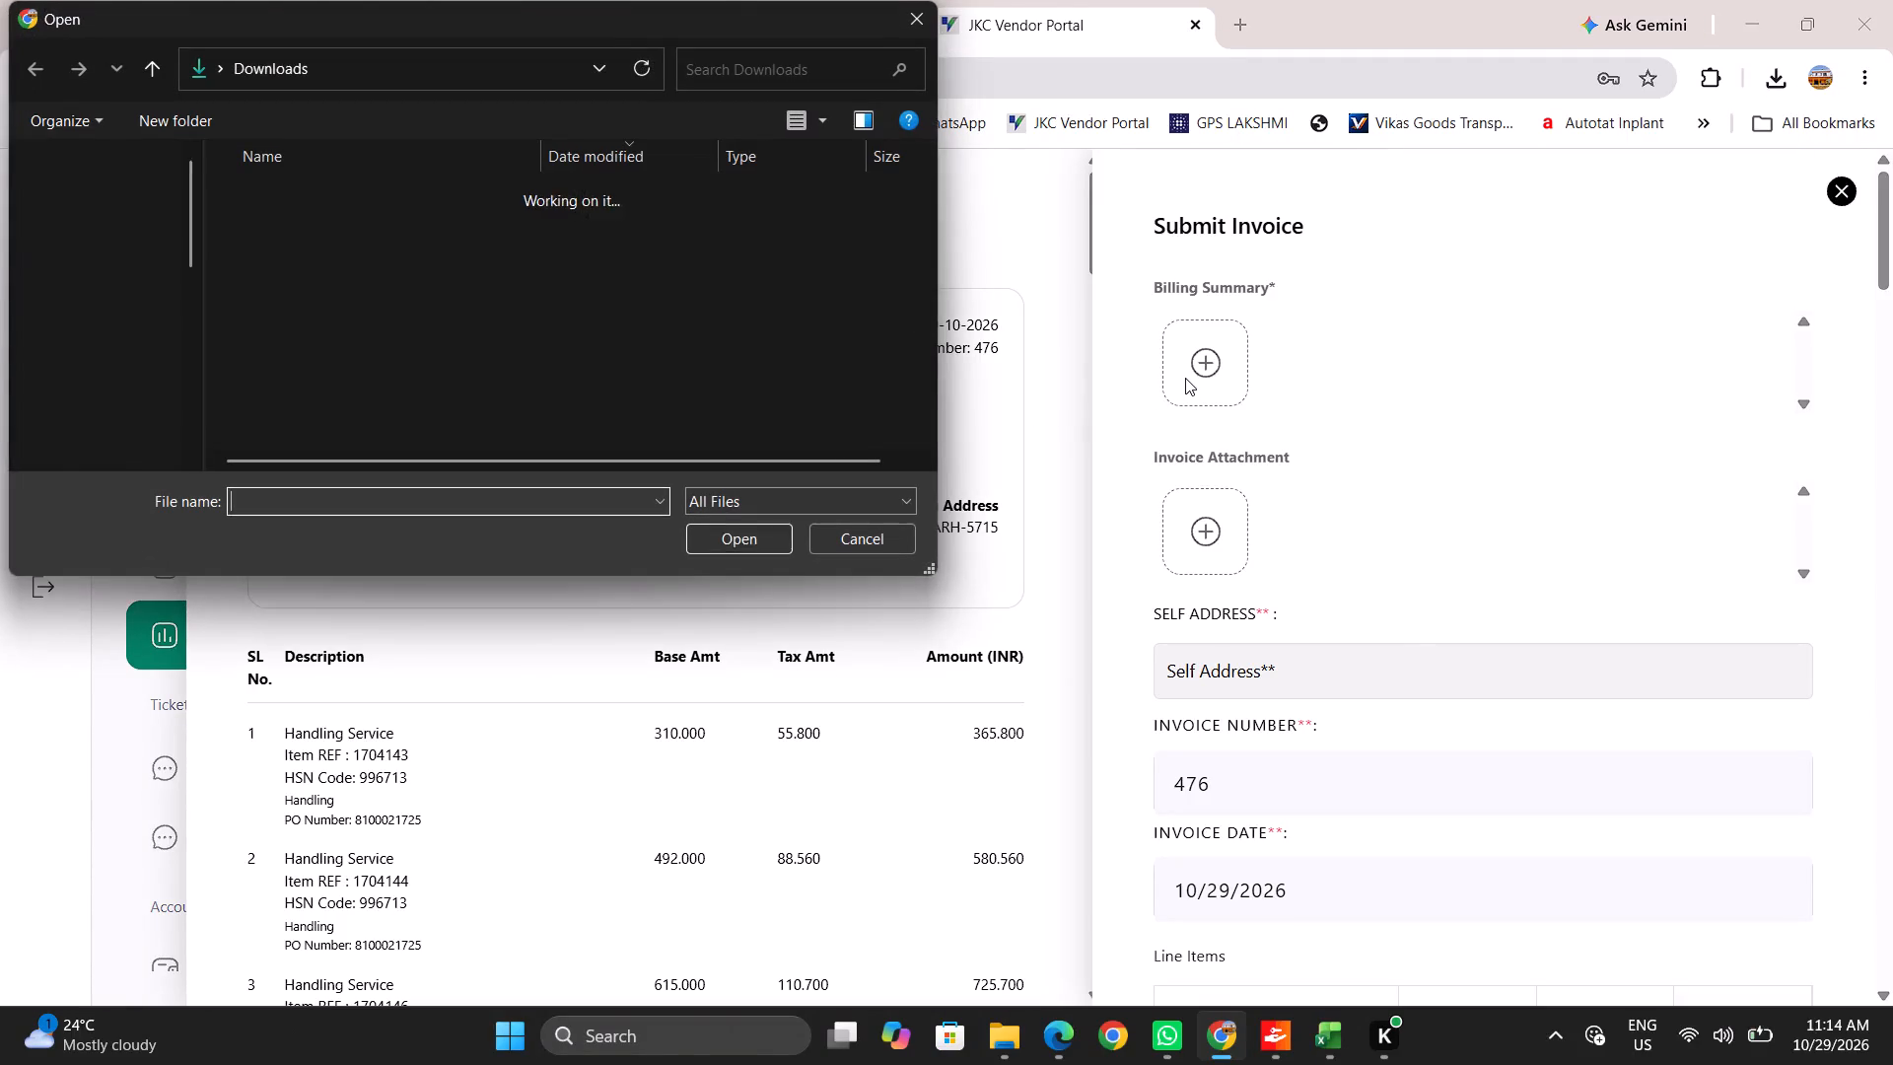
click(100, 240)
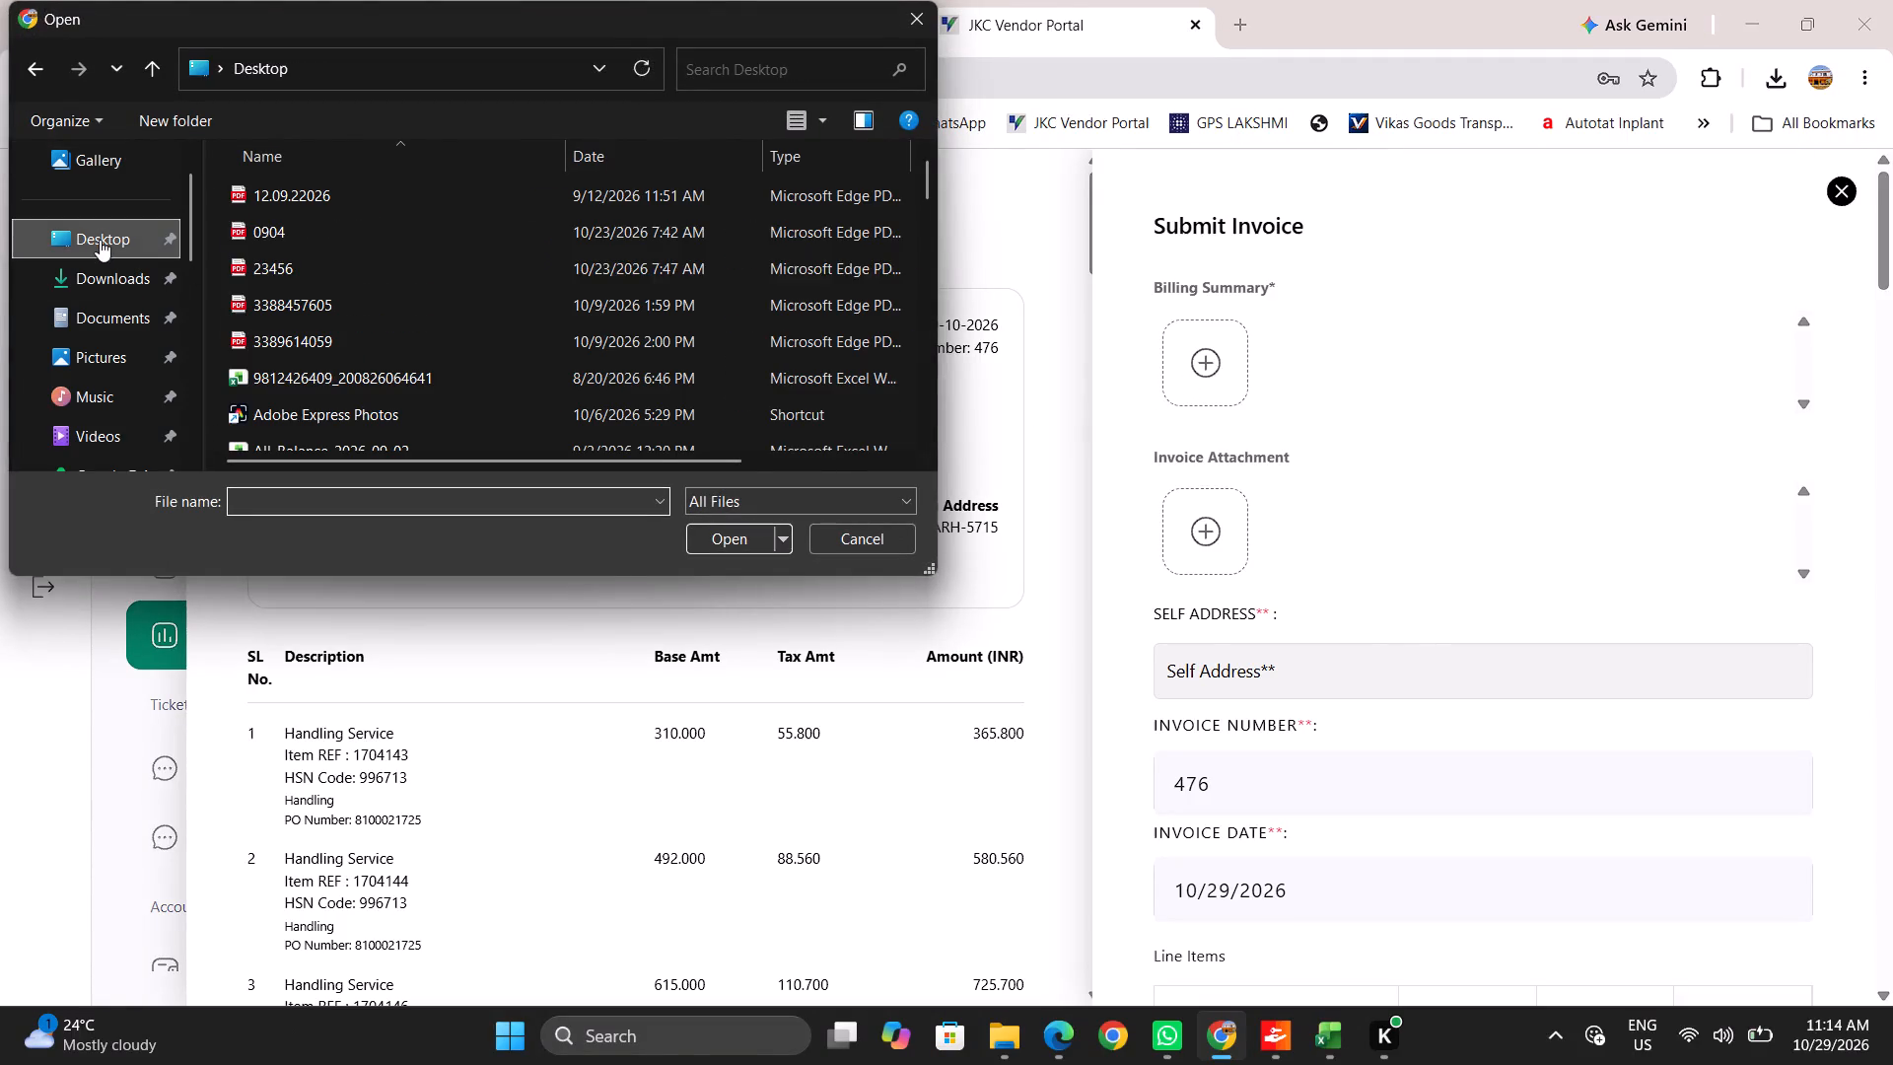
scroll(104, 423, down, 1)
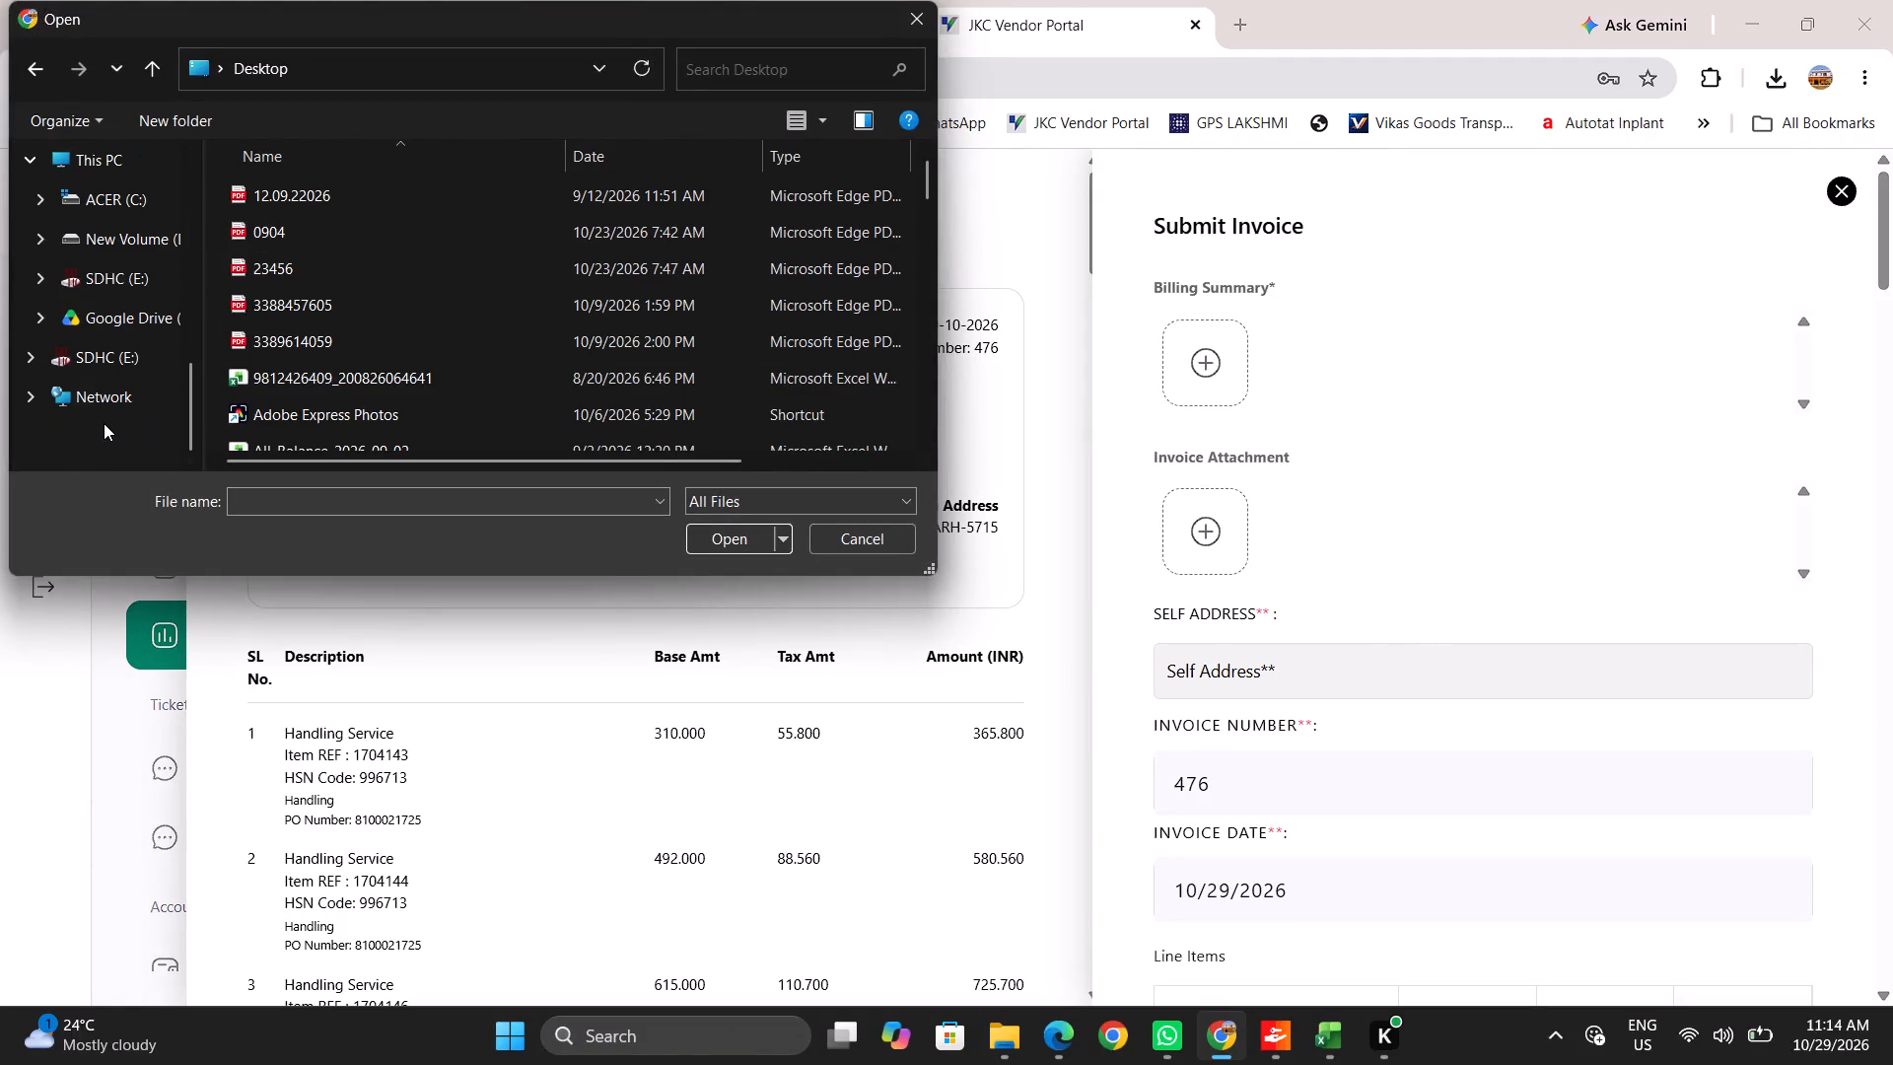
scroll(104, 423, down, 1)
click(123, 320)
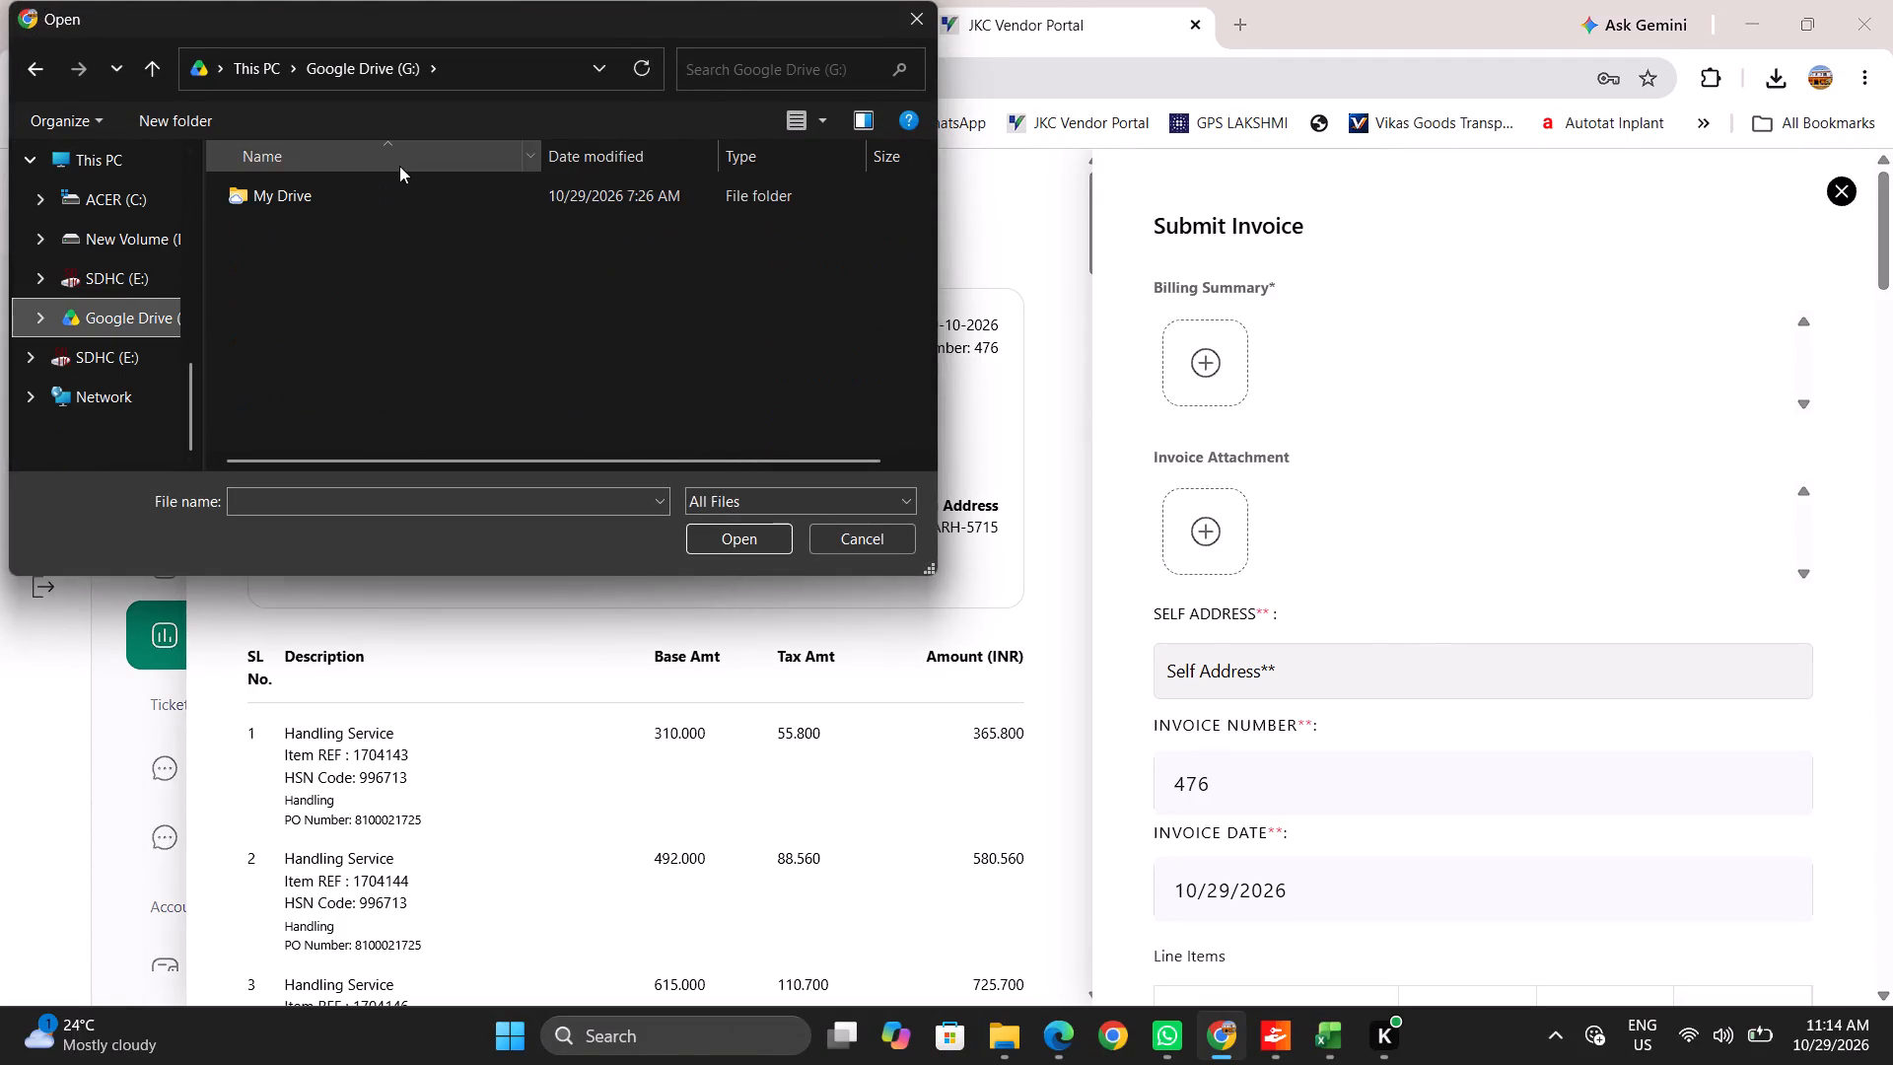
double_click(398, 203)
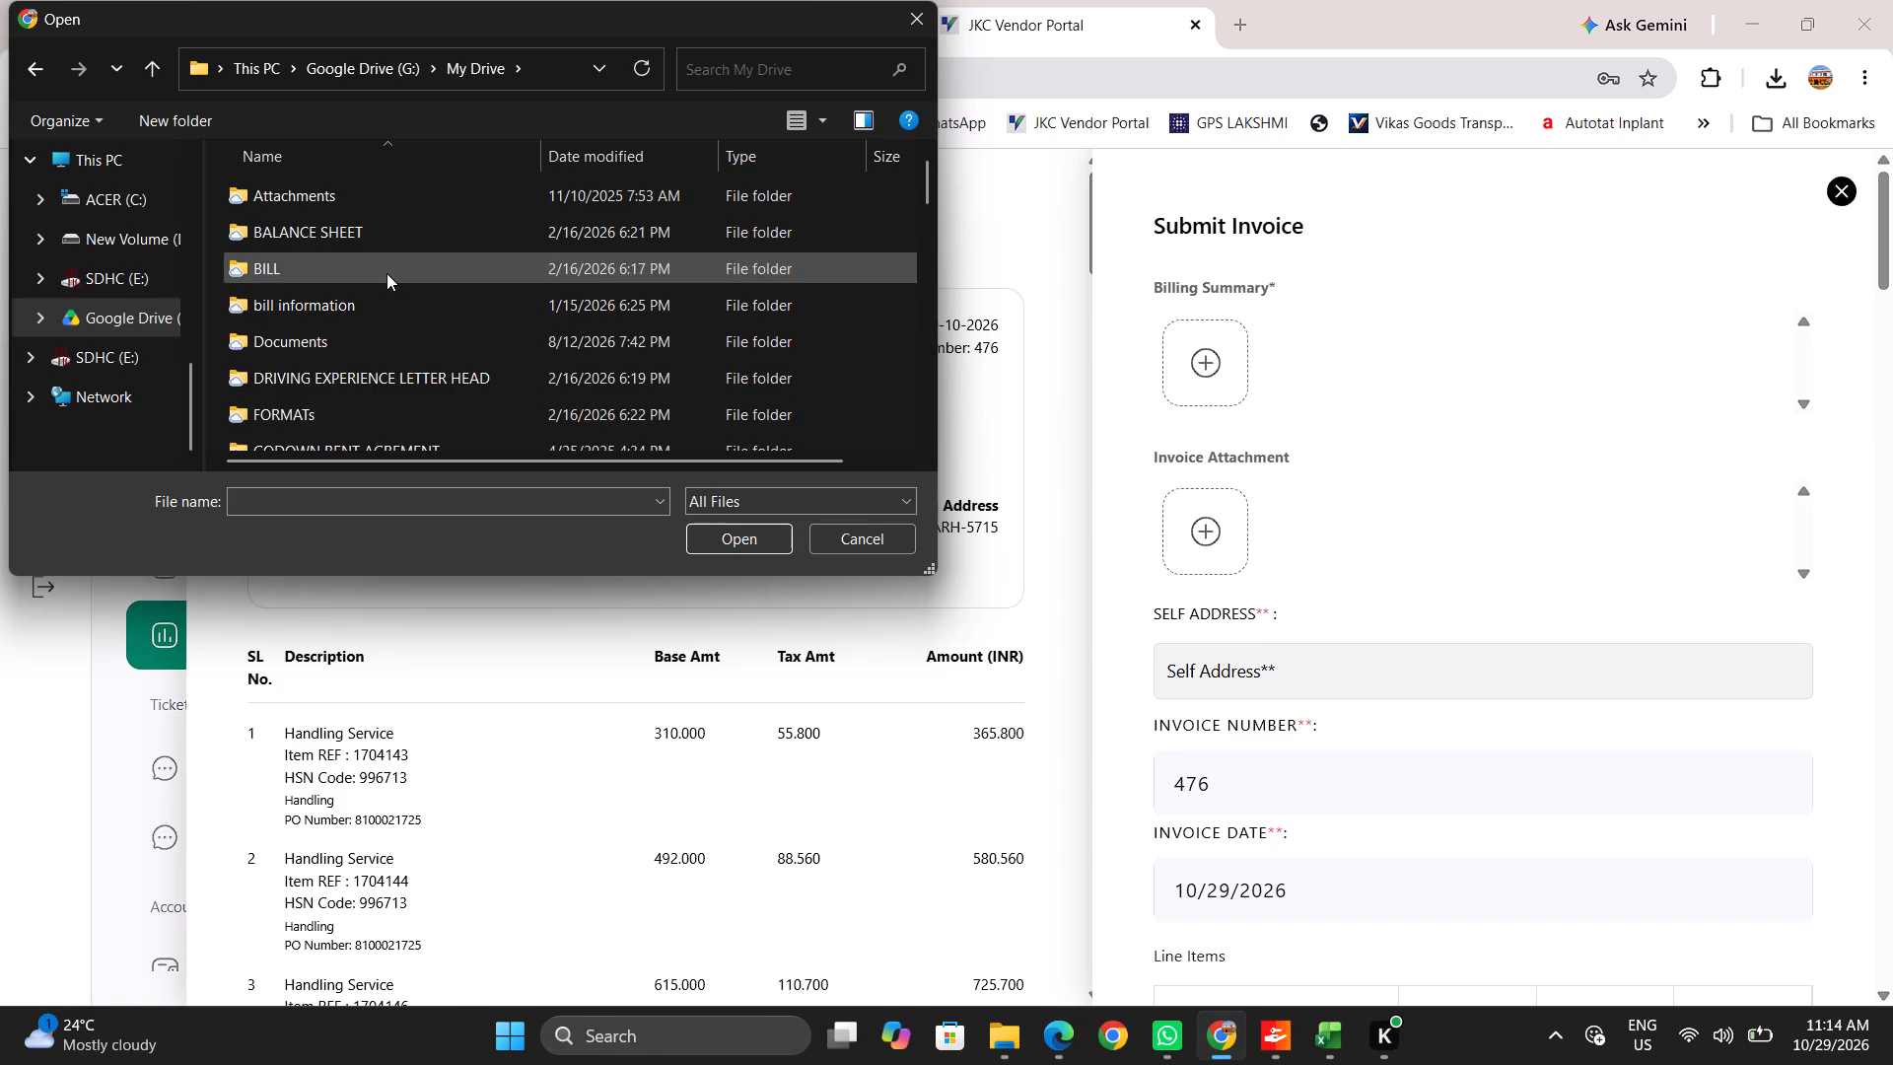
double_click(386, 273)
double_click(370, 341)
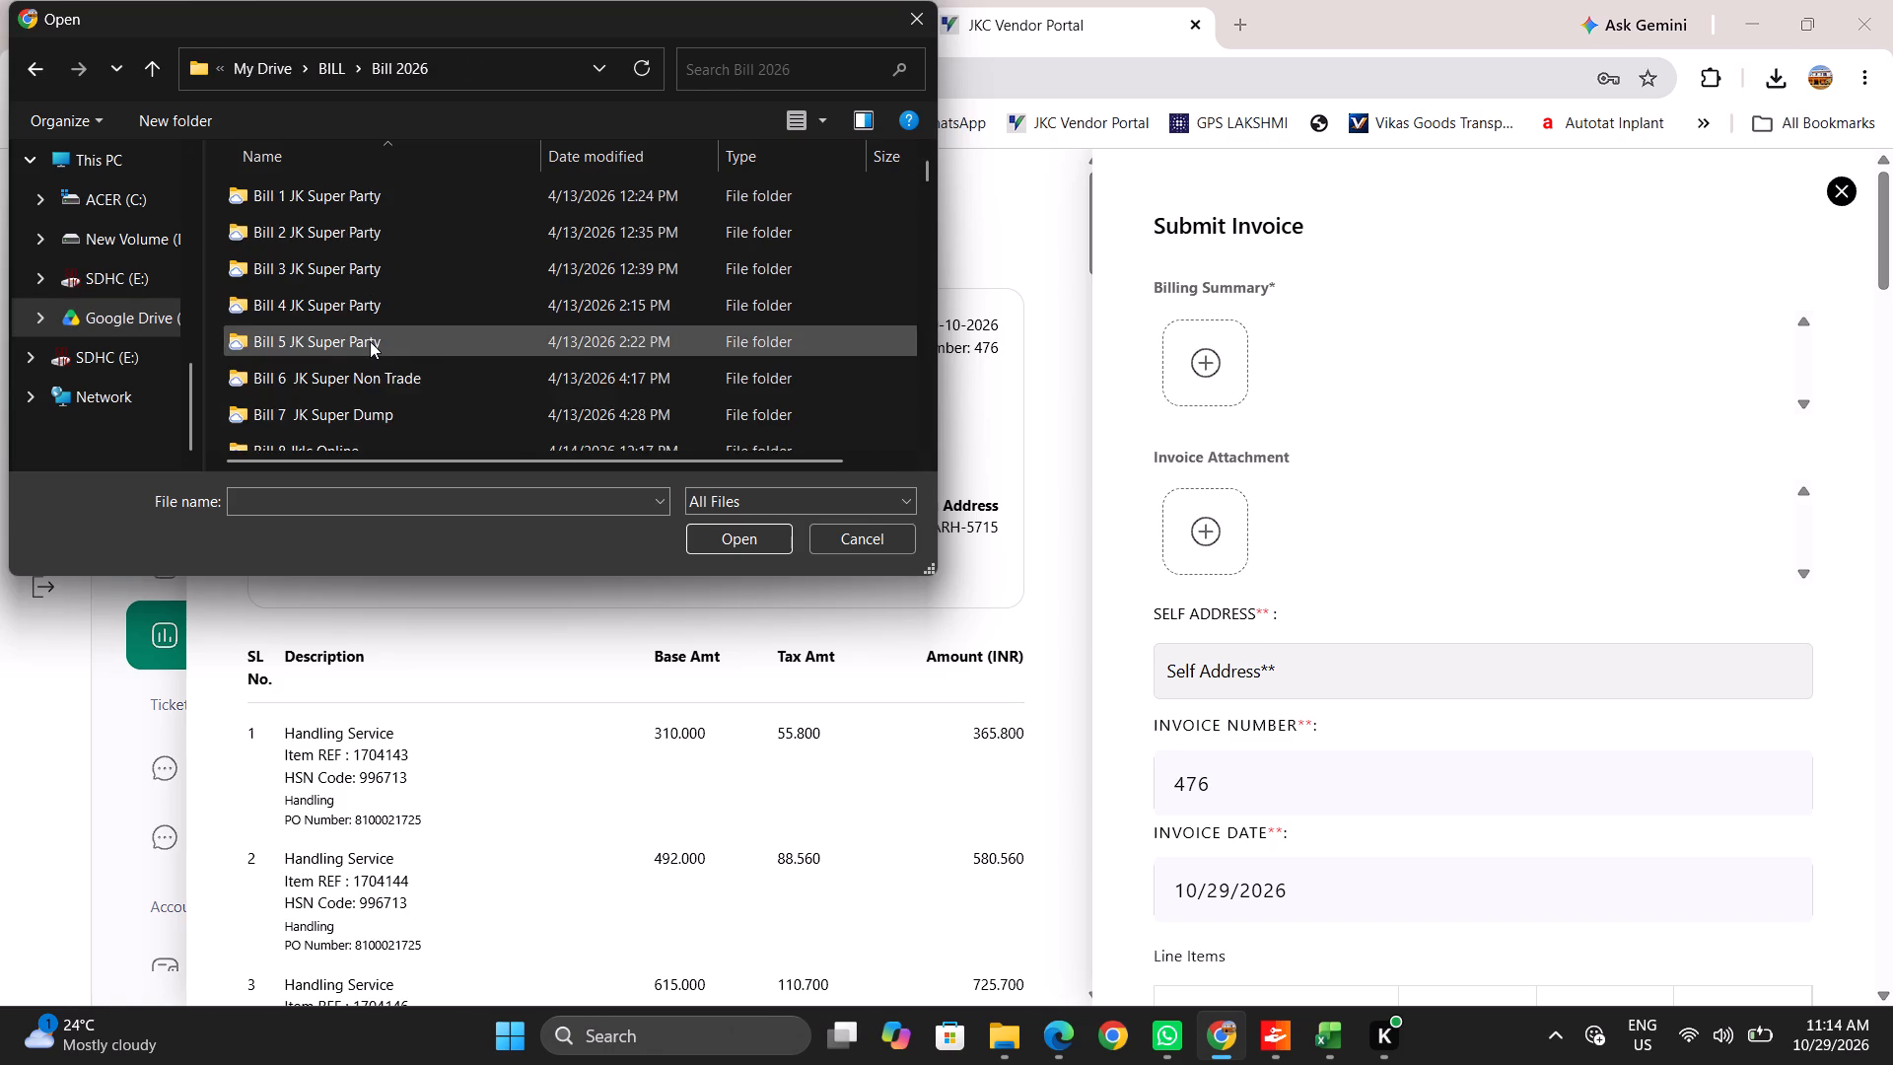
scroll(370, 341, down, 19)
scroll(370, 341, down, 20)
scroll(370, 341, down, 20)
scroll(370, 341, down, 20)
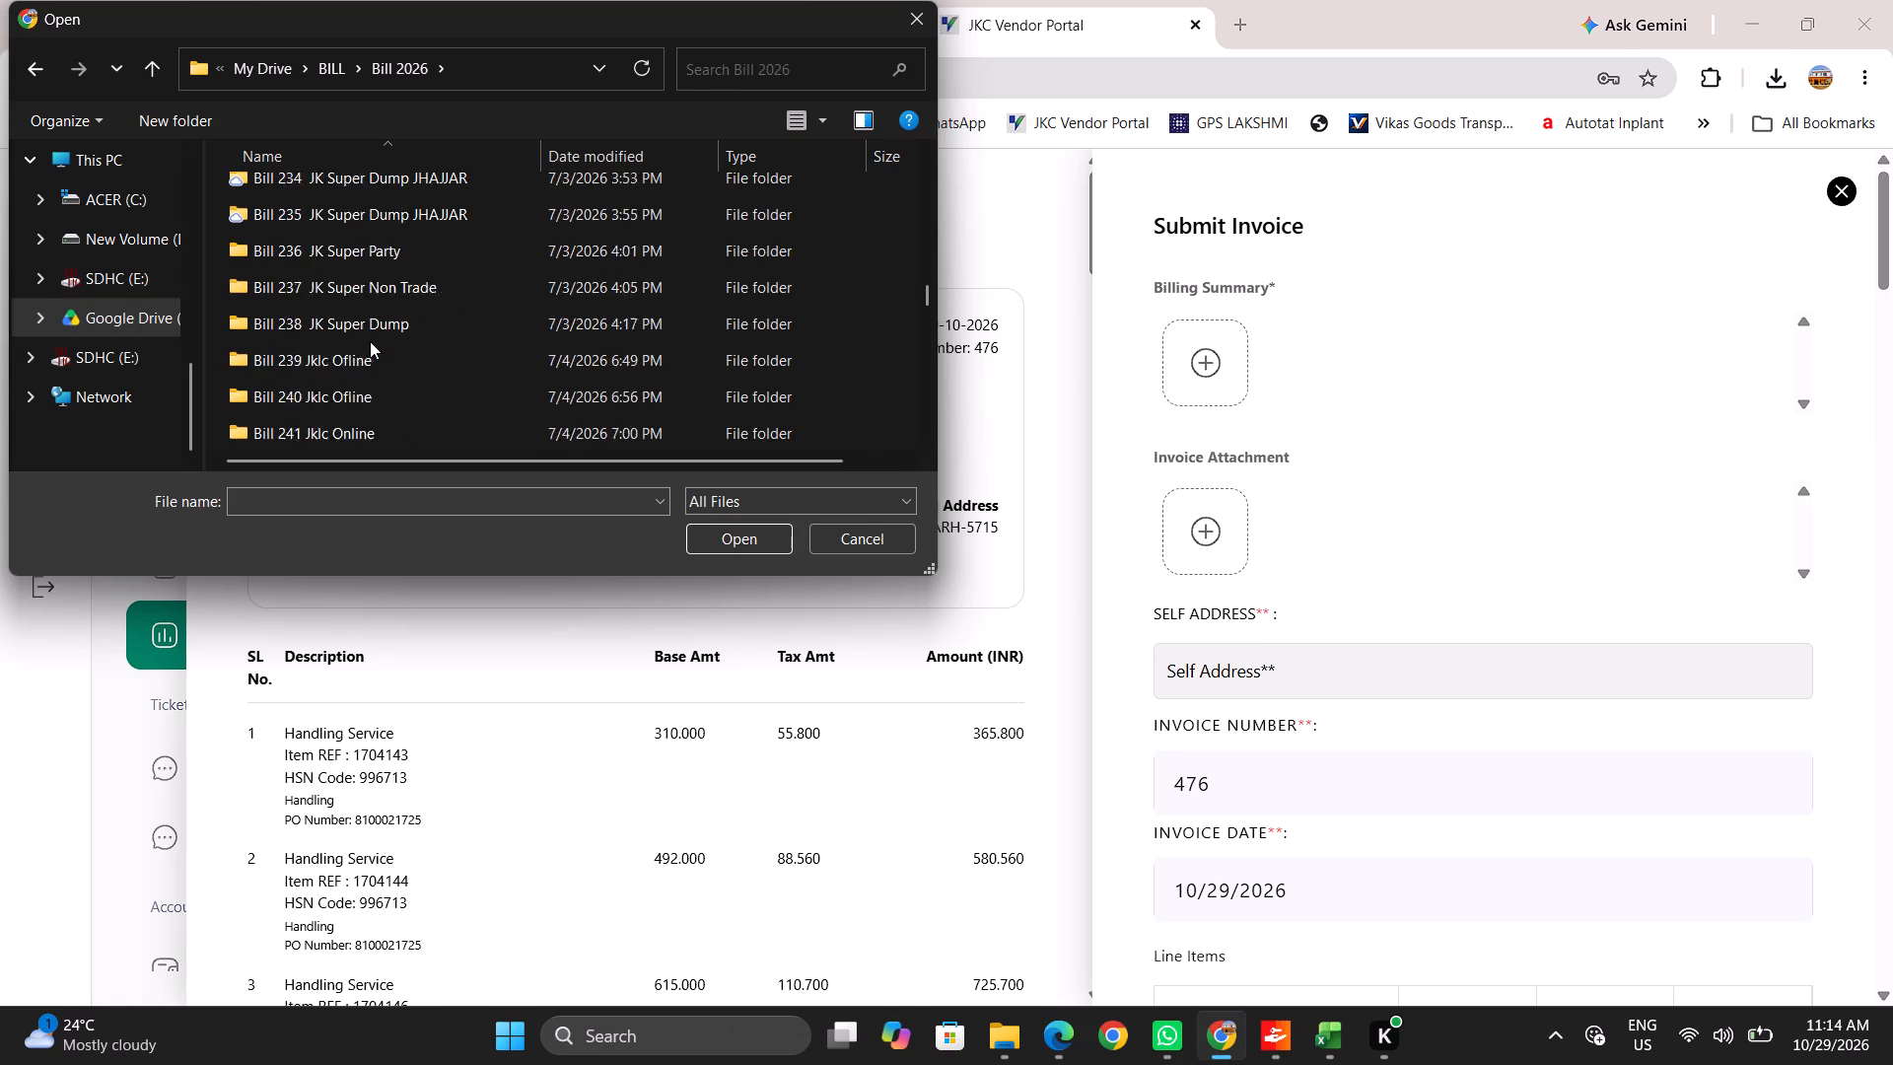
scroll(370, 341, down, 20)
scroll(370, 341, down, 20)
scroll(370, 341, down, 20)
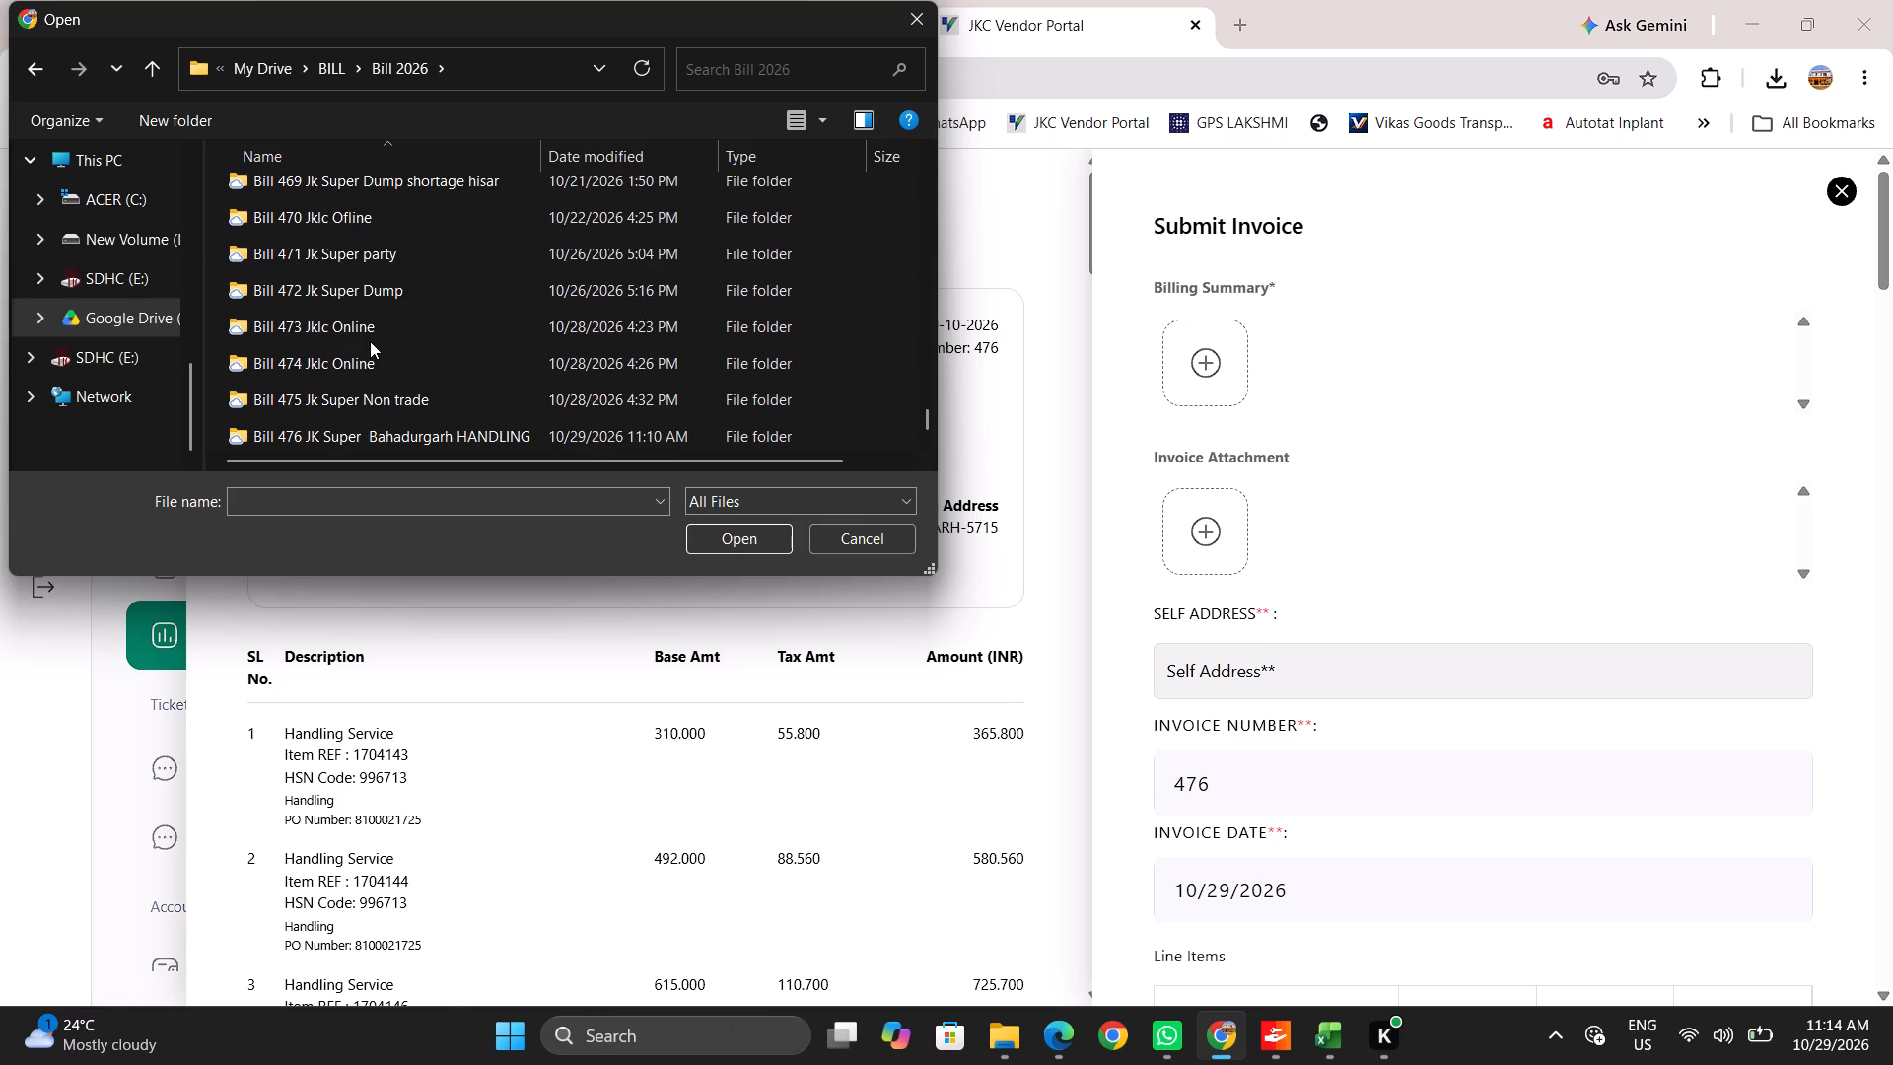
scroll(370, 341, down, 8)
double_click(395, 446)
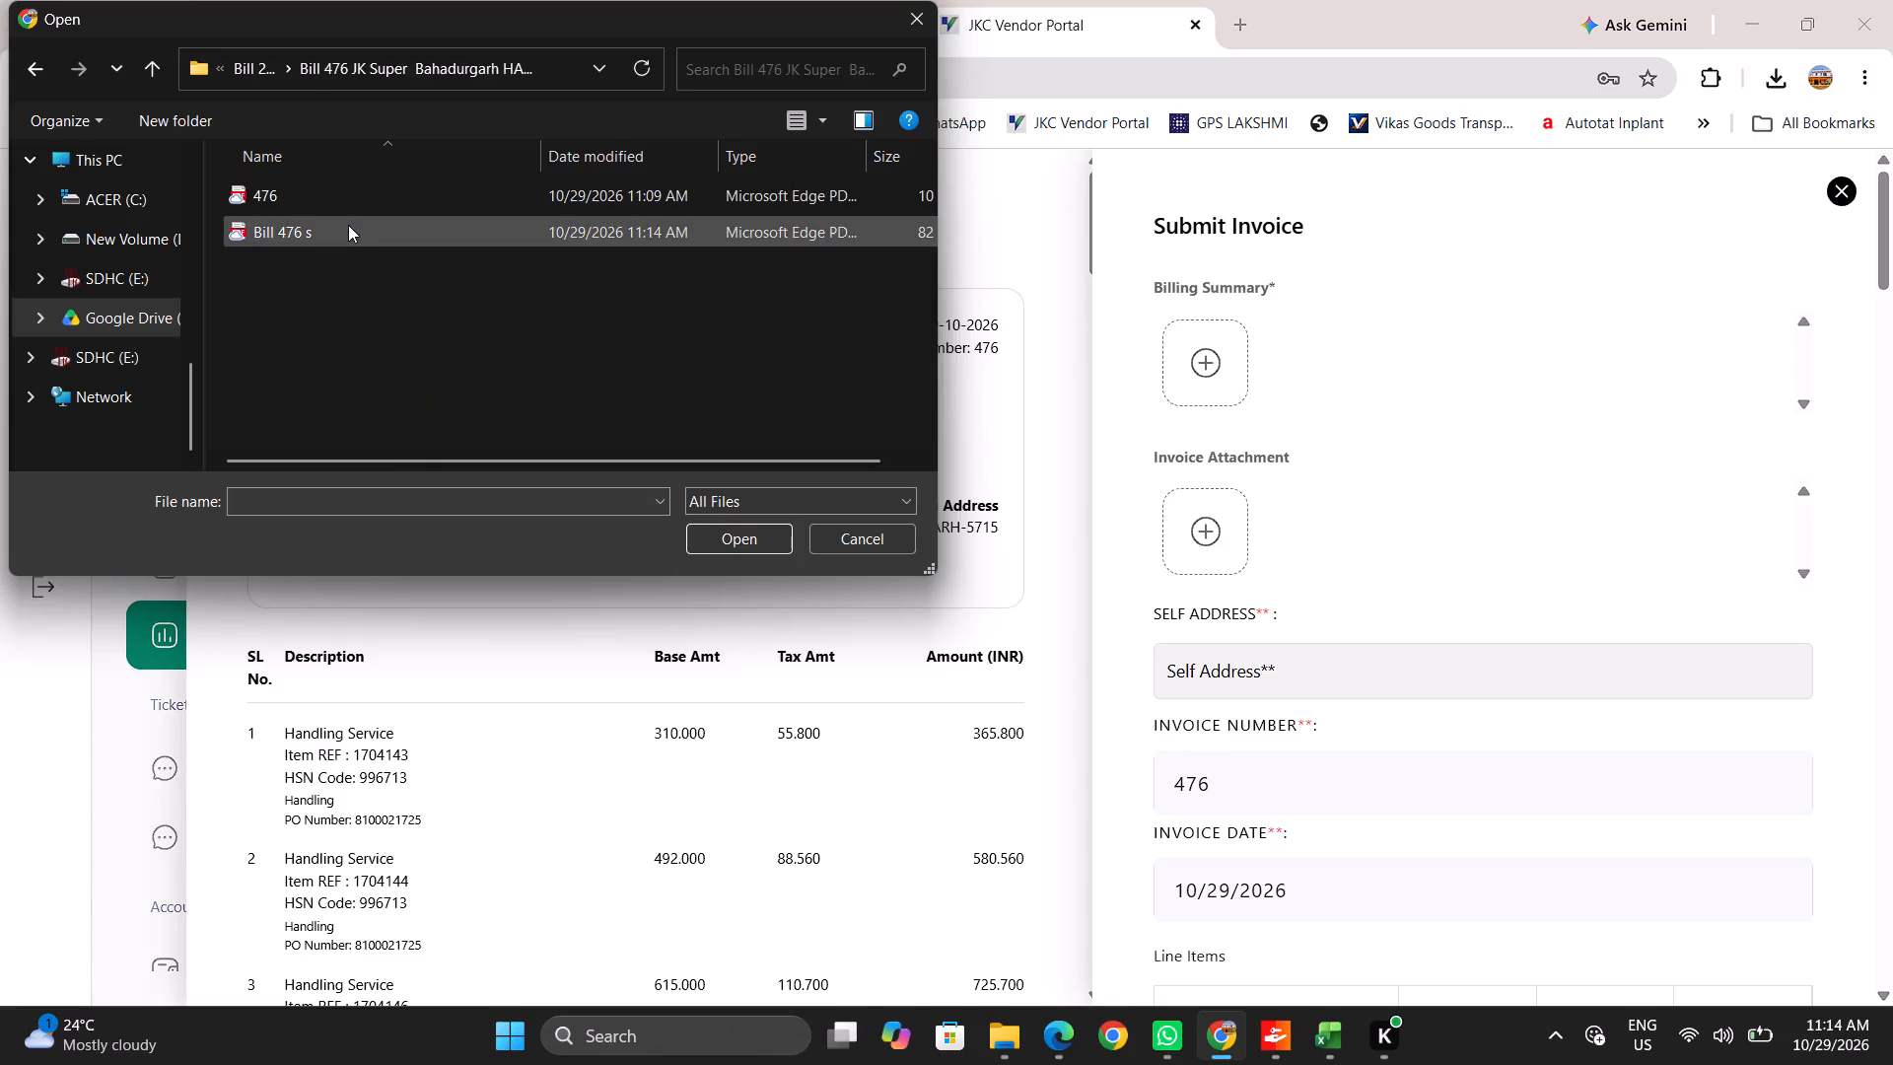
click(348, 225)
click(734, 547)
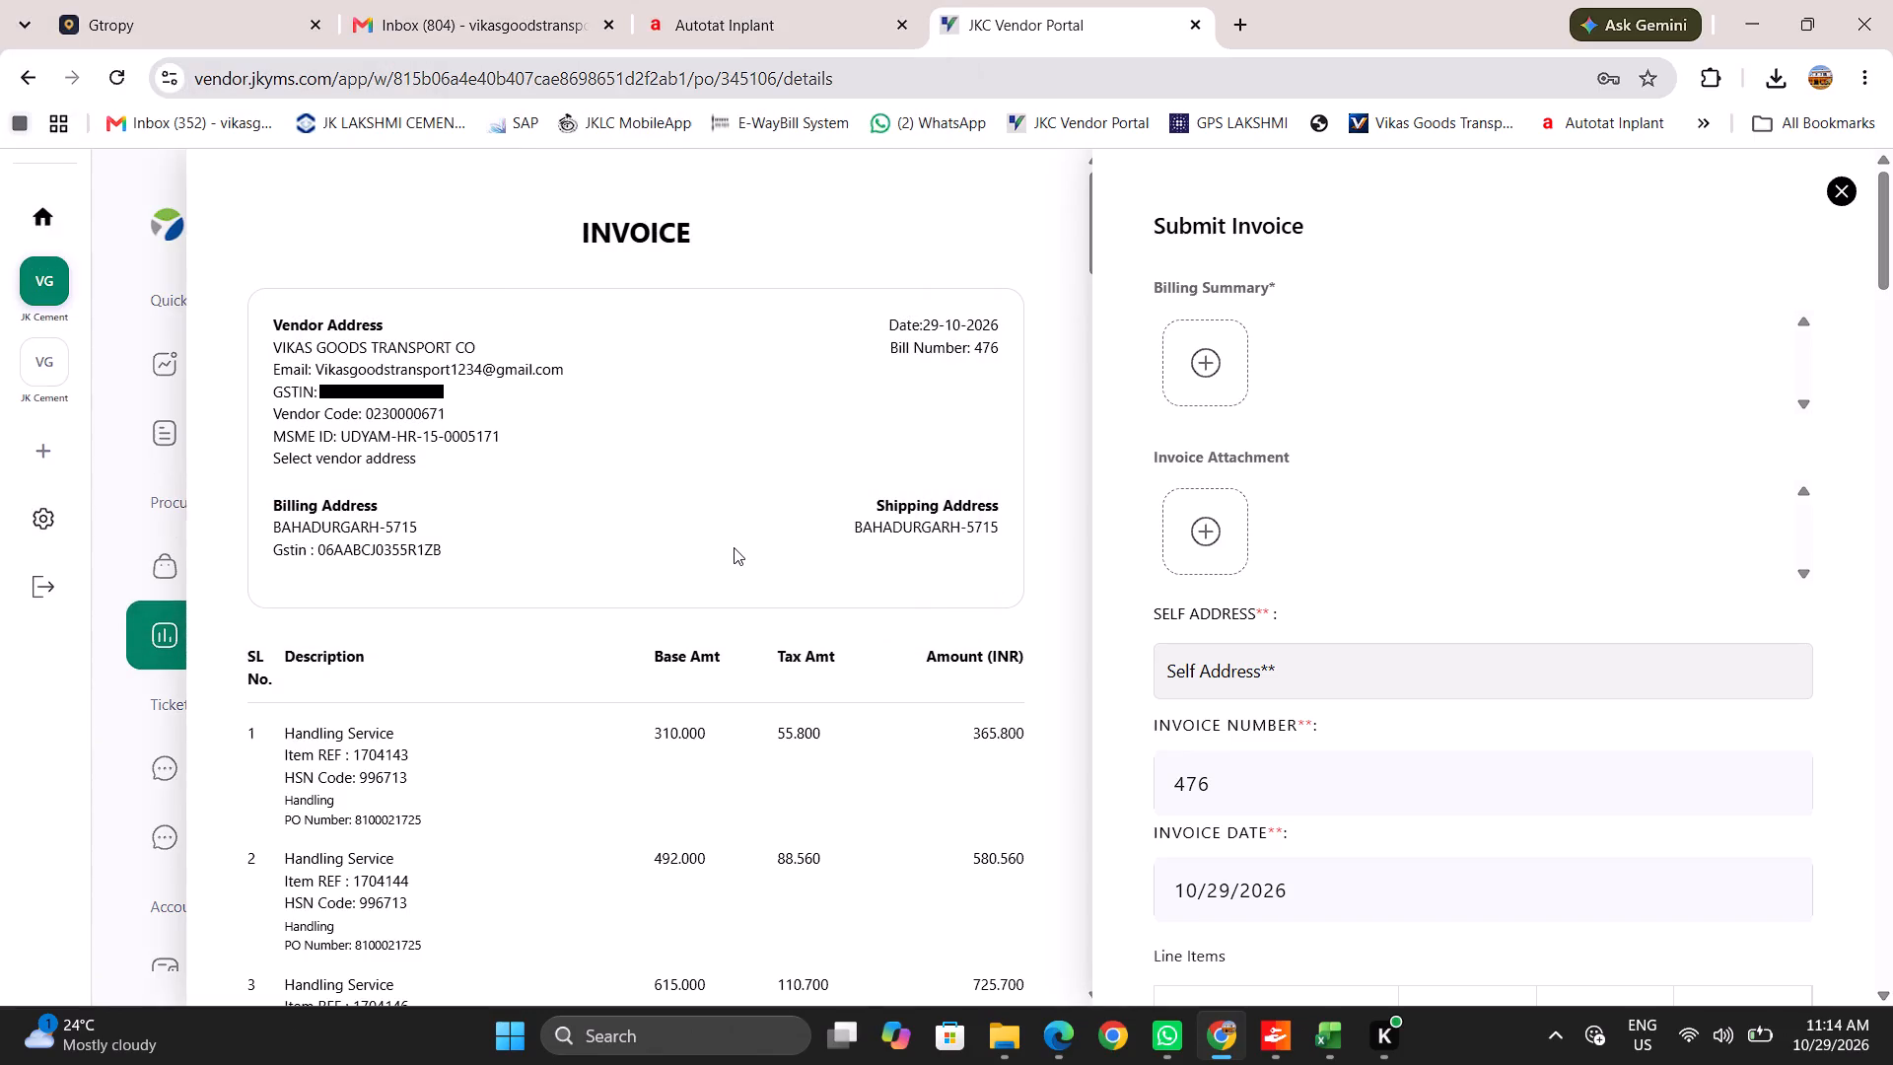
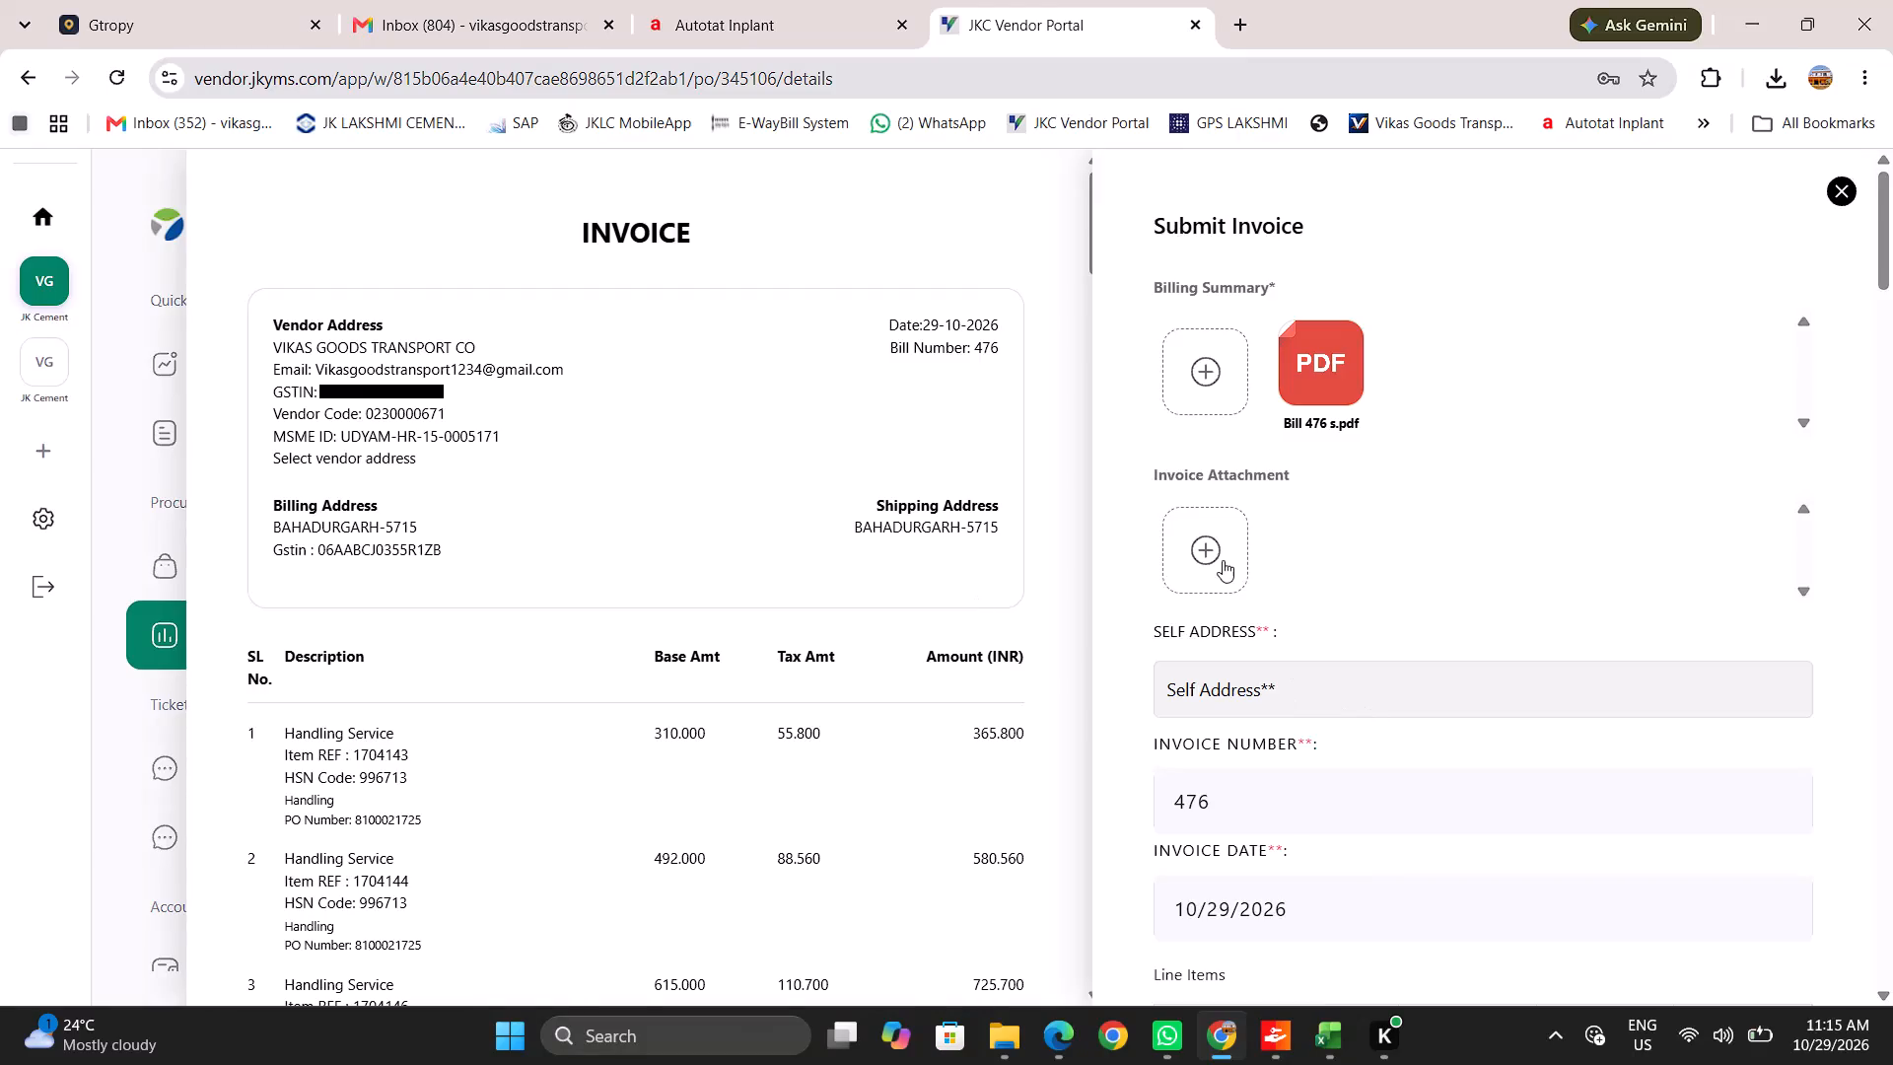
Attach the Bill 476 s PDF from the Bill 476 JK Super Bahadurgarh folder as the Invoice Attachment.
click(1223, 560)
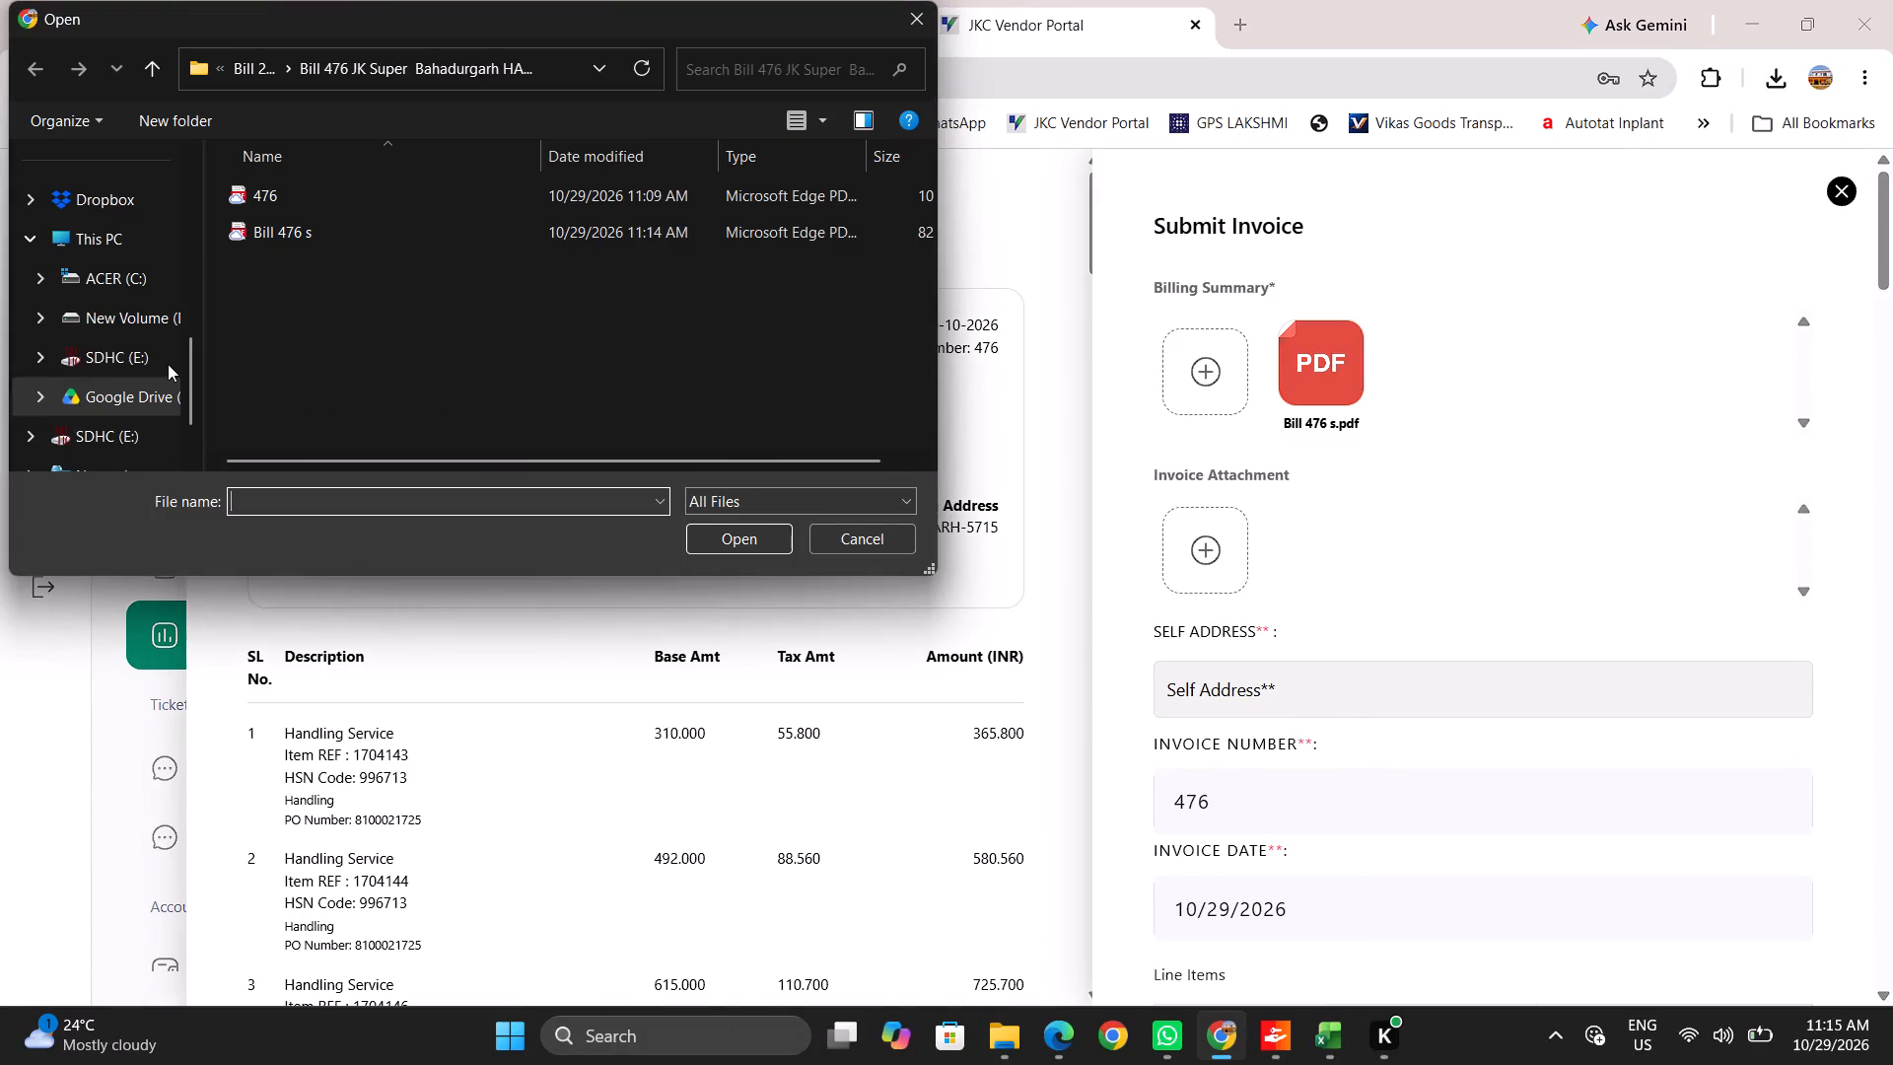
click(311, 239)
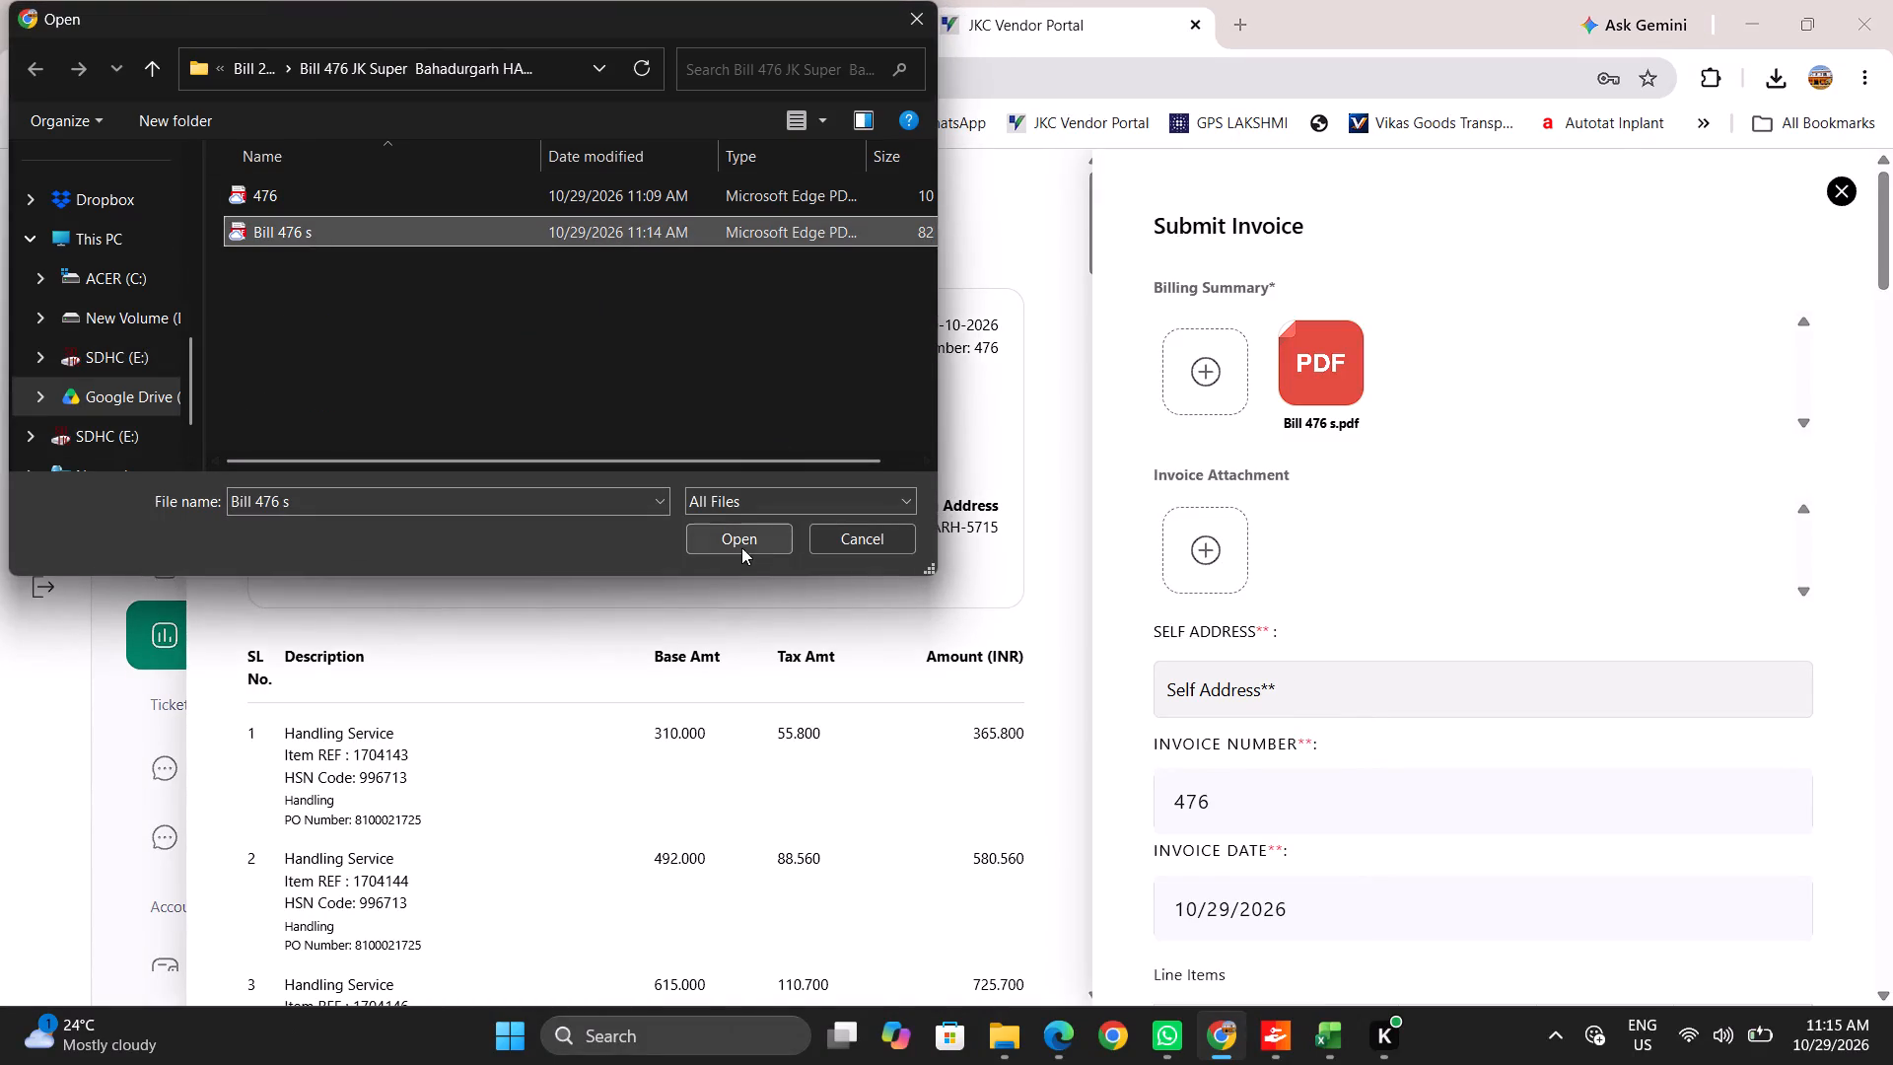
click(745, 539)
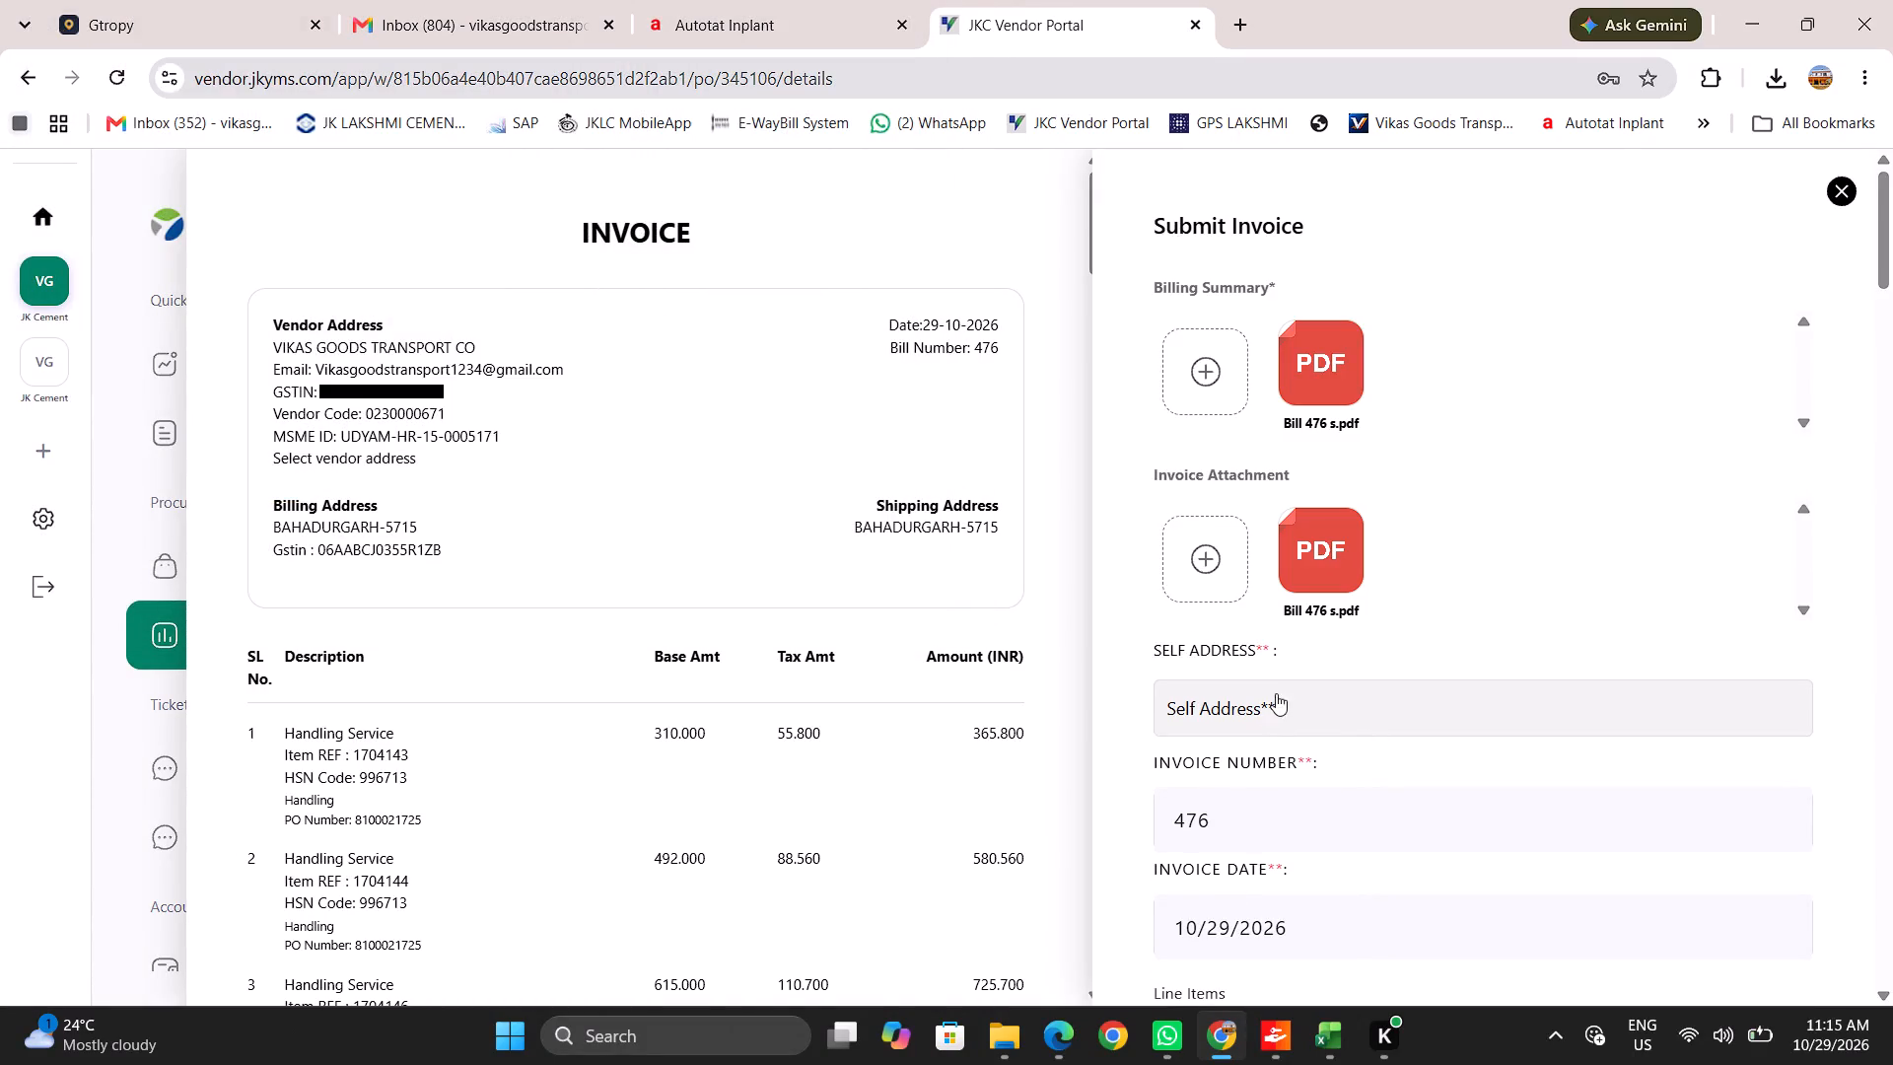
Choose the Vikas Goods Transport Co Narnaul Road entry as the self address and submit invoice 476.
click(1276, 705)
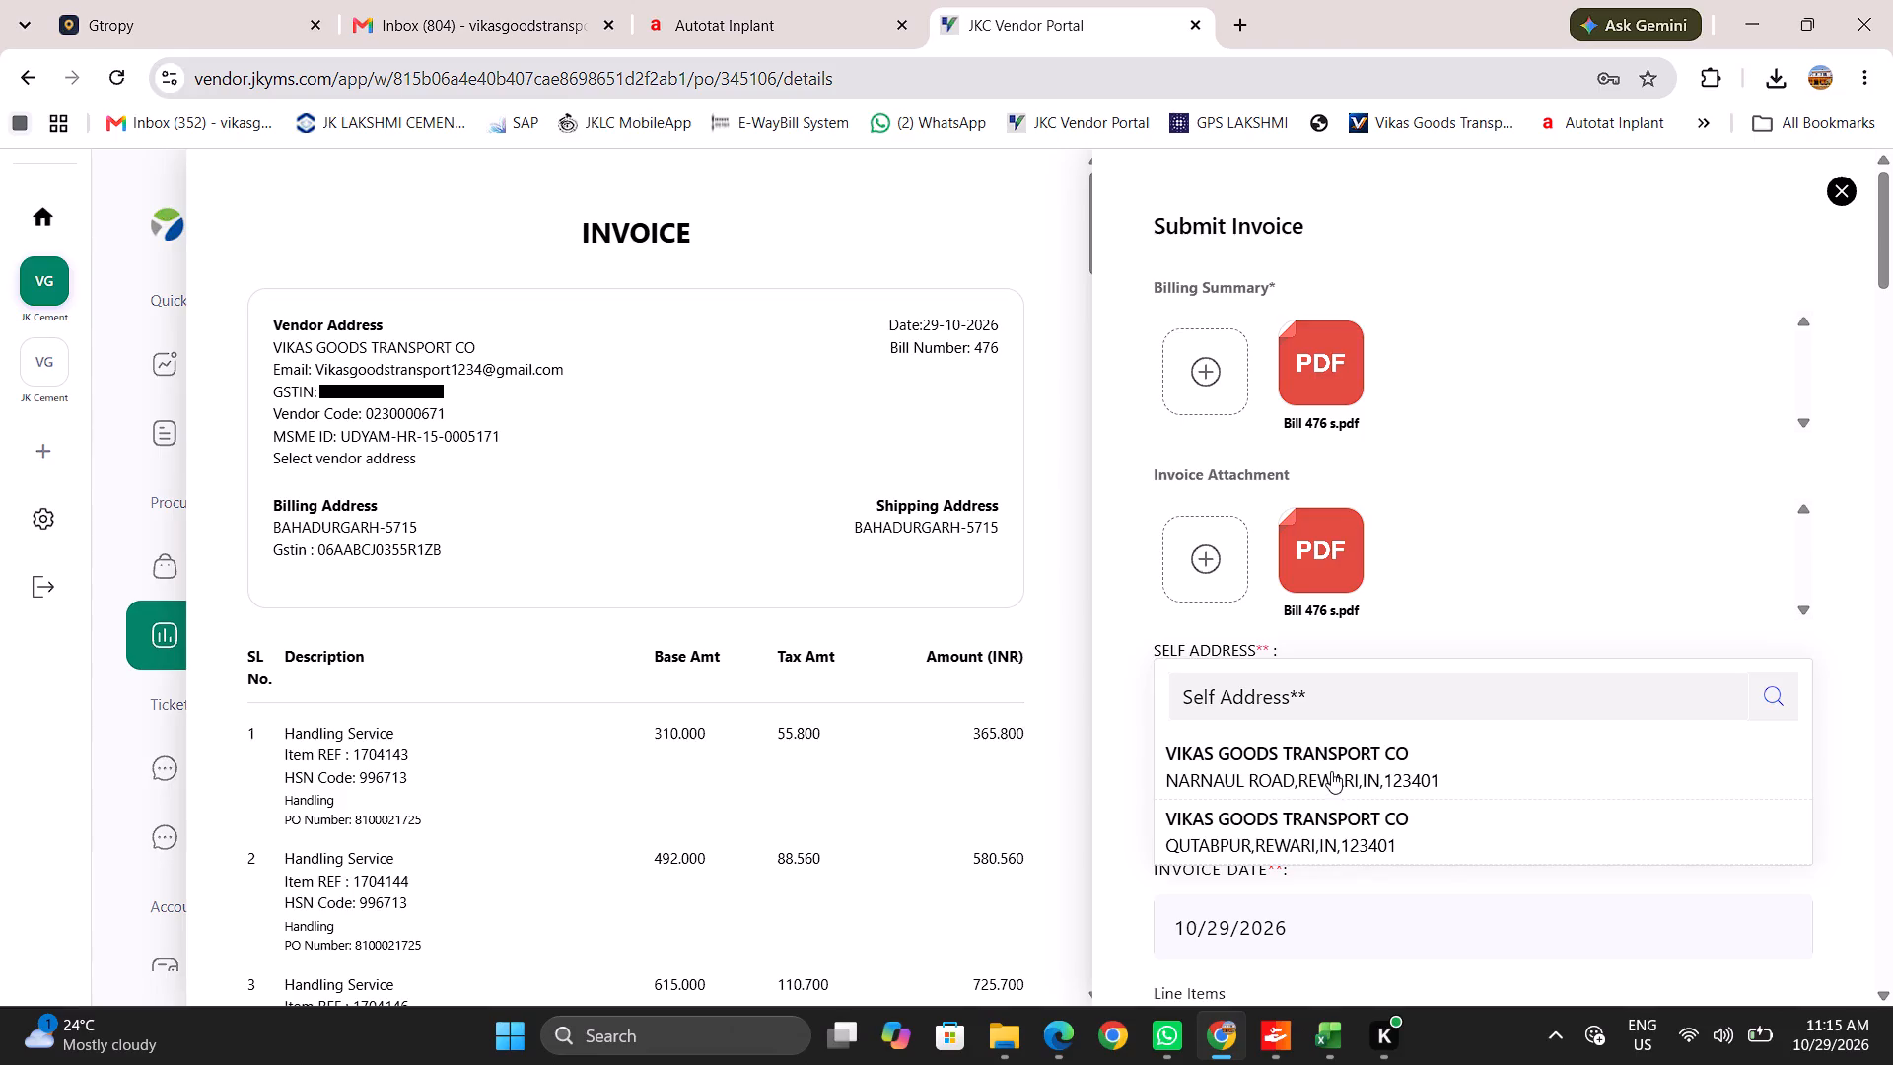
click(1331, 771)
scroll(1337, 830, down, 14)
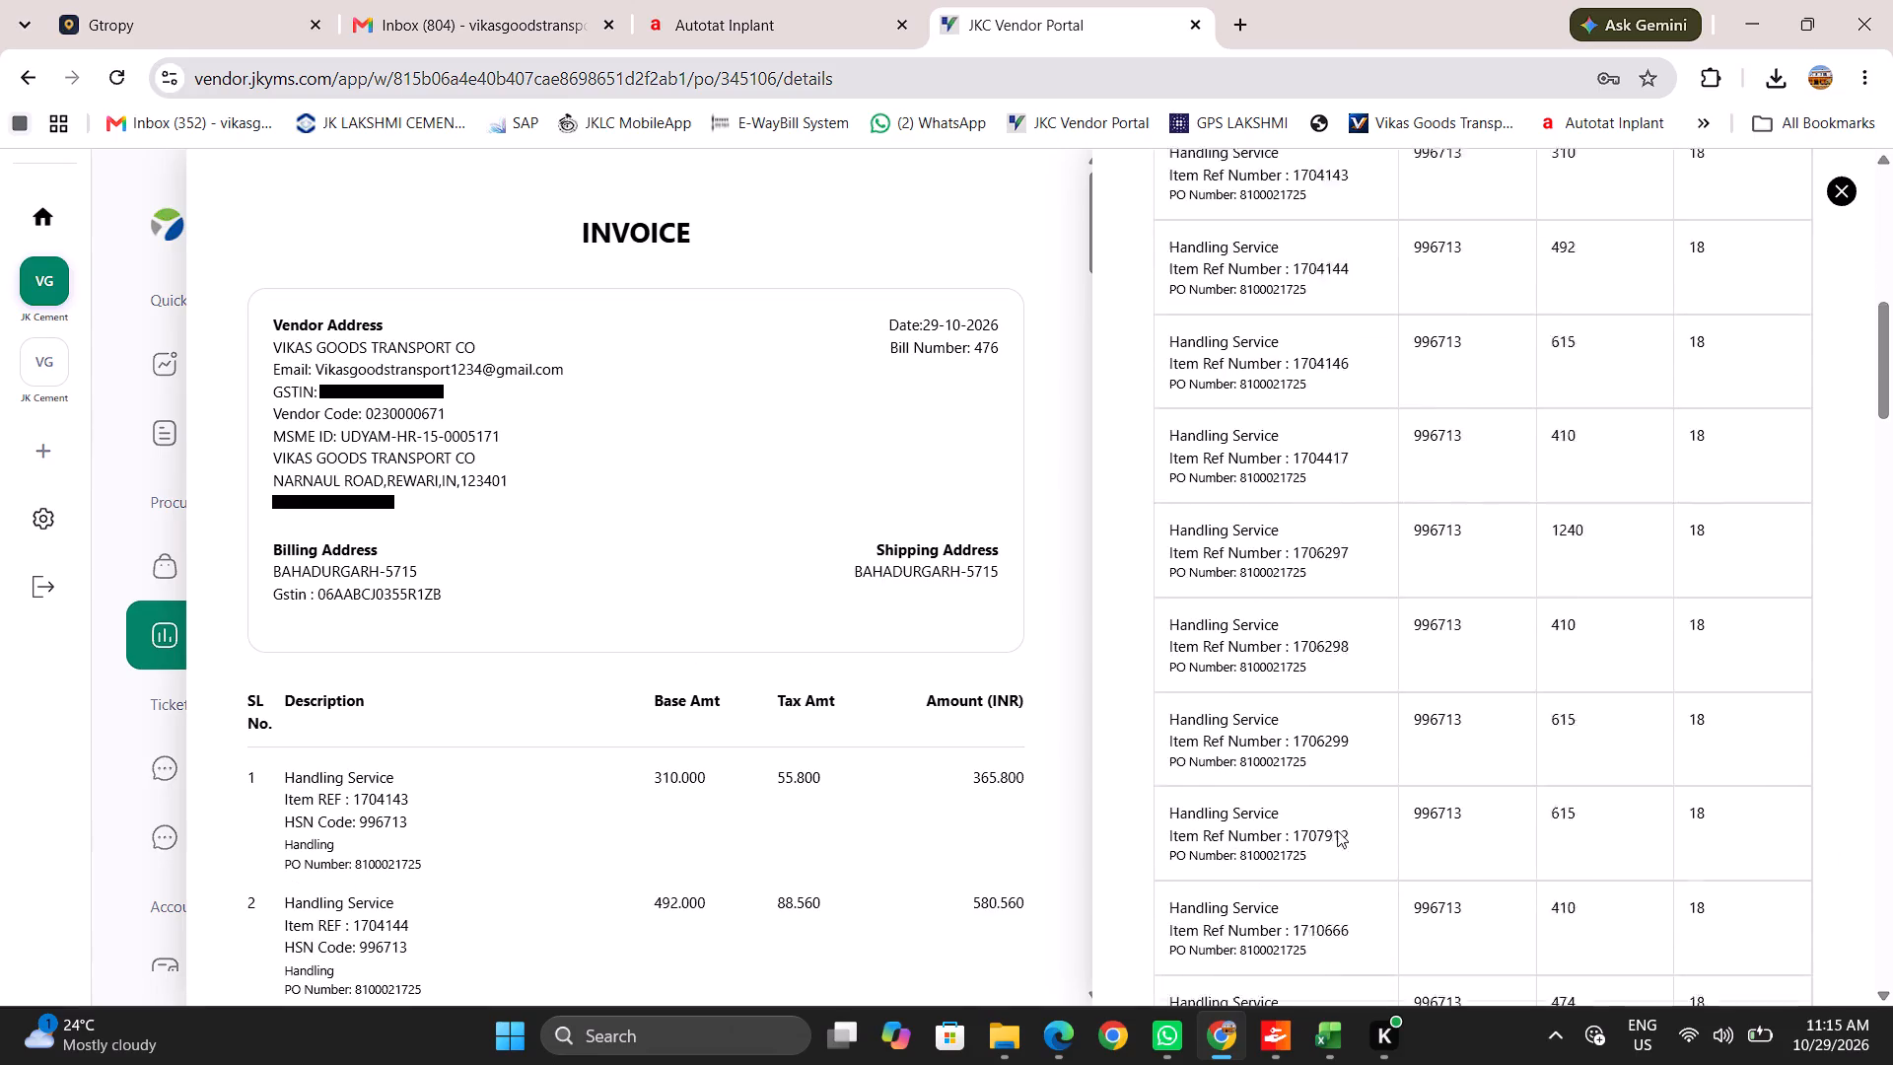
scroll(1337, 830, down, 9)
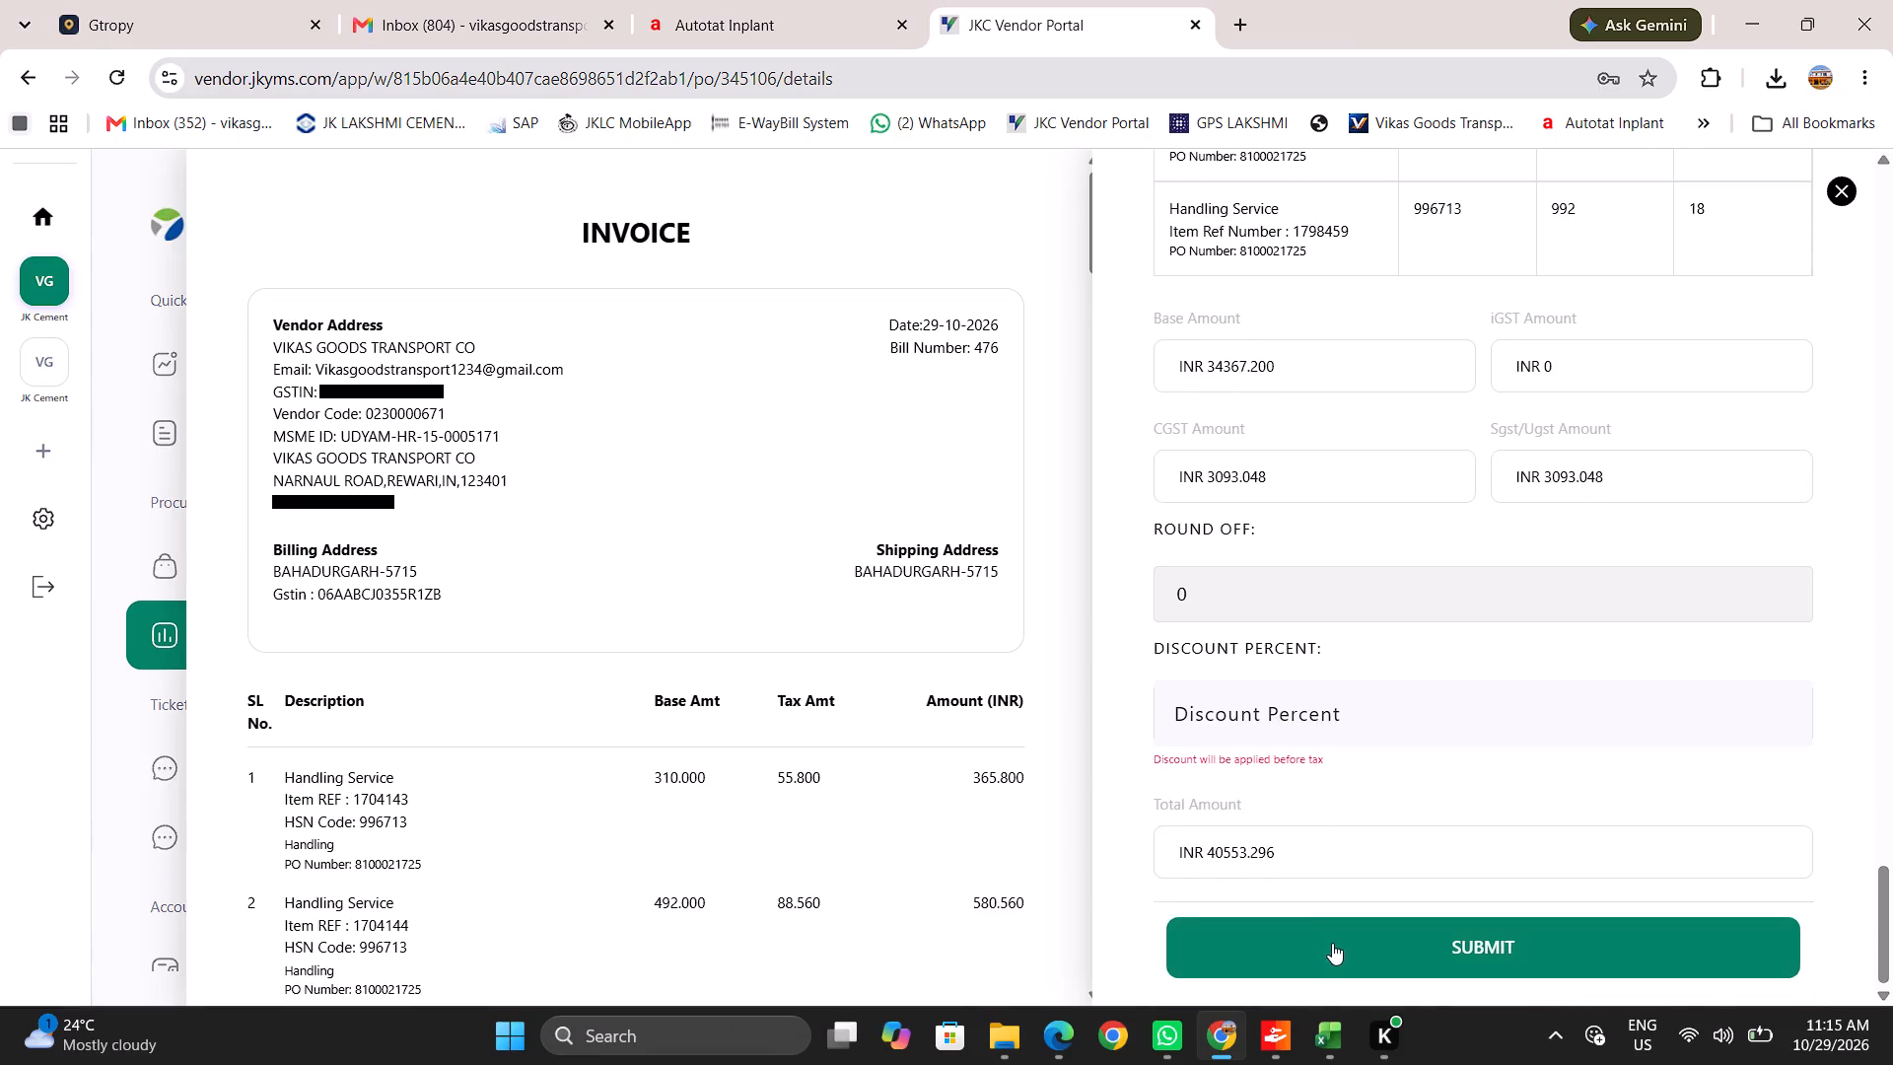
click(1332, 943)
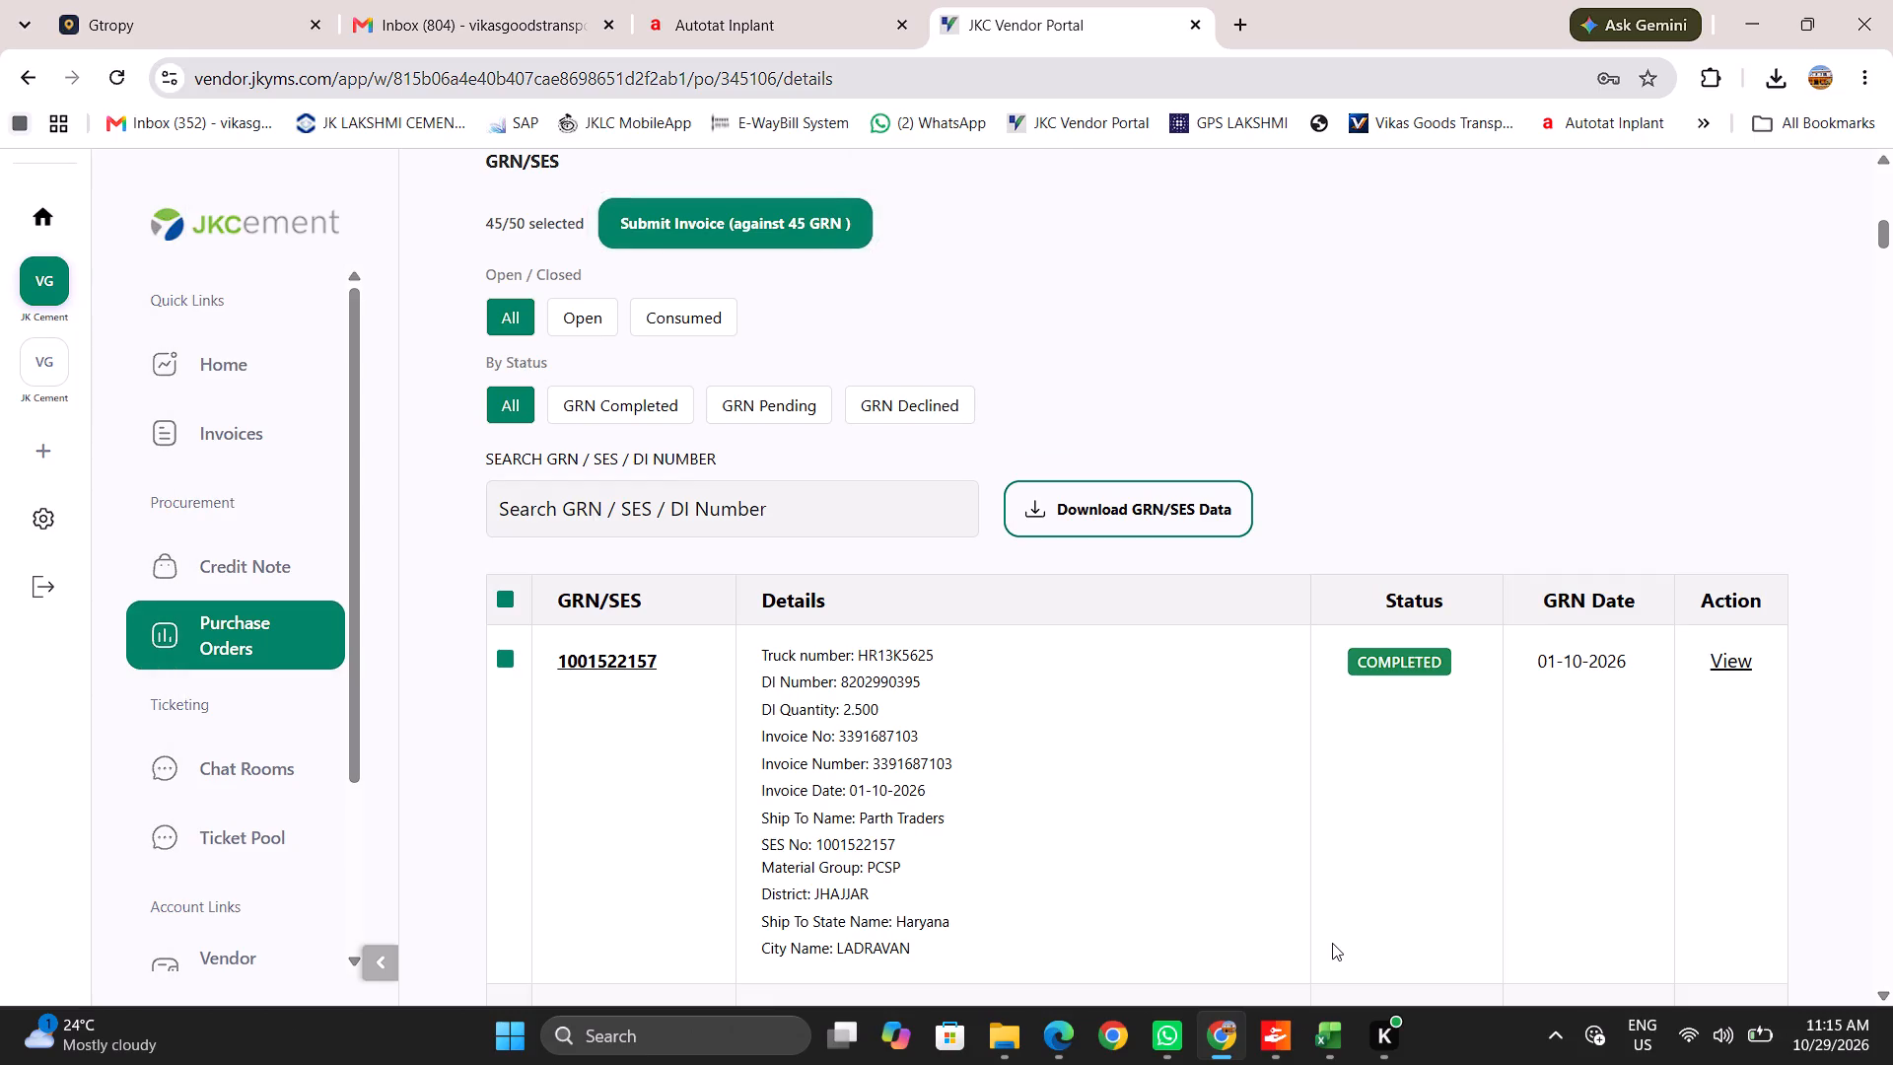
scroll(768, 532, up, 4)
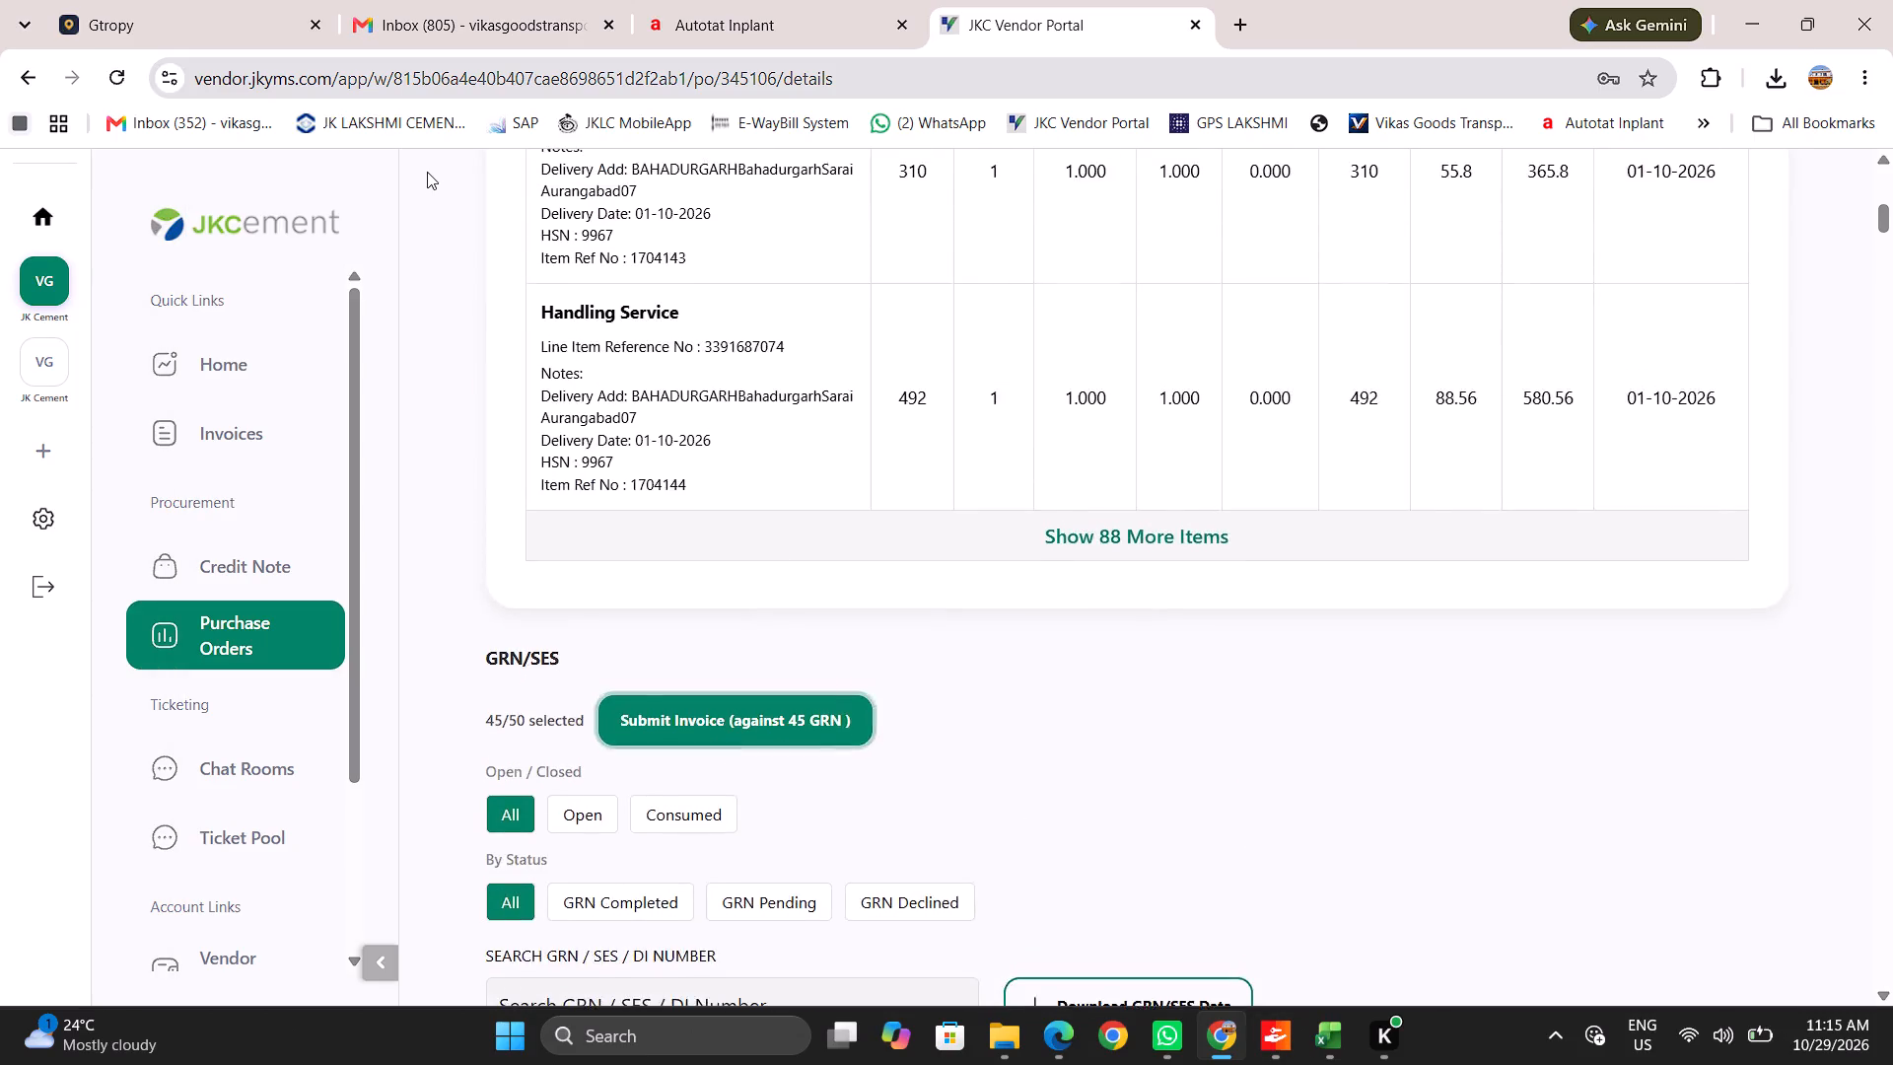
scroll(427, 172, up, 11)
click(510, 379)
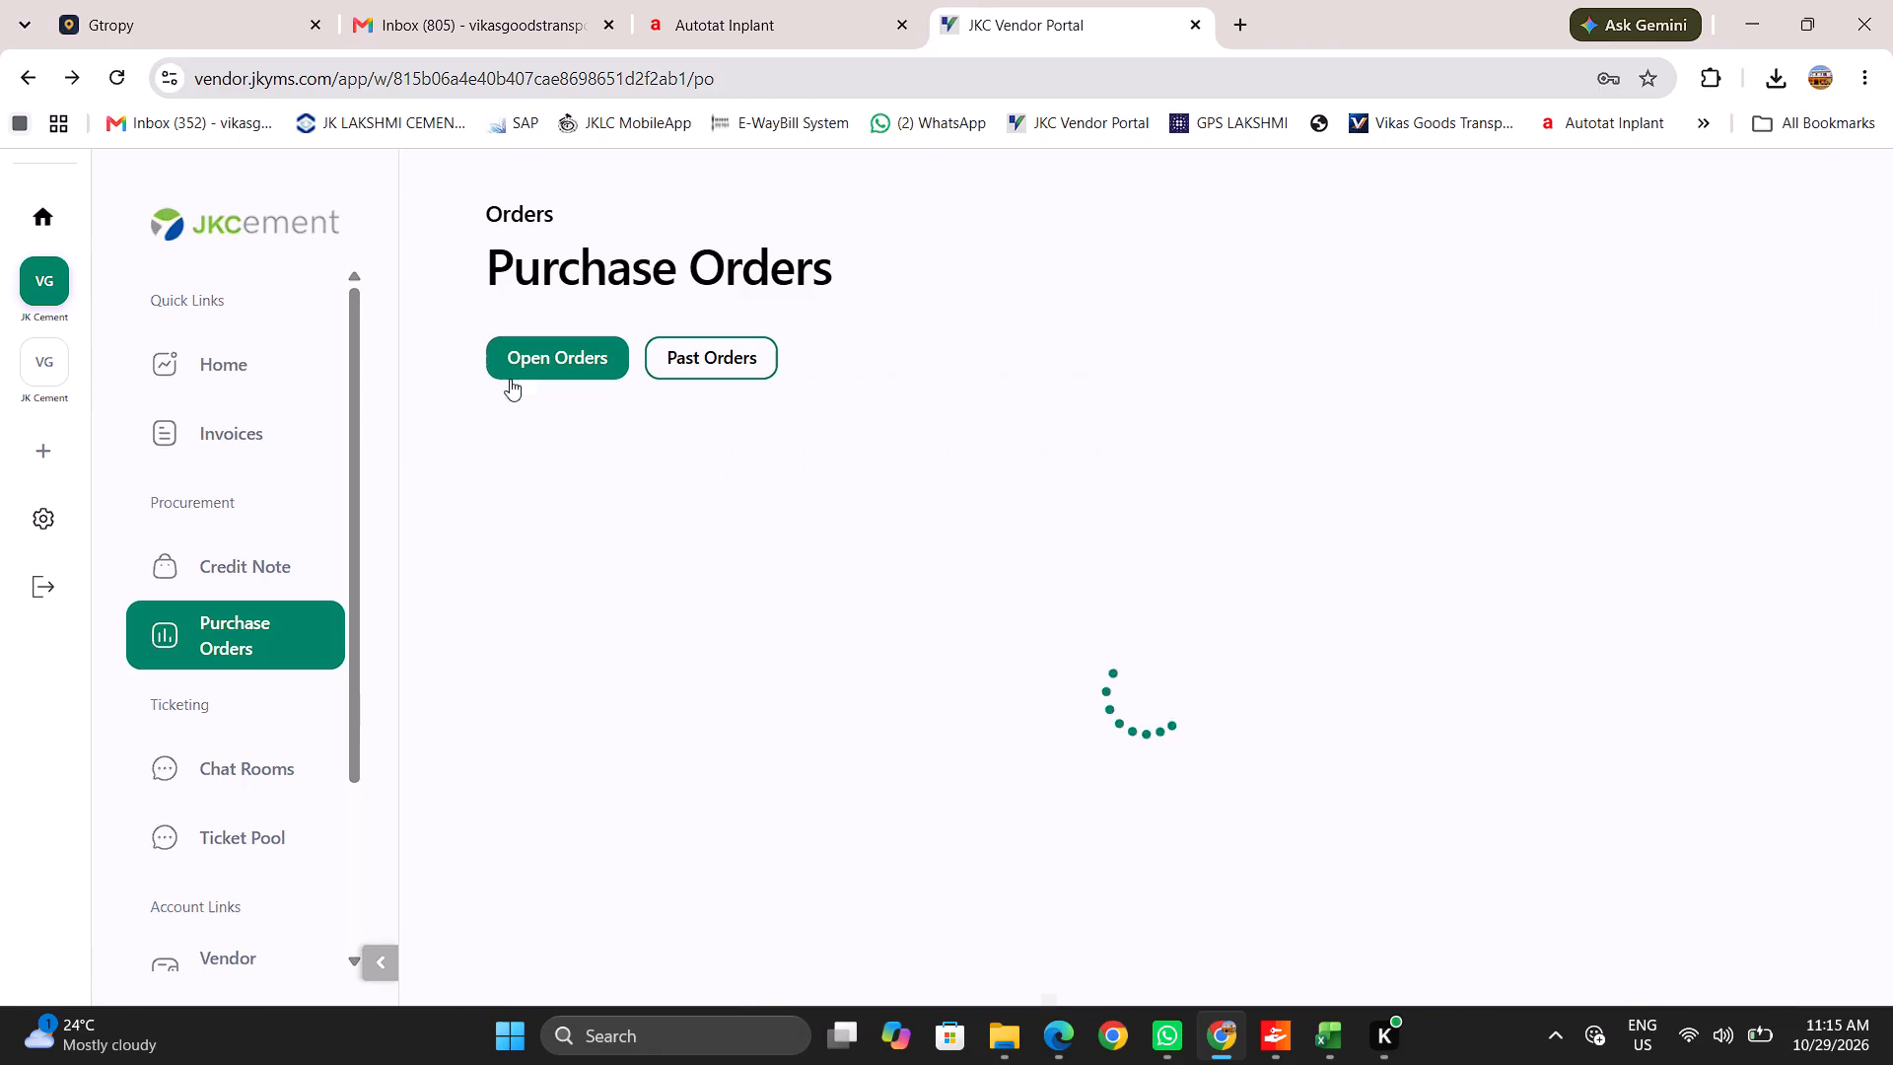
scroll(574, 682, down, 6)
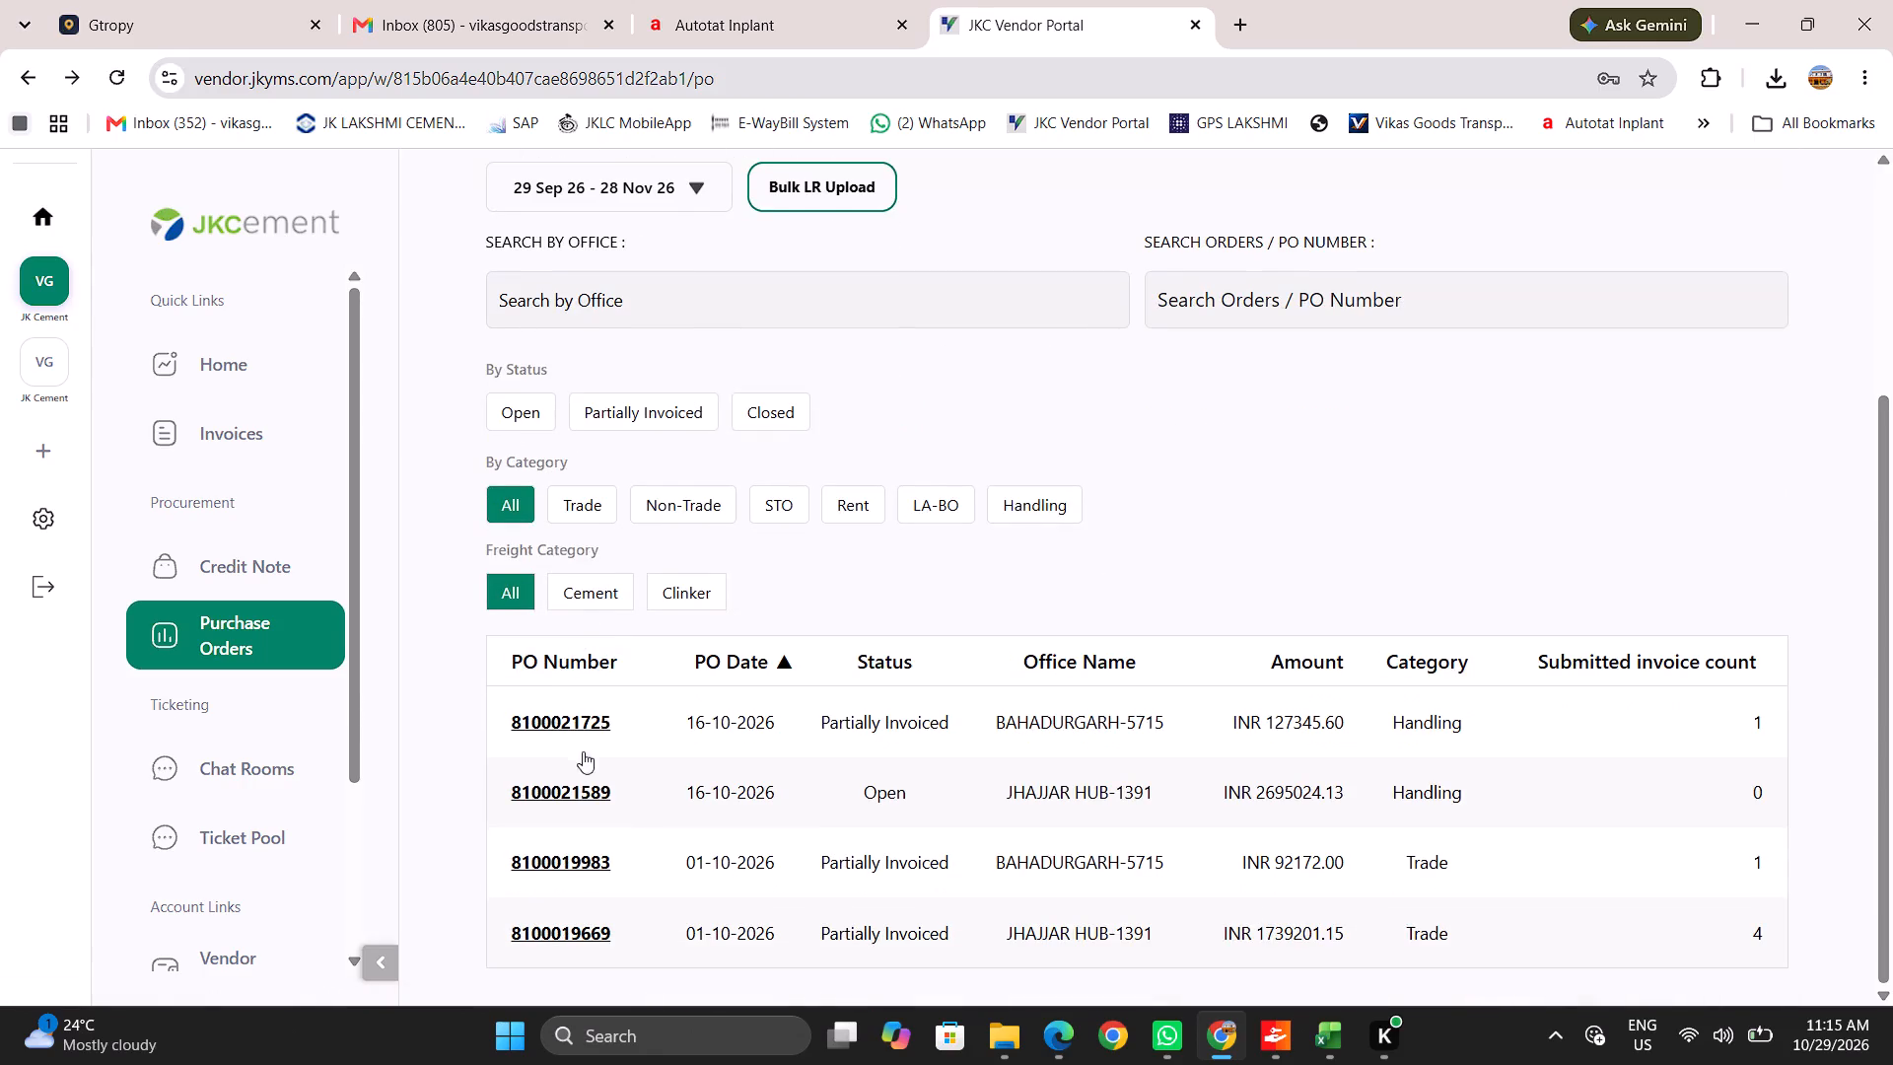
click(564, 793)
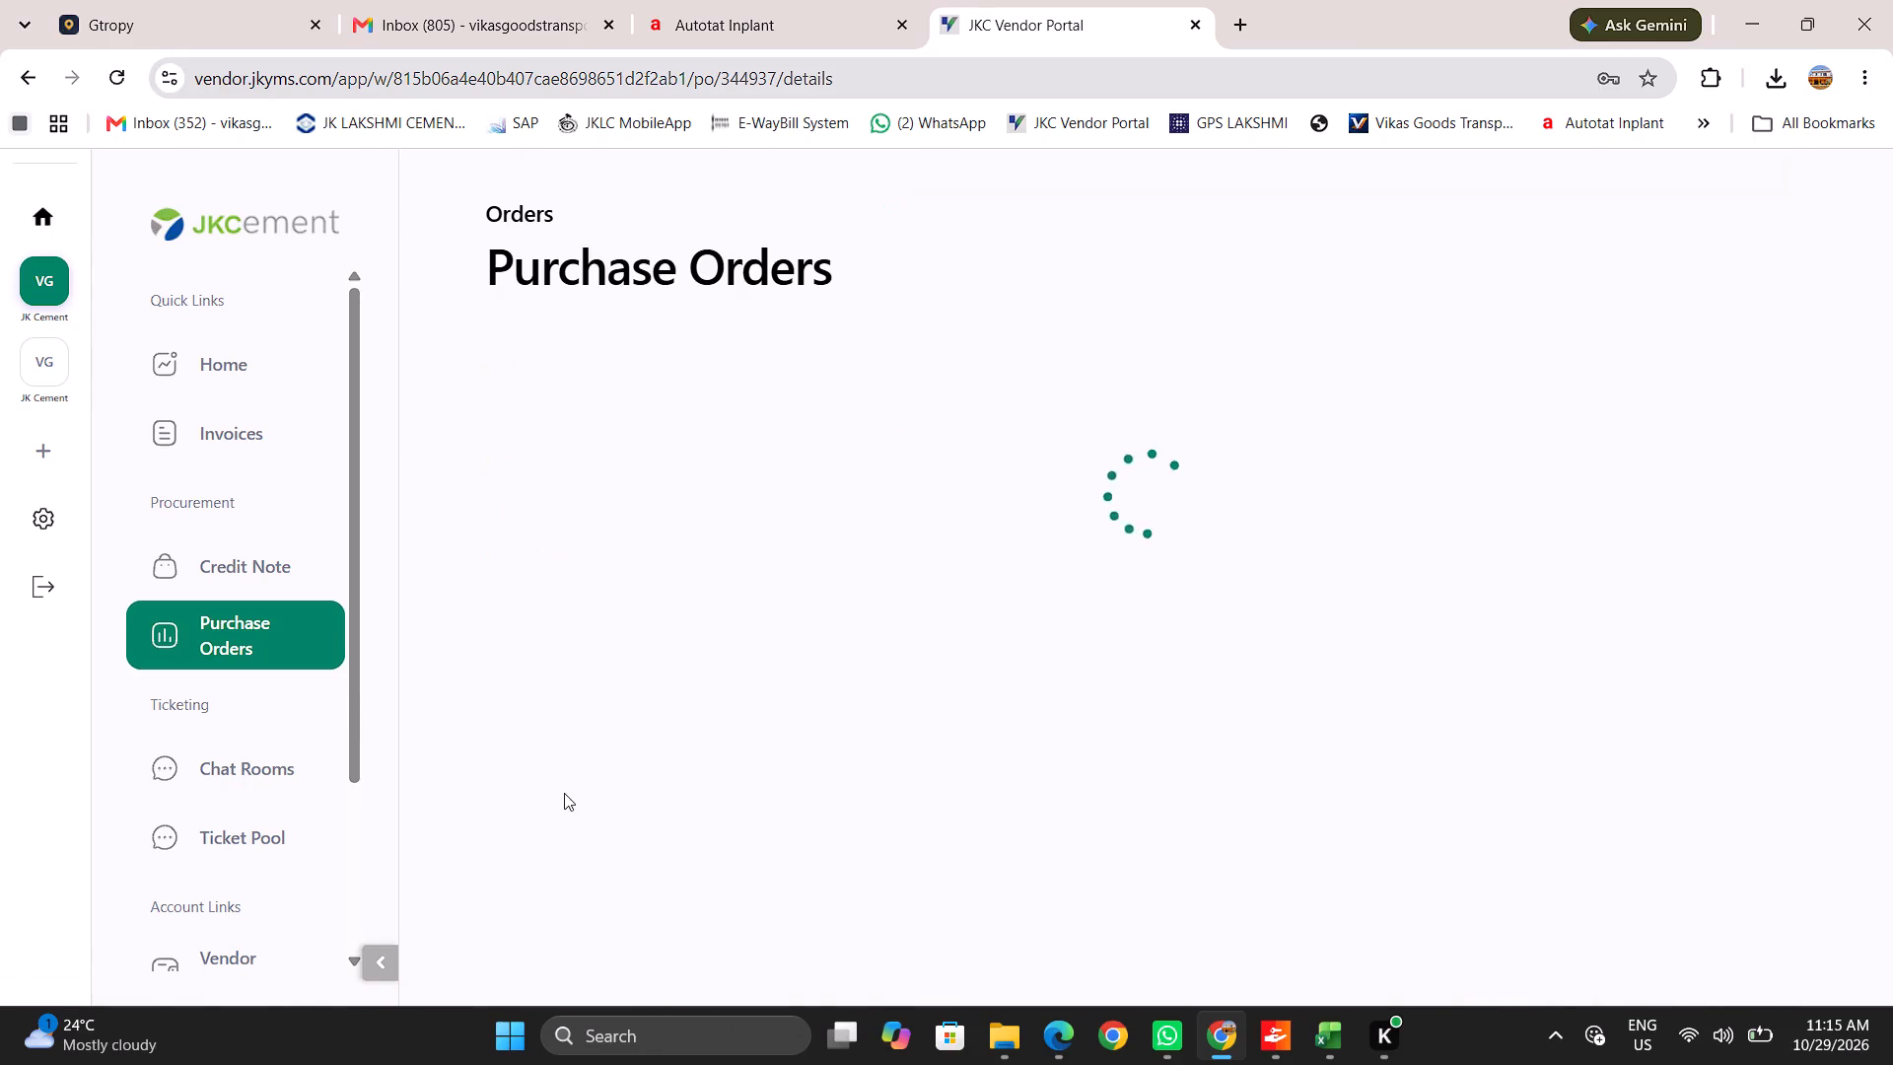
scroll(626, 703, down, 9)
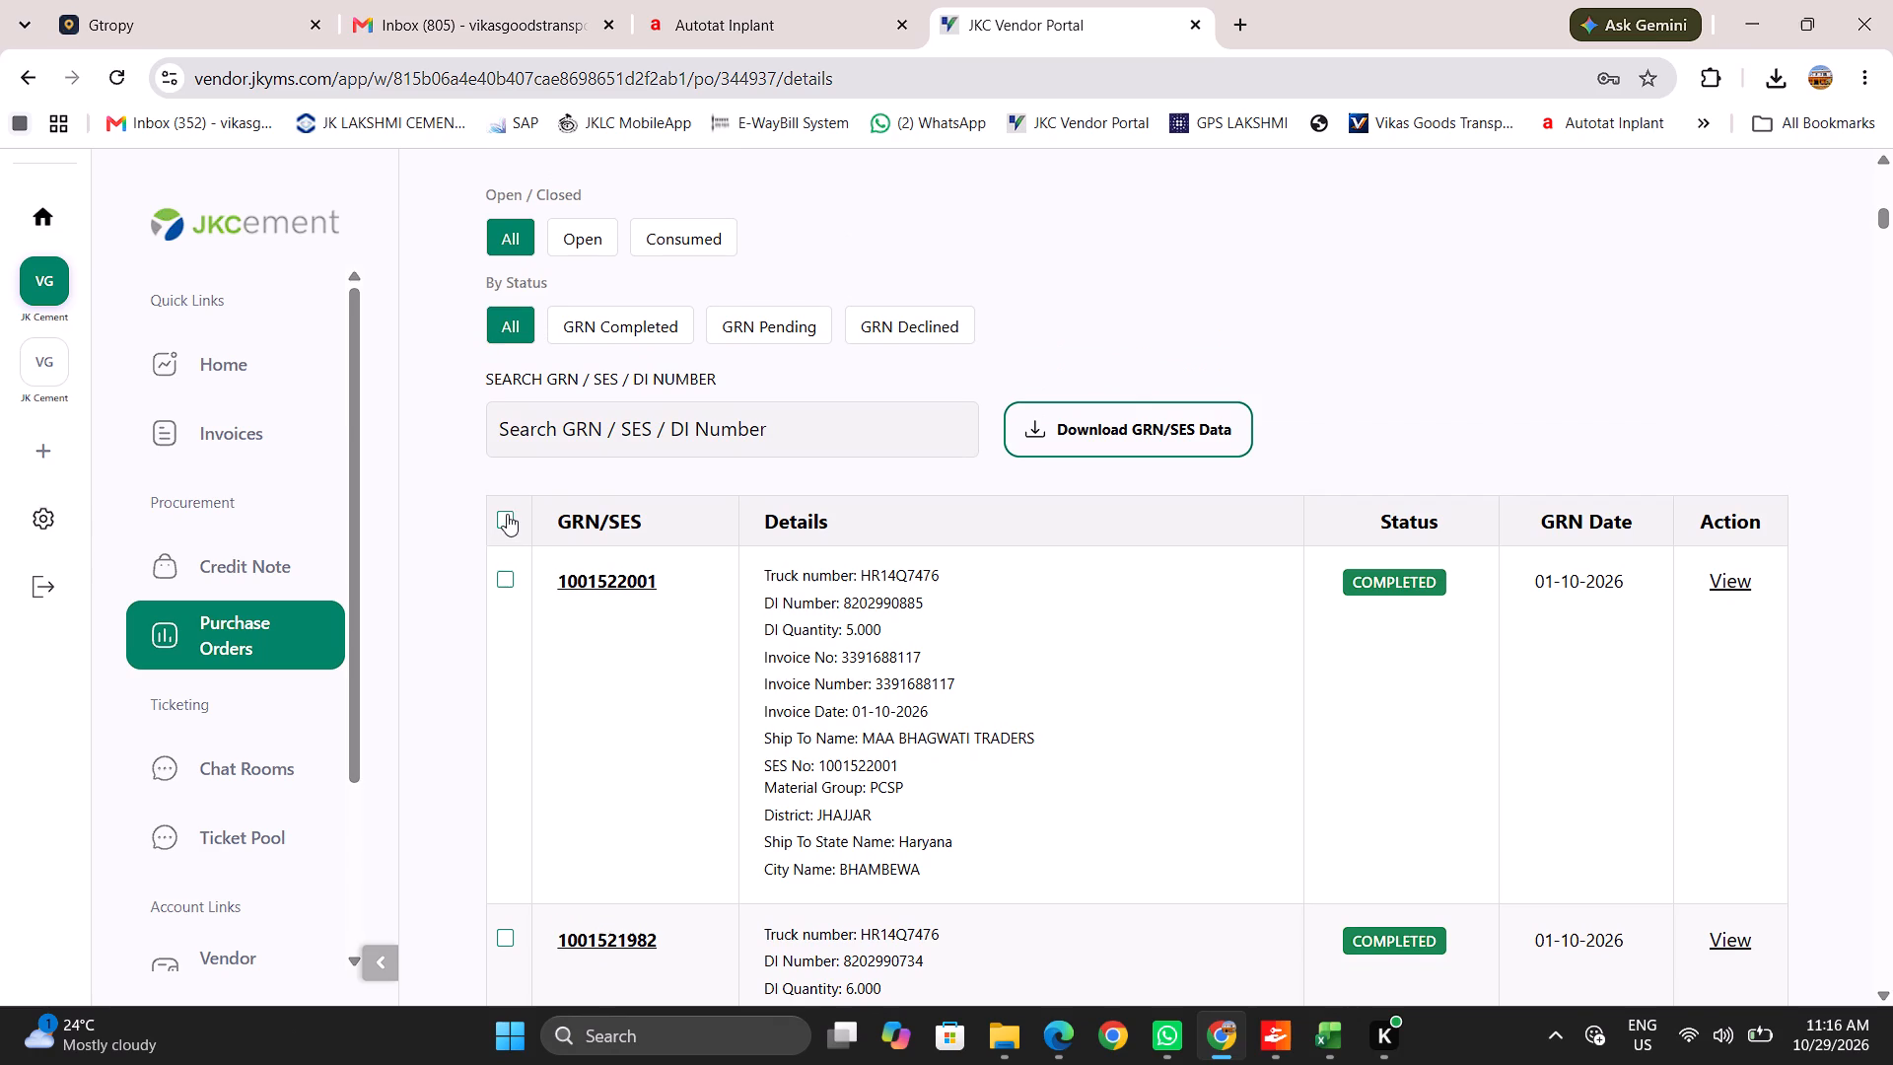
click(507, 522)
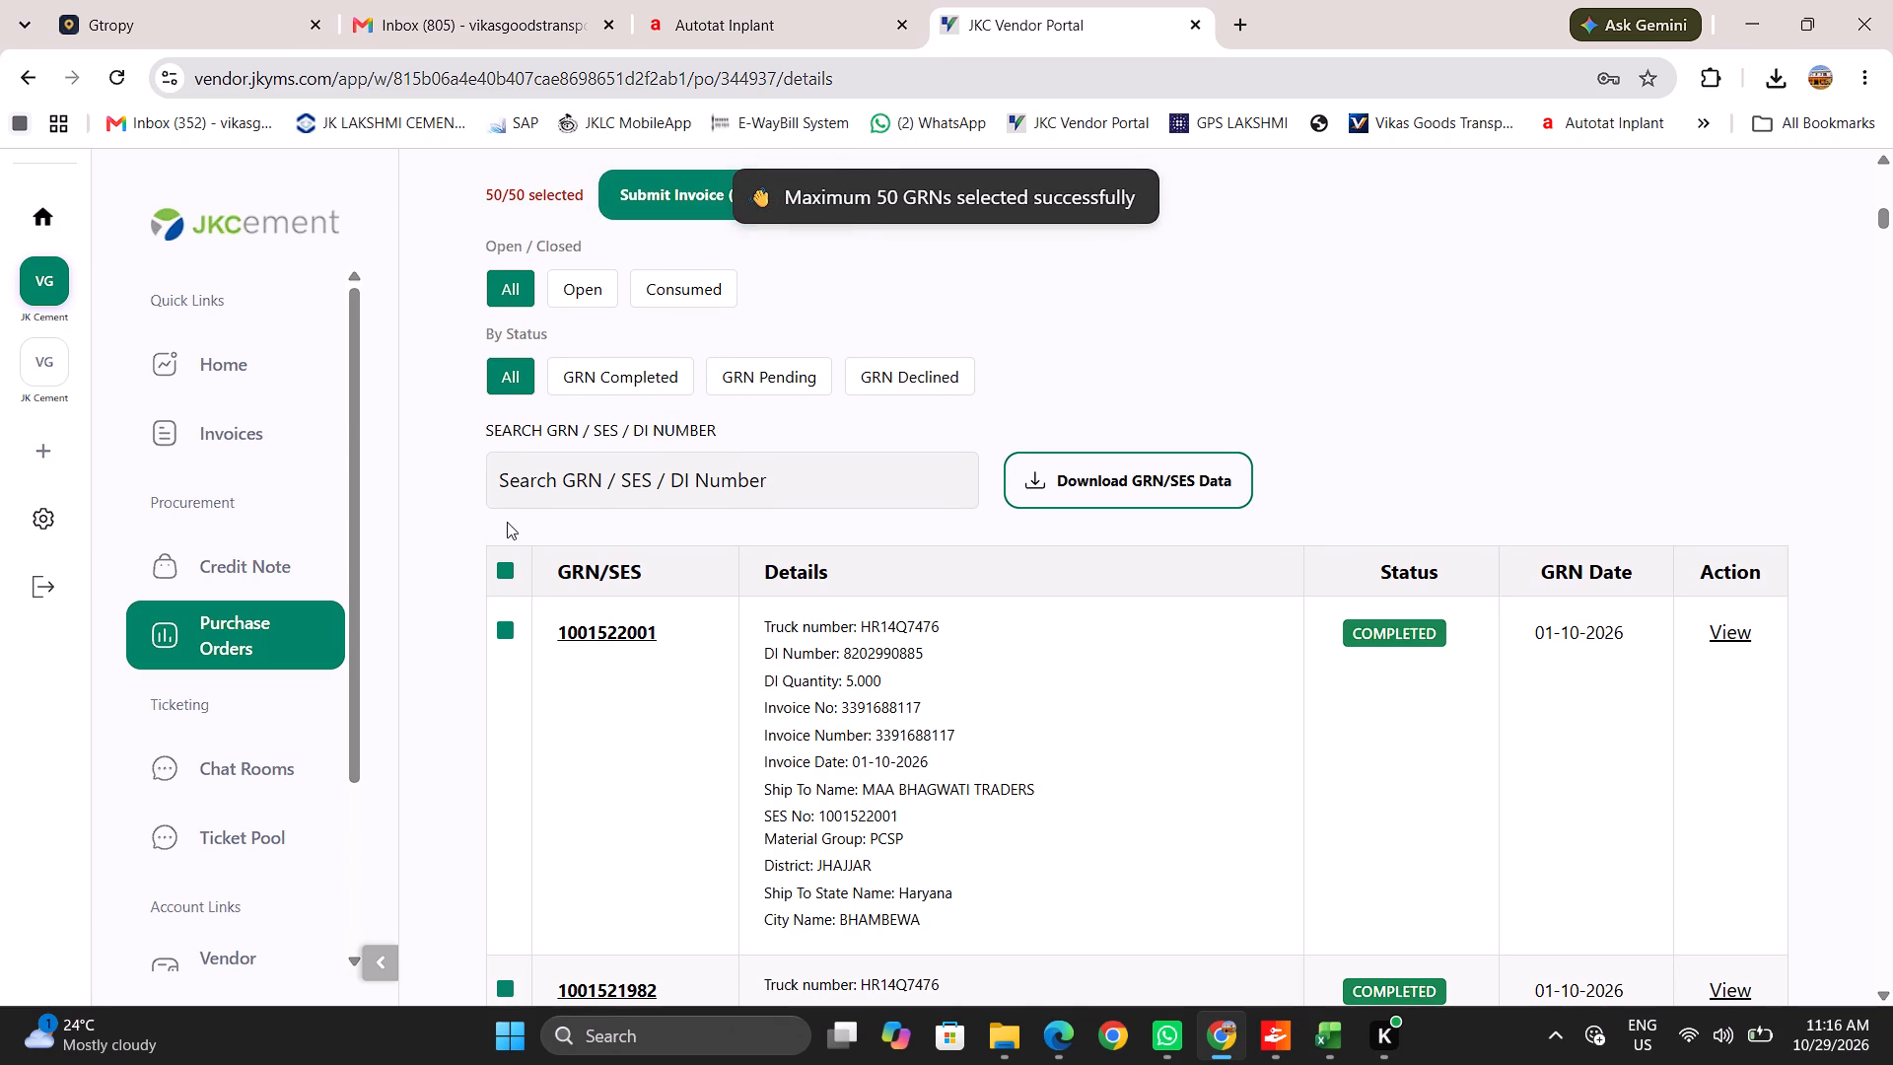
click(640, 199)
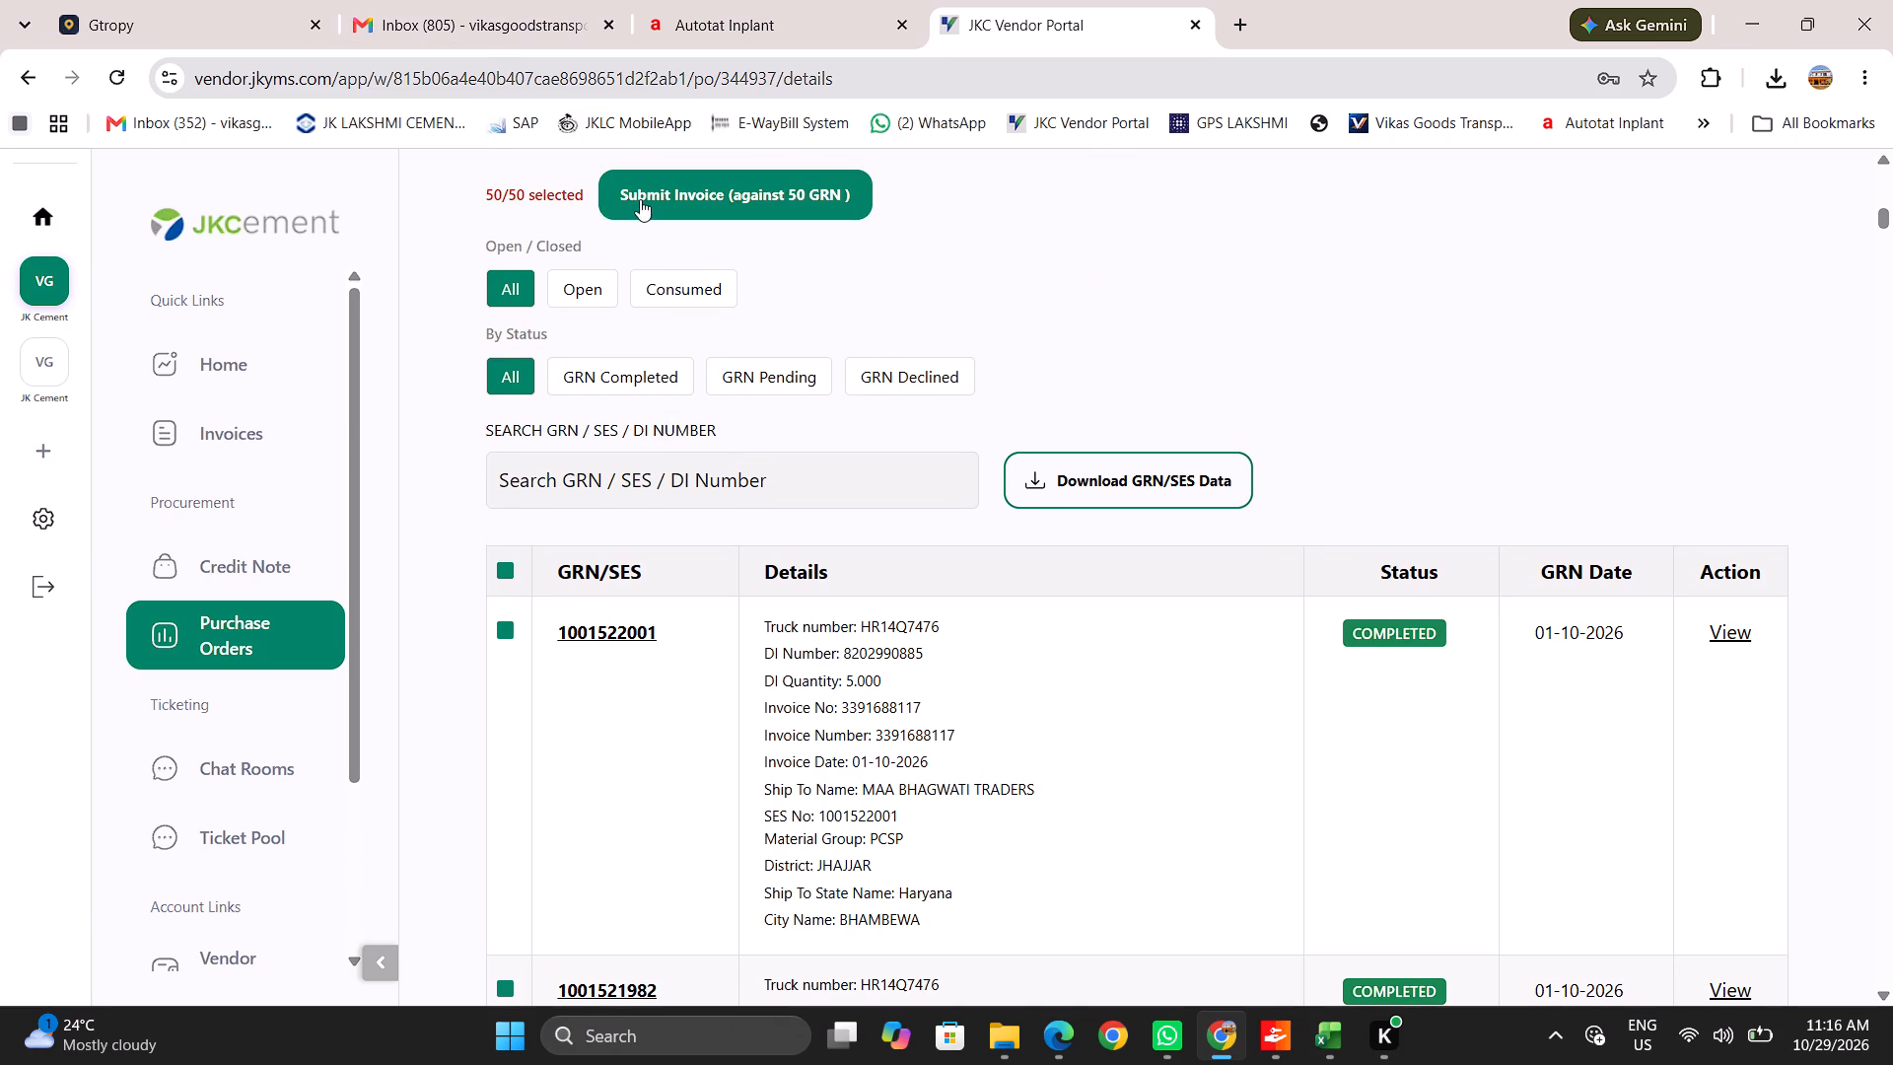
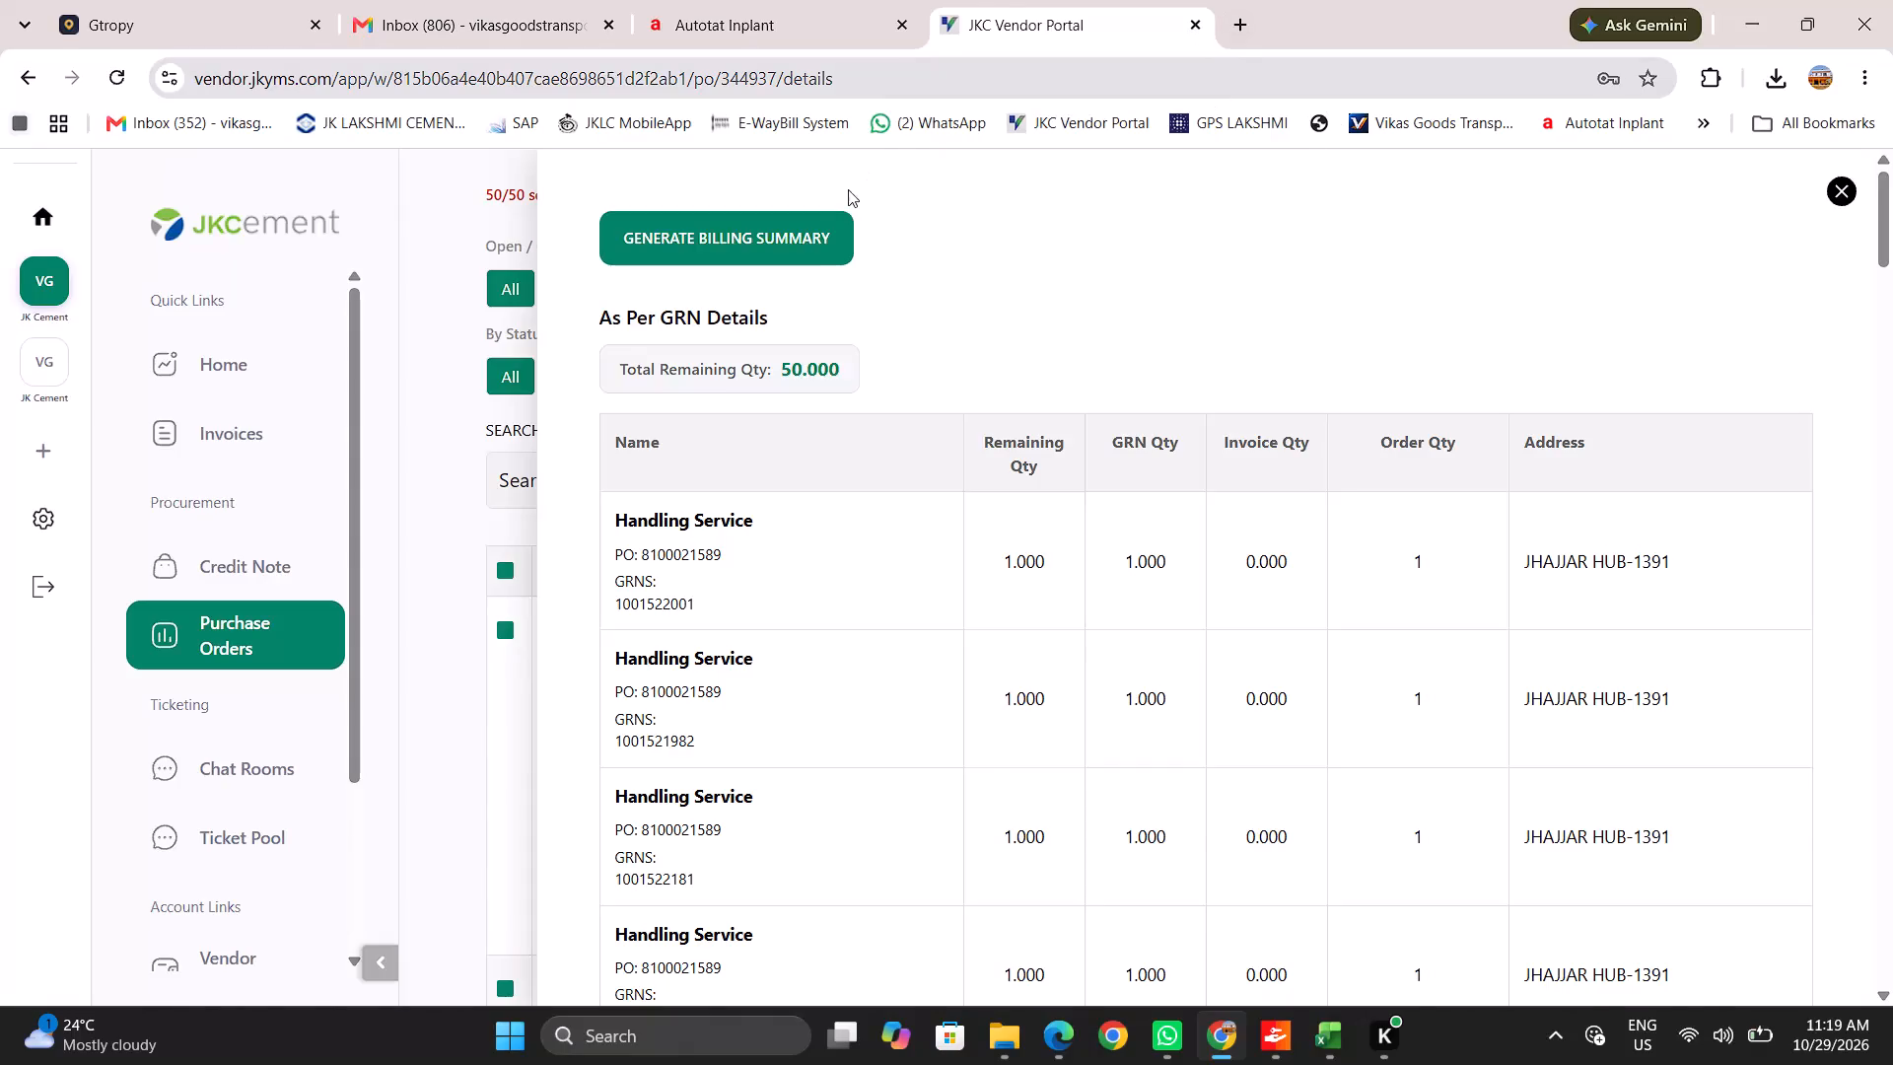
Generate the billing summary with Taxable under RCM set to No and tax code GST: IN: CGST(9%) SGST(9%) - GC.
click(769, 245)
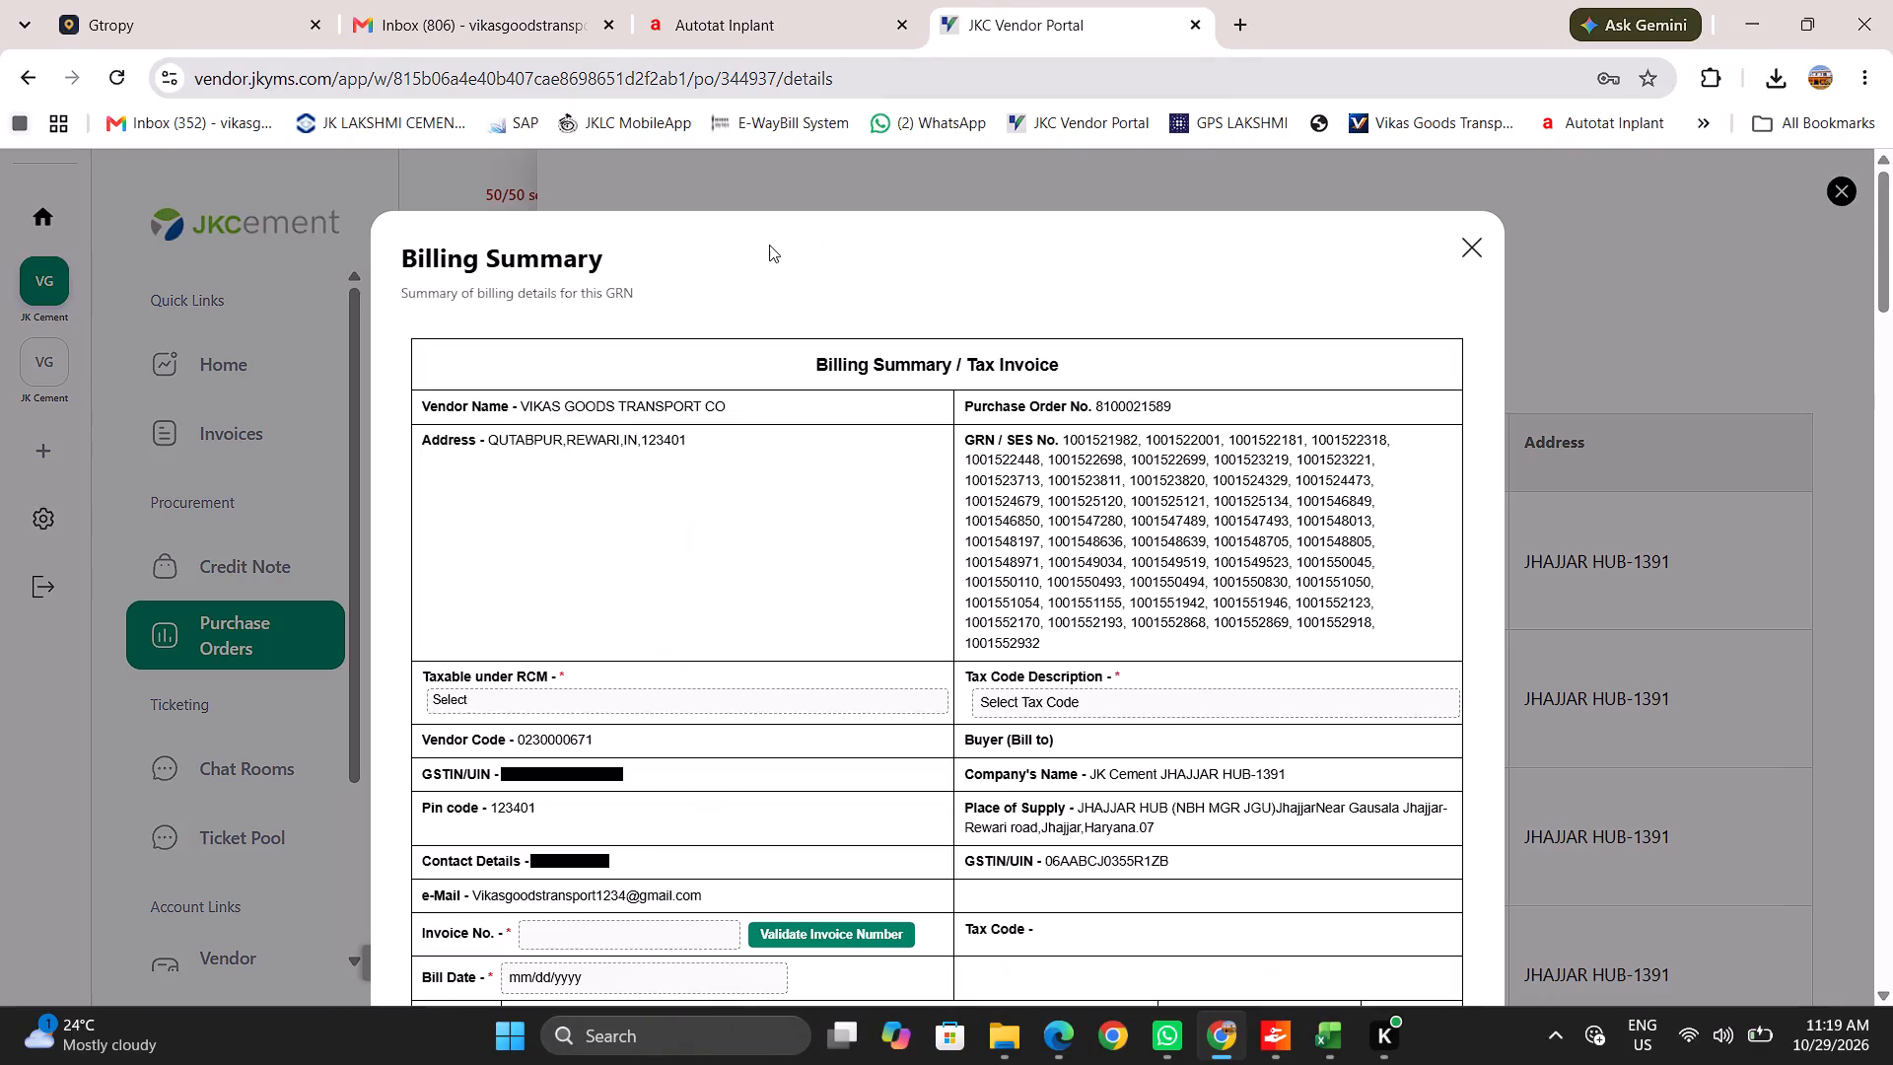
scroll(711, 664, right, 1)
click(773, 688)
click(688, 780)
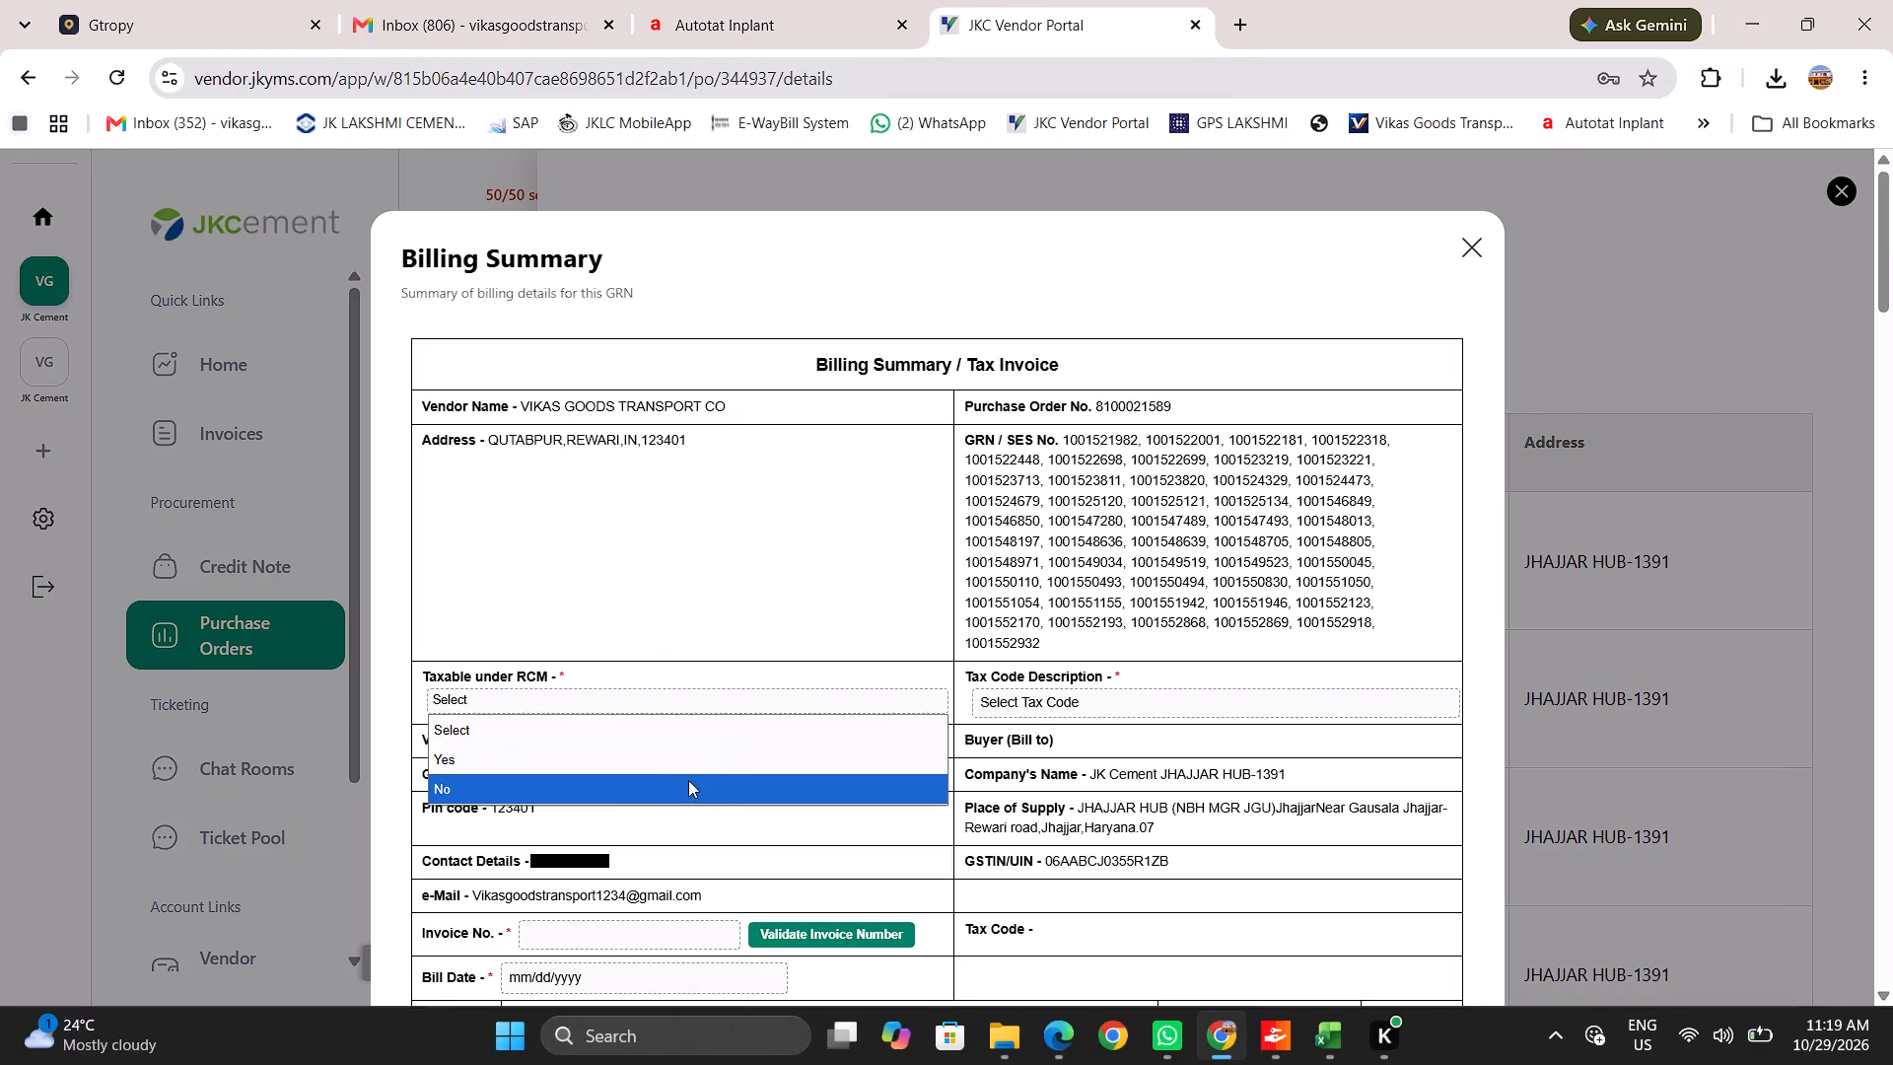
click(1069, 704)
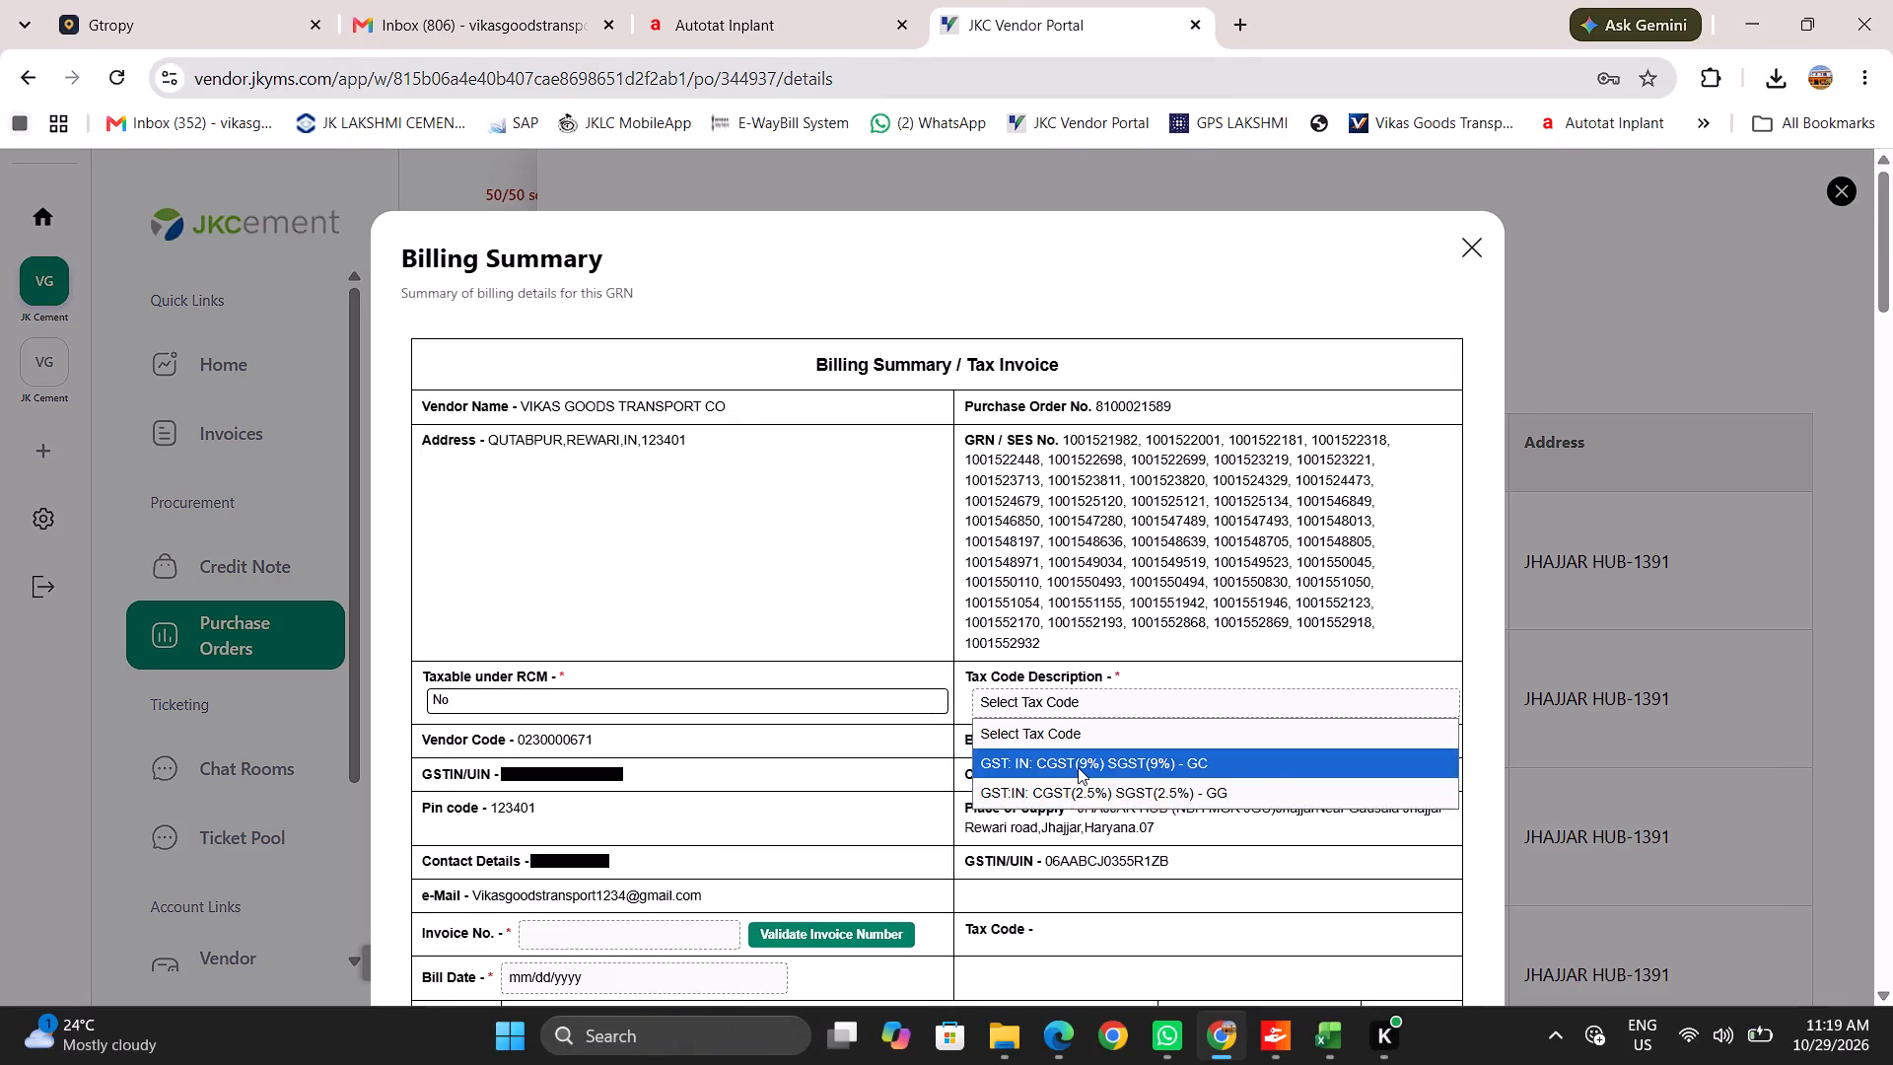
click(1078, 767)
Enter invoice number 477 with bill date 10/29/2026 and validate the invoice number.
scroll(812, 761, down, 3)
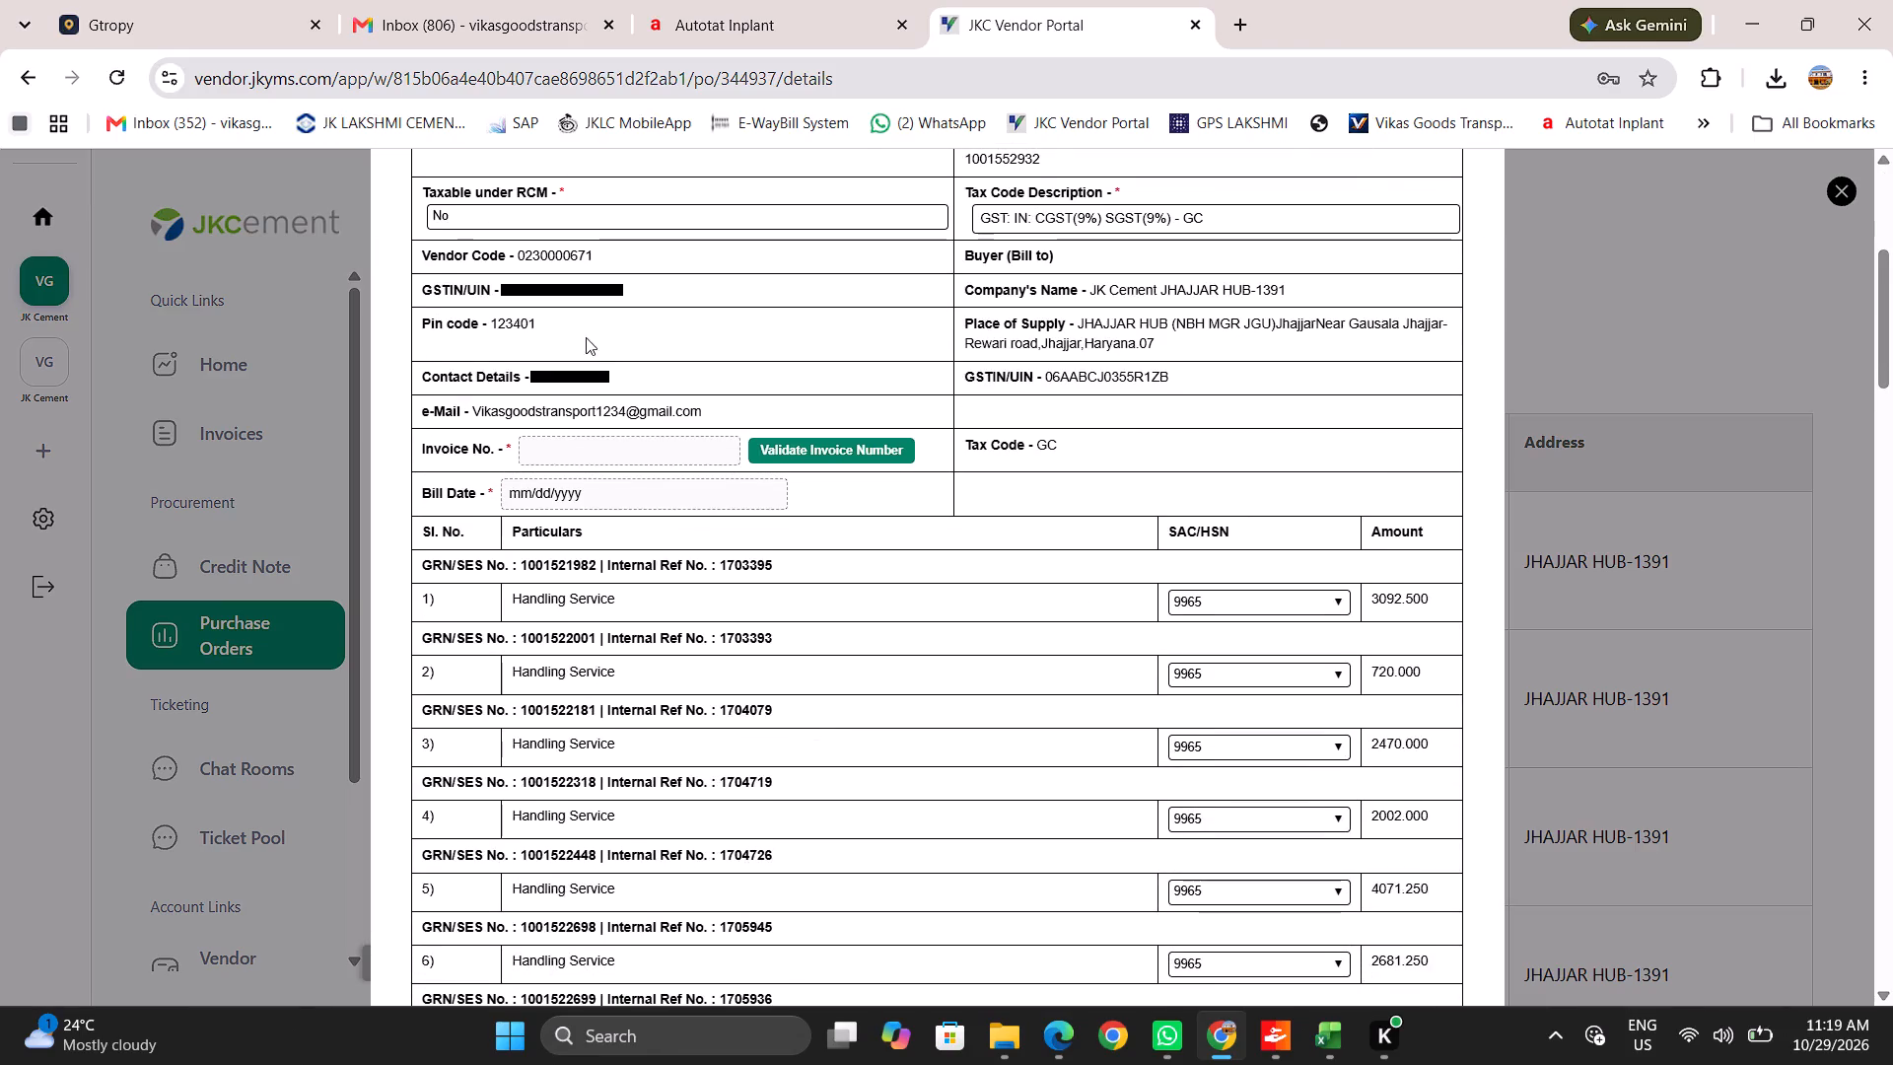
click(569, 461)
text(476)
key(BackSpace)
key(7)
click(772, 445)
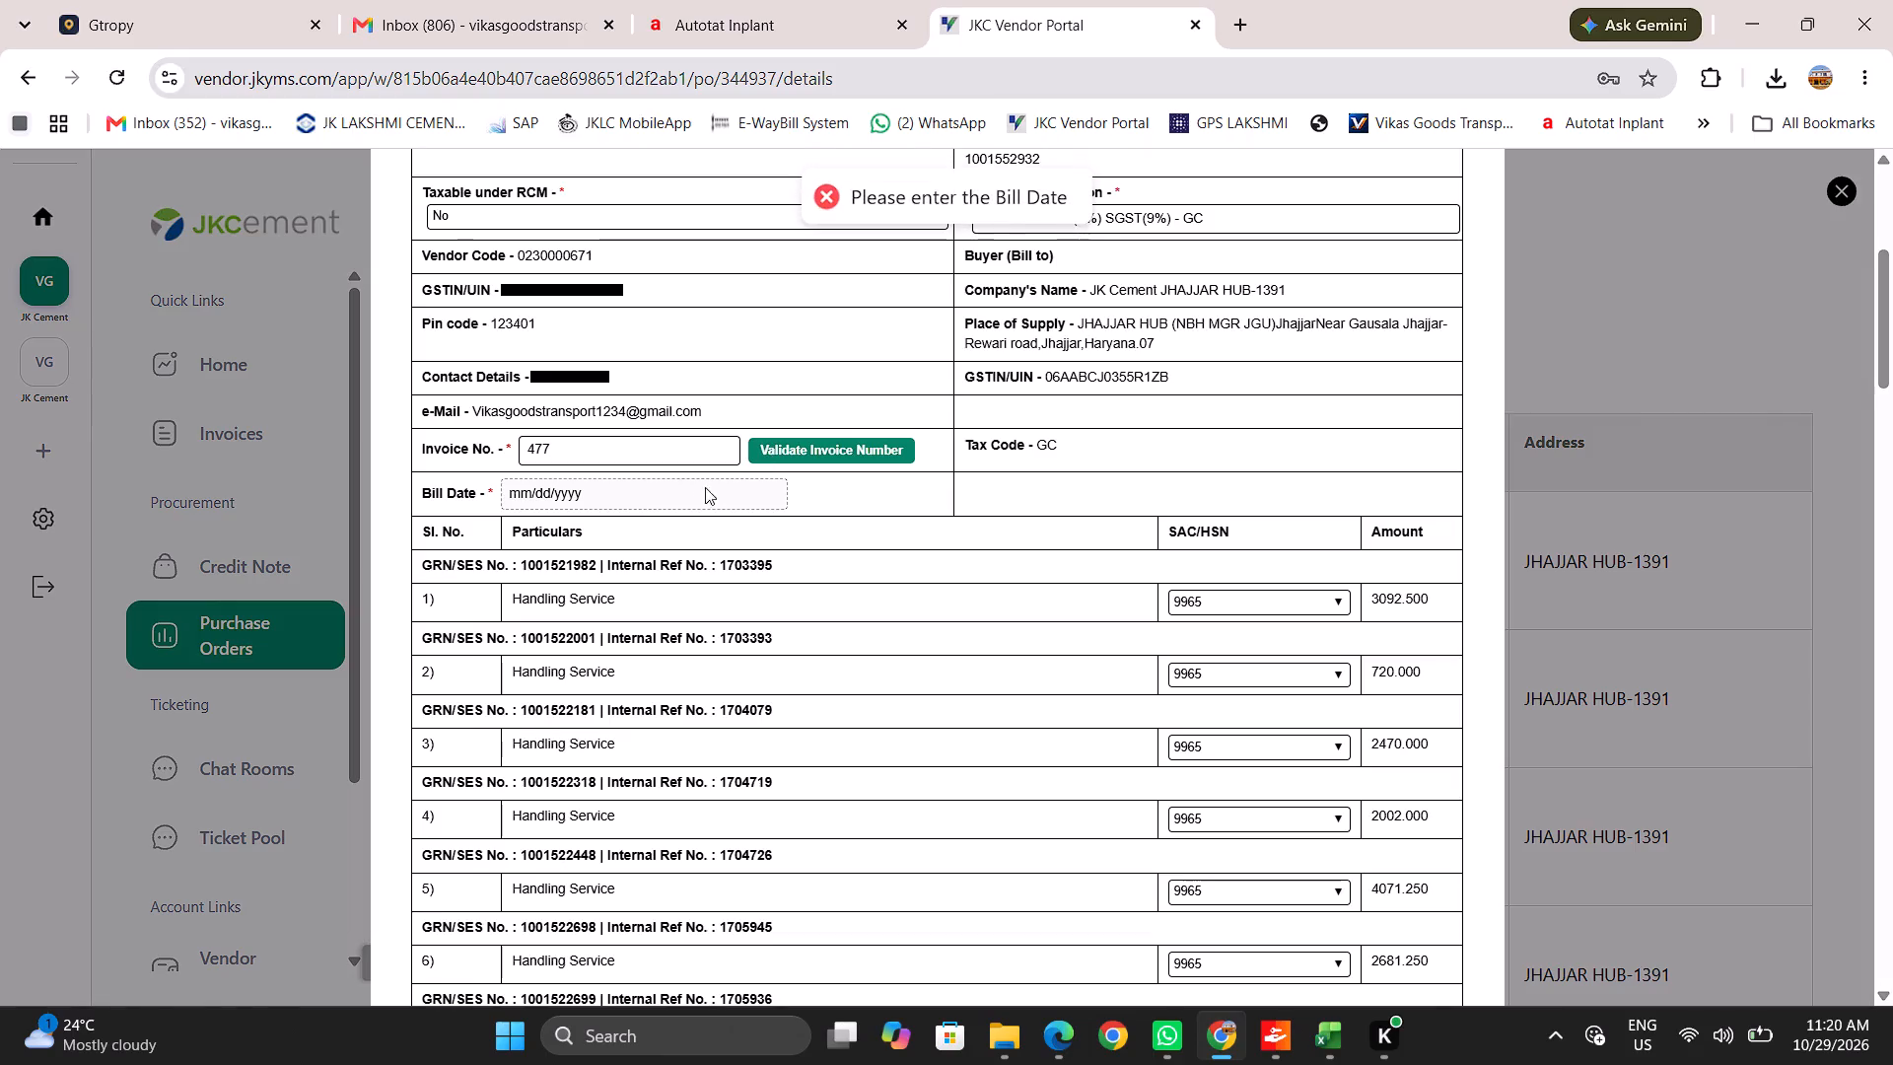
click(660, 507)
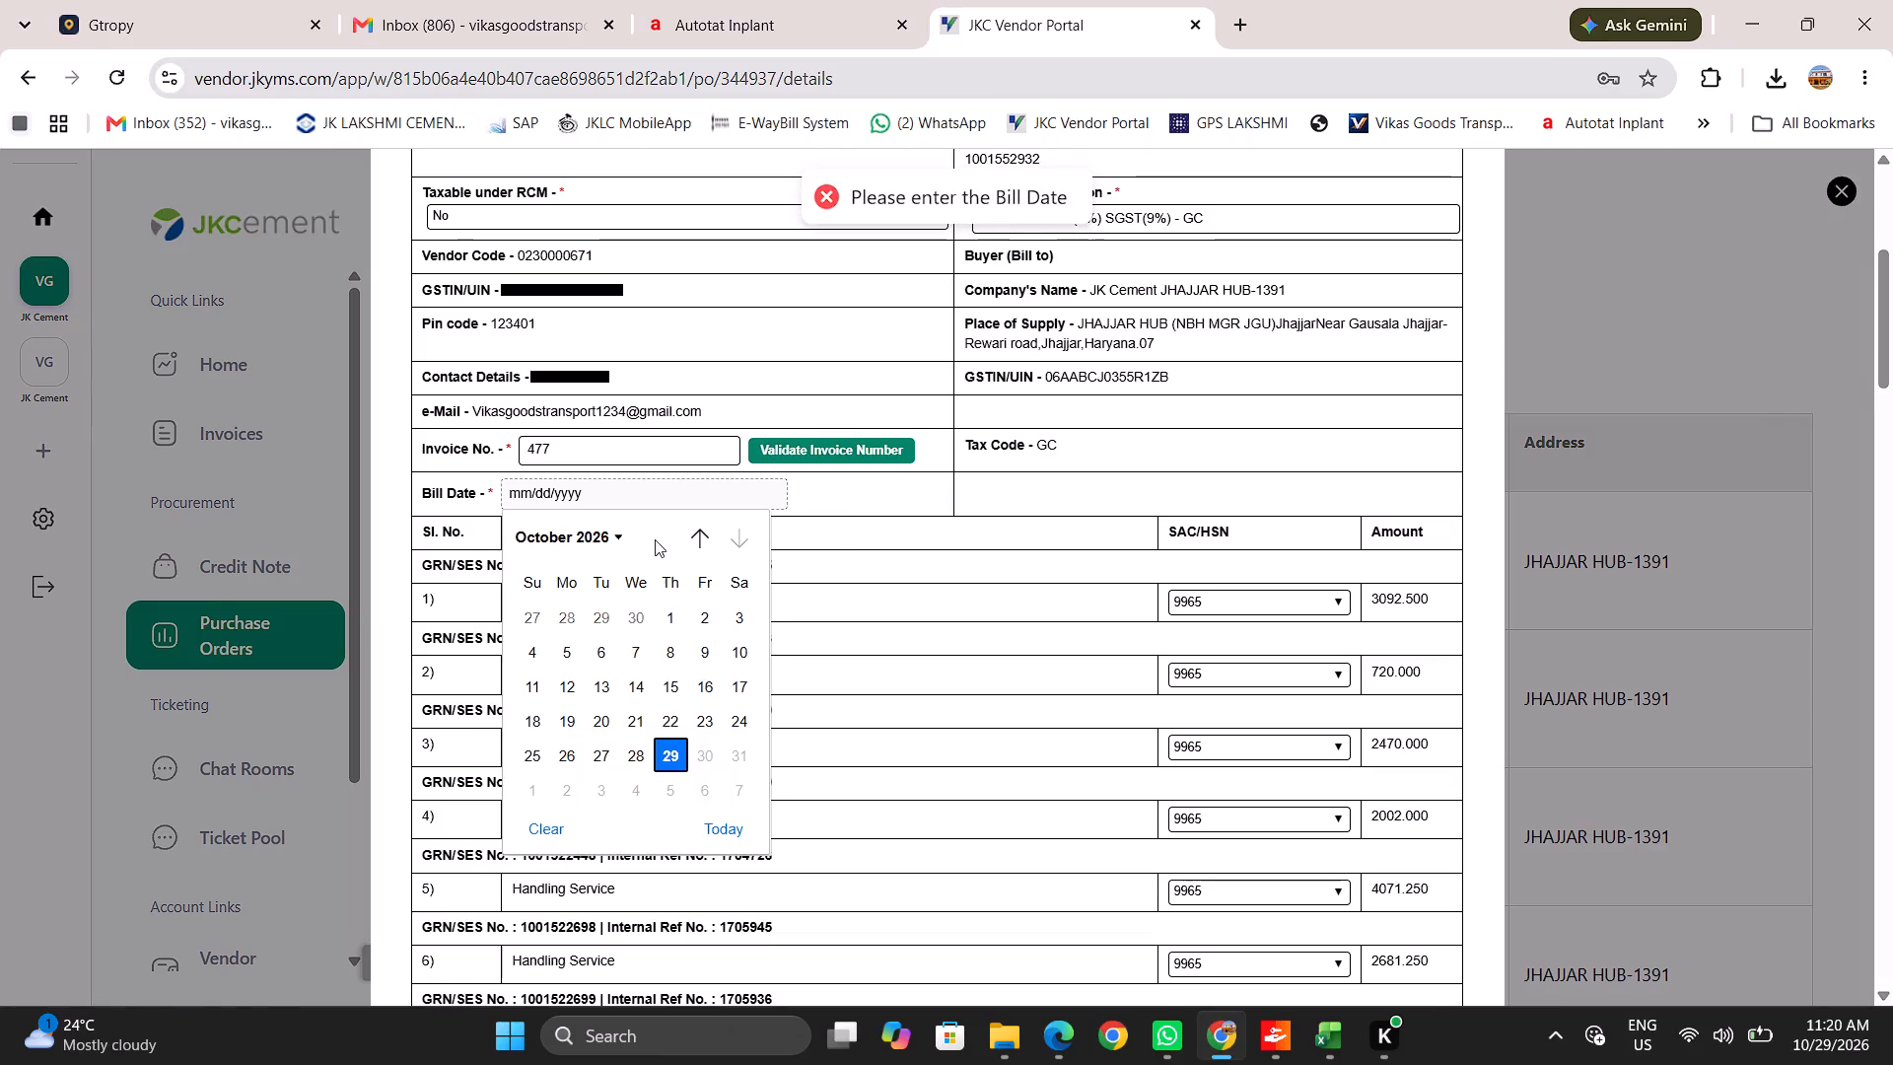
click(663, 761)
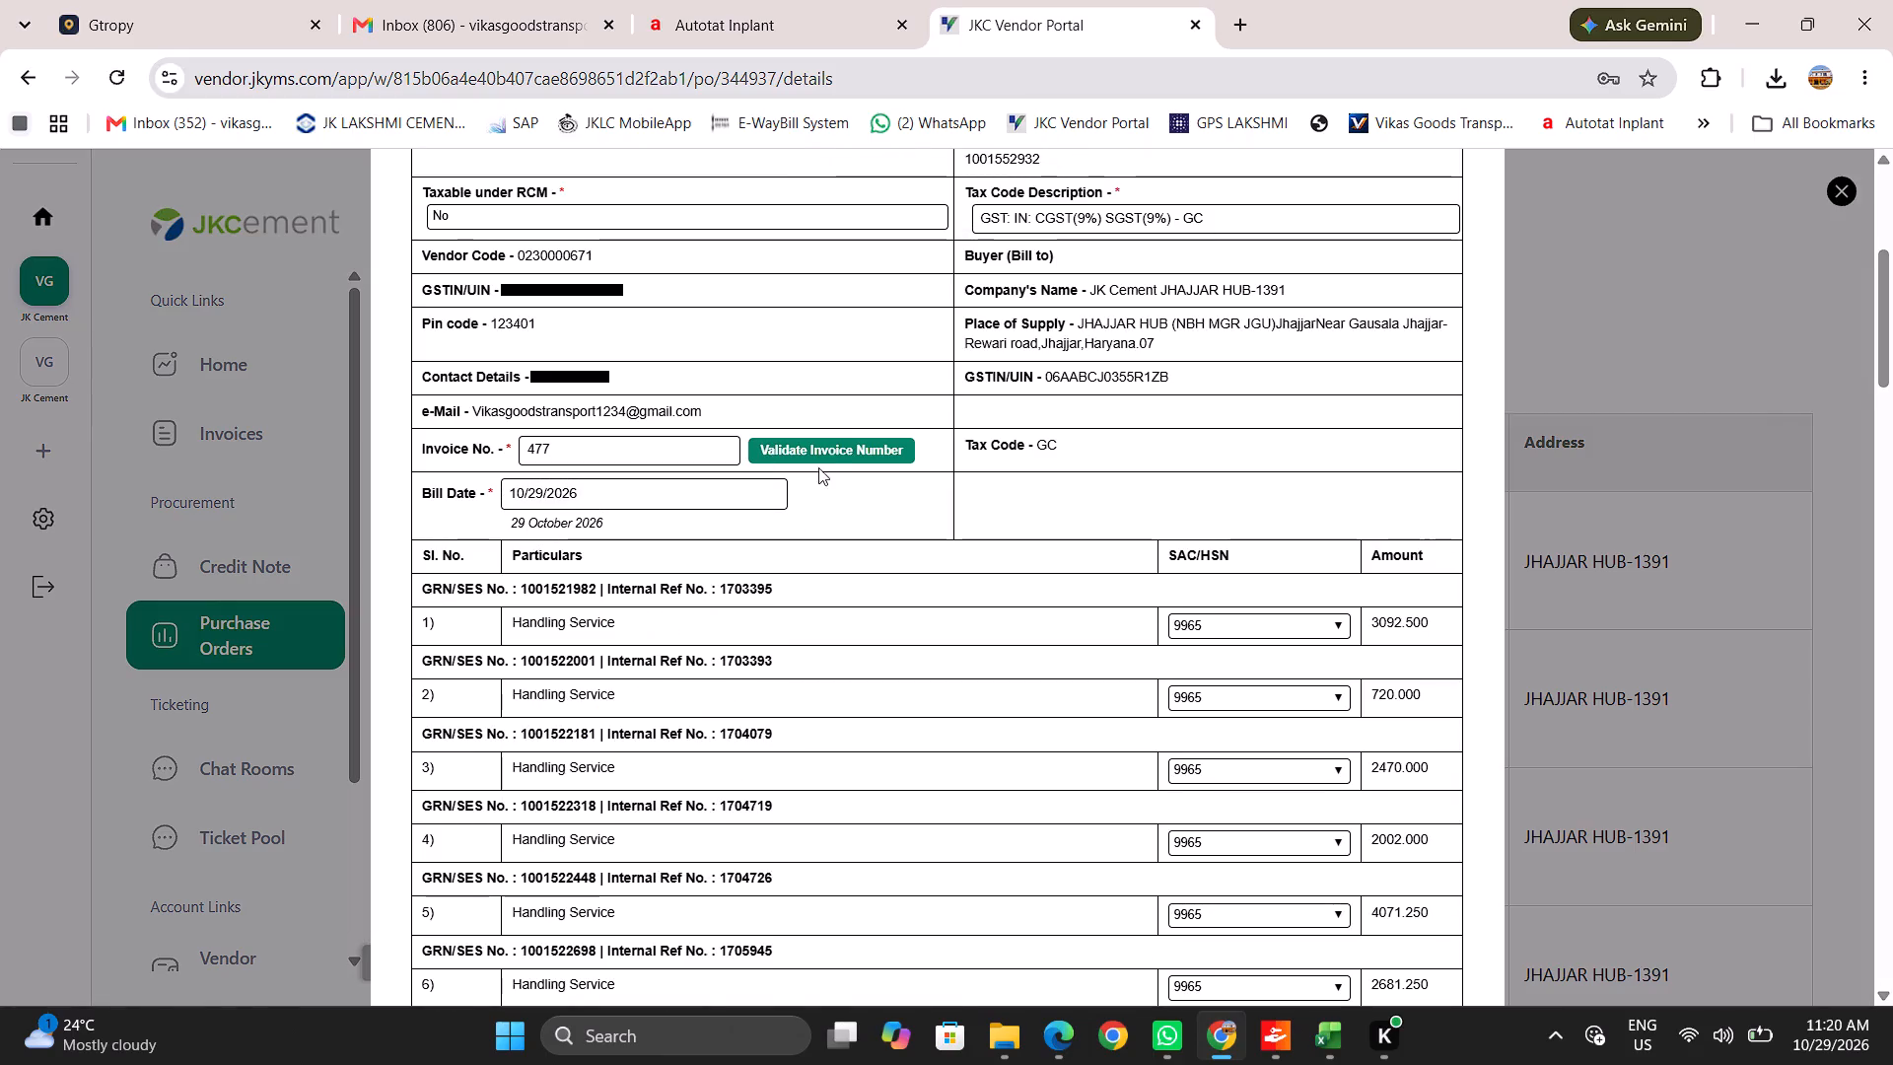
click(828, 449)
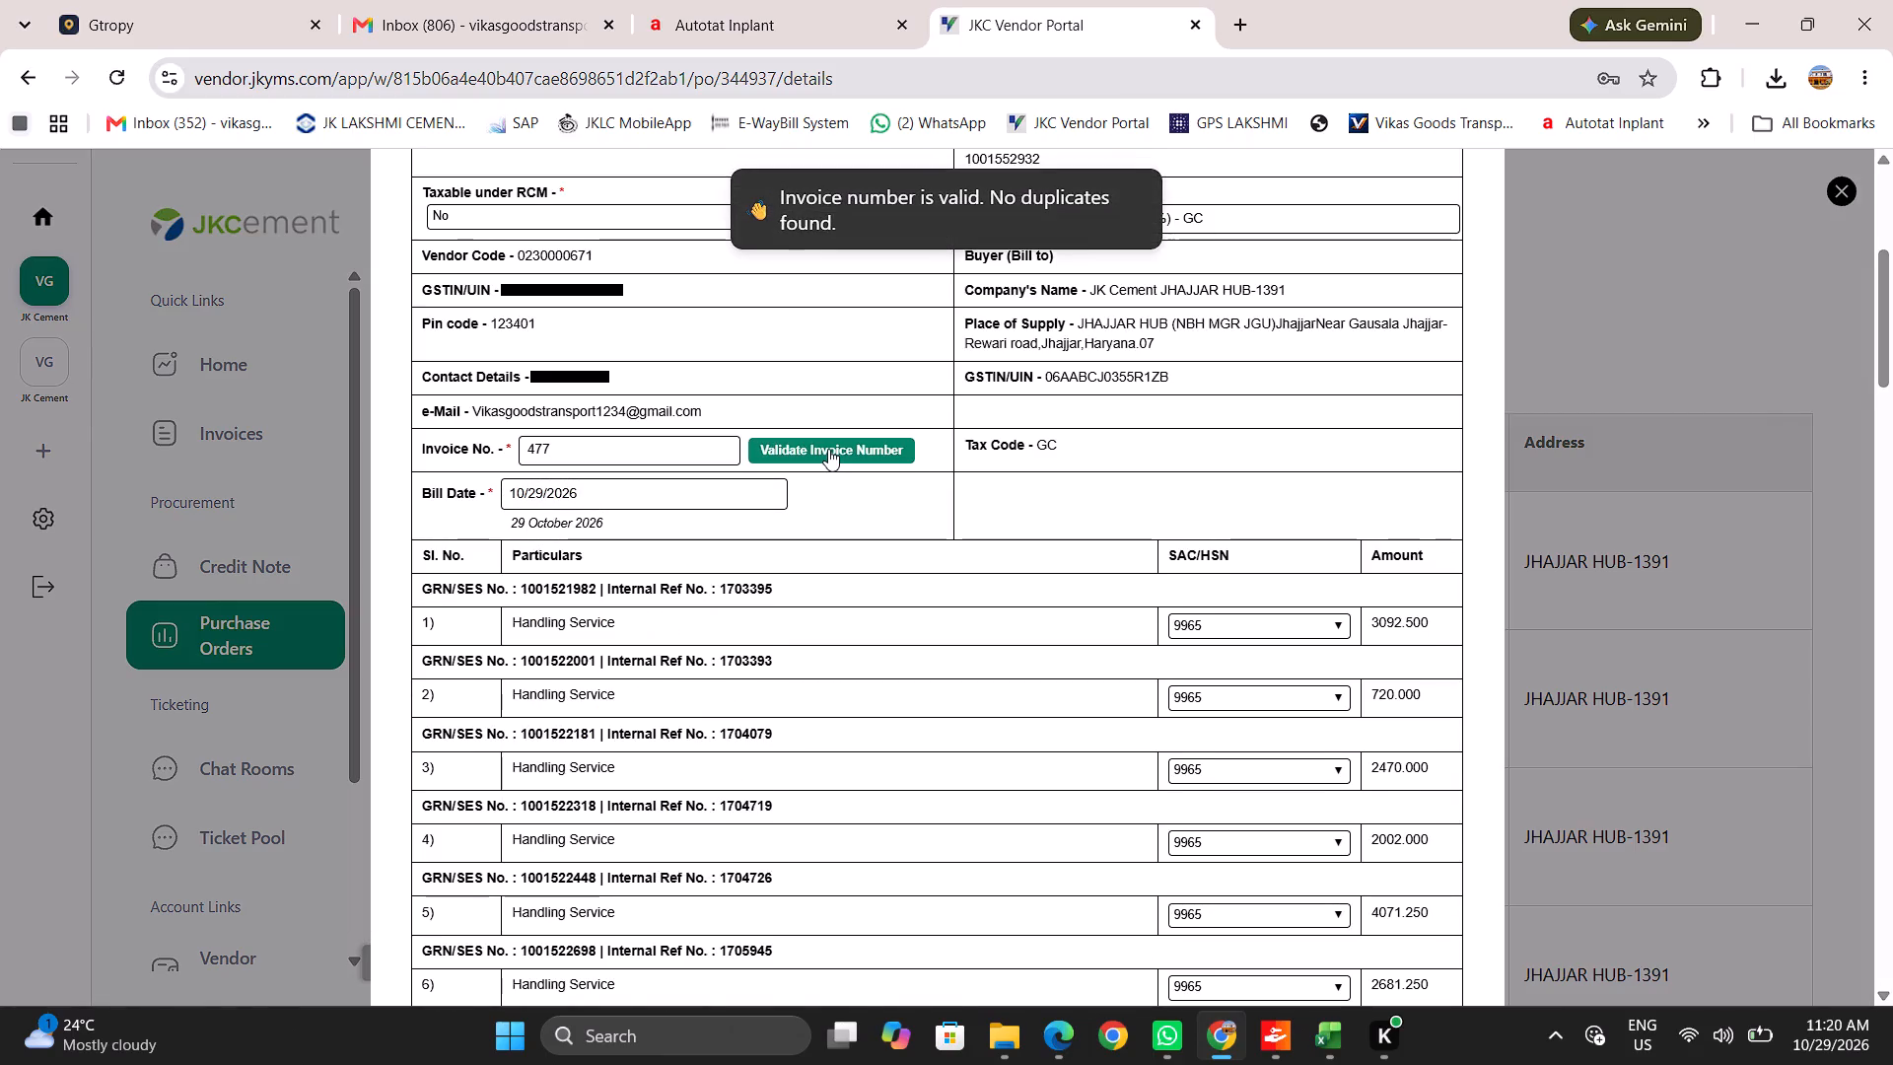
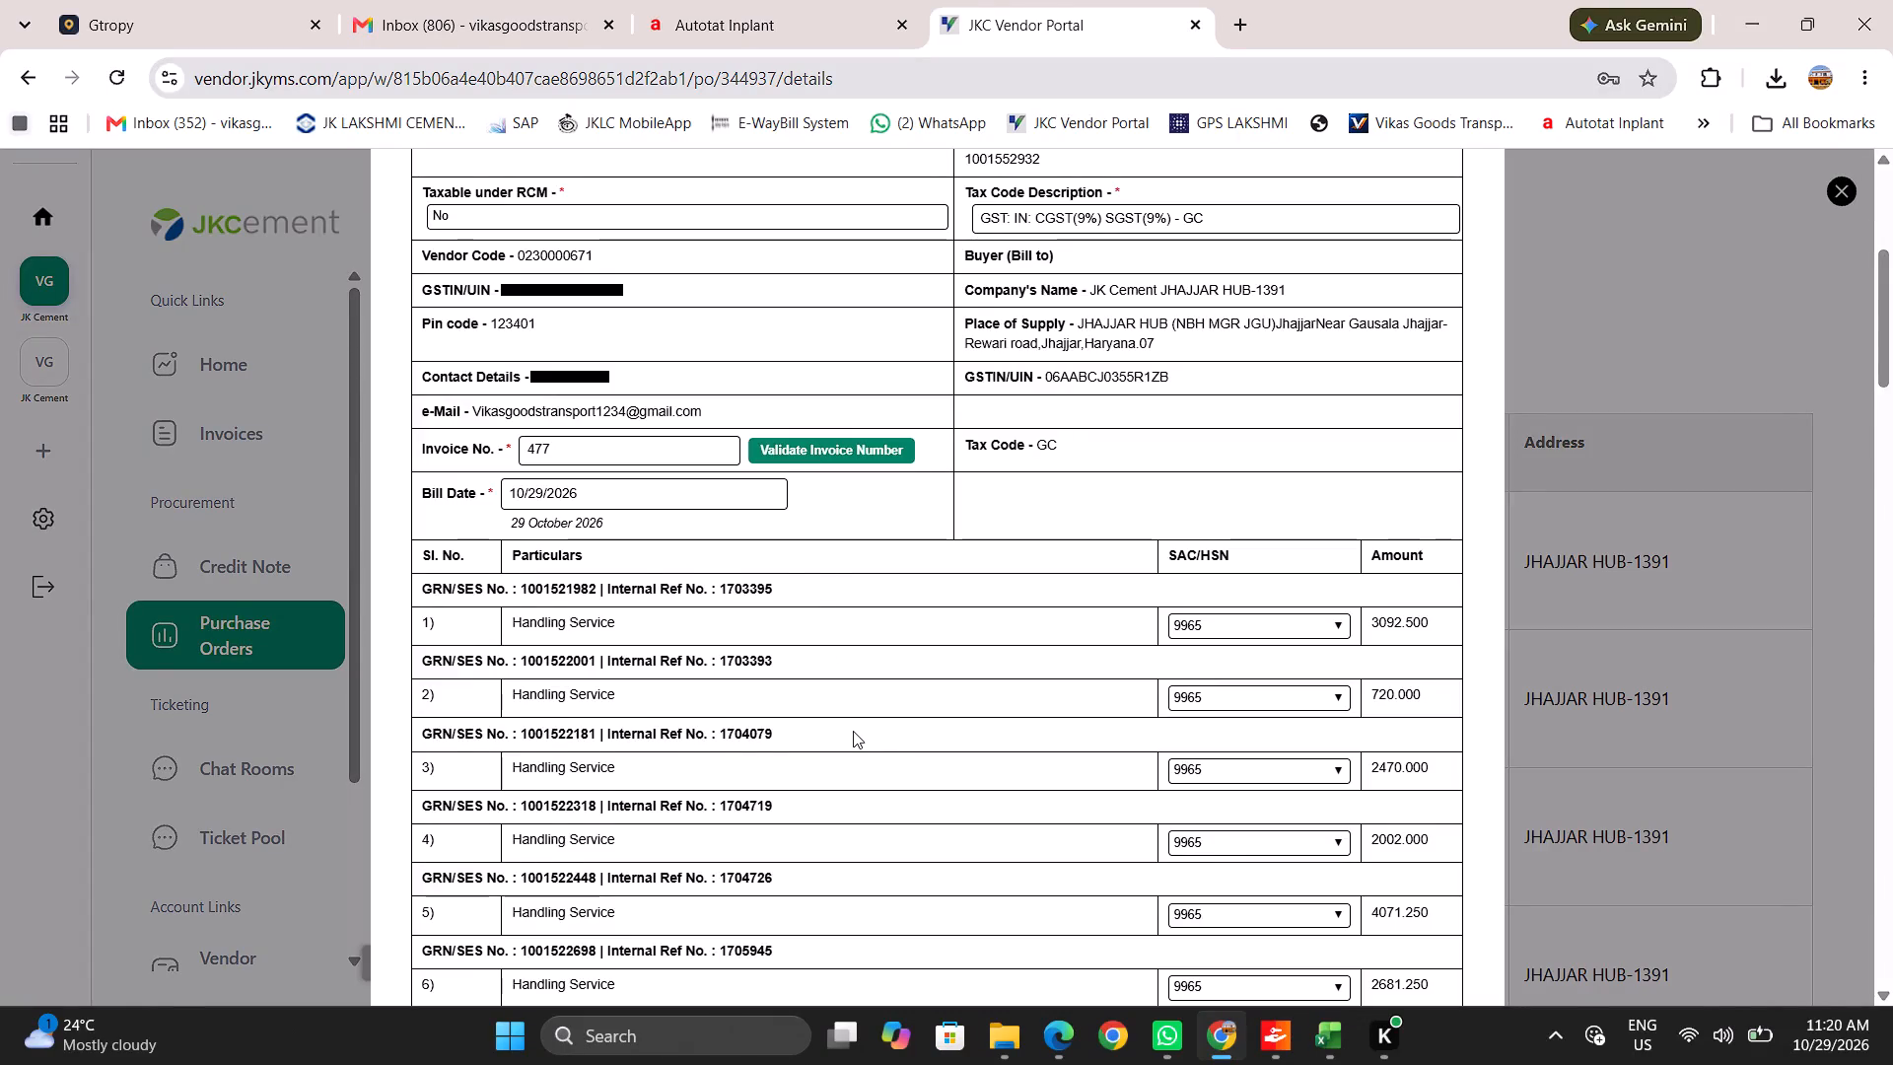
Review the billing summary's line items, SAC/HSN codes and their available options, tax amounts and totals.
scroll(853, 731, down, 14)
scroll(853, 731, down, 7)
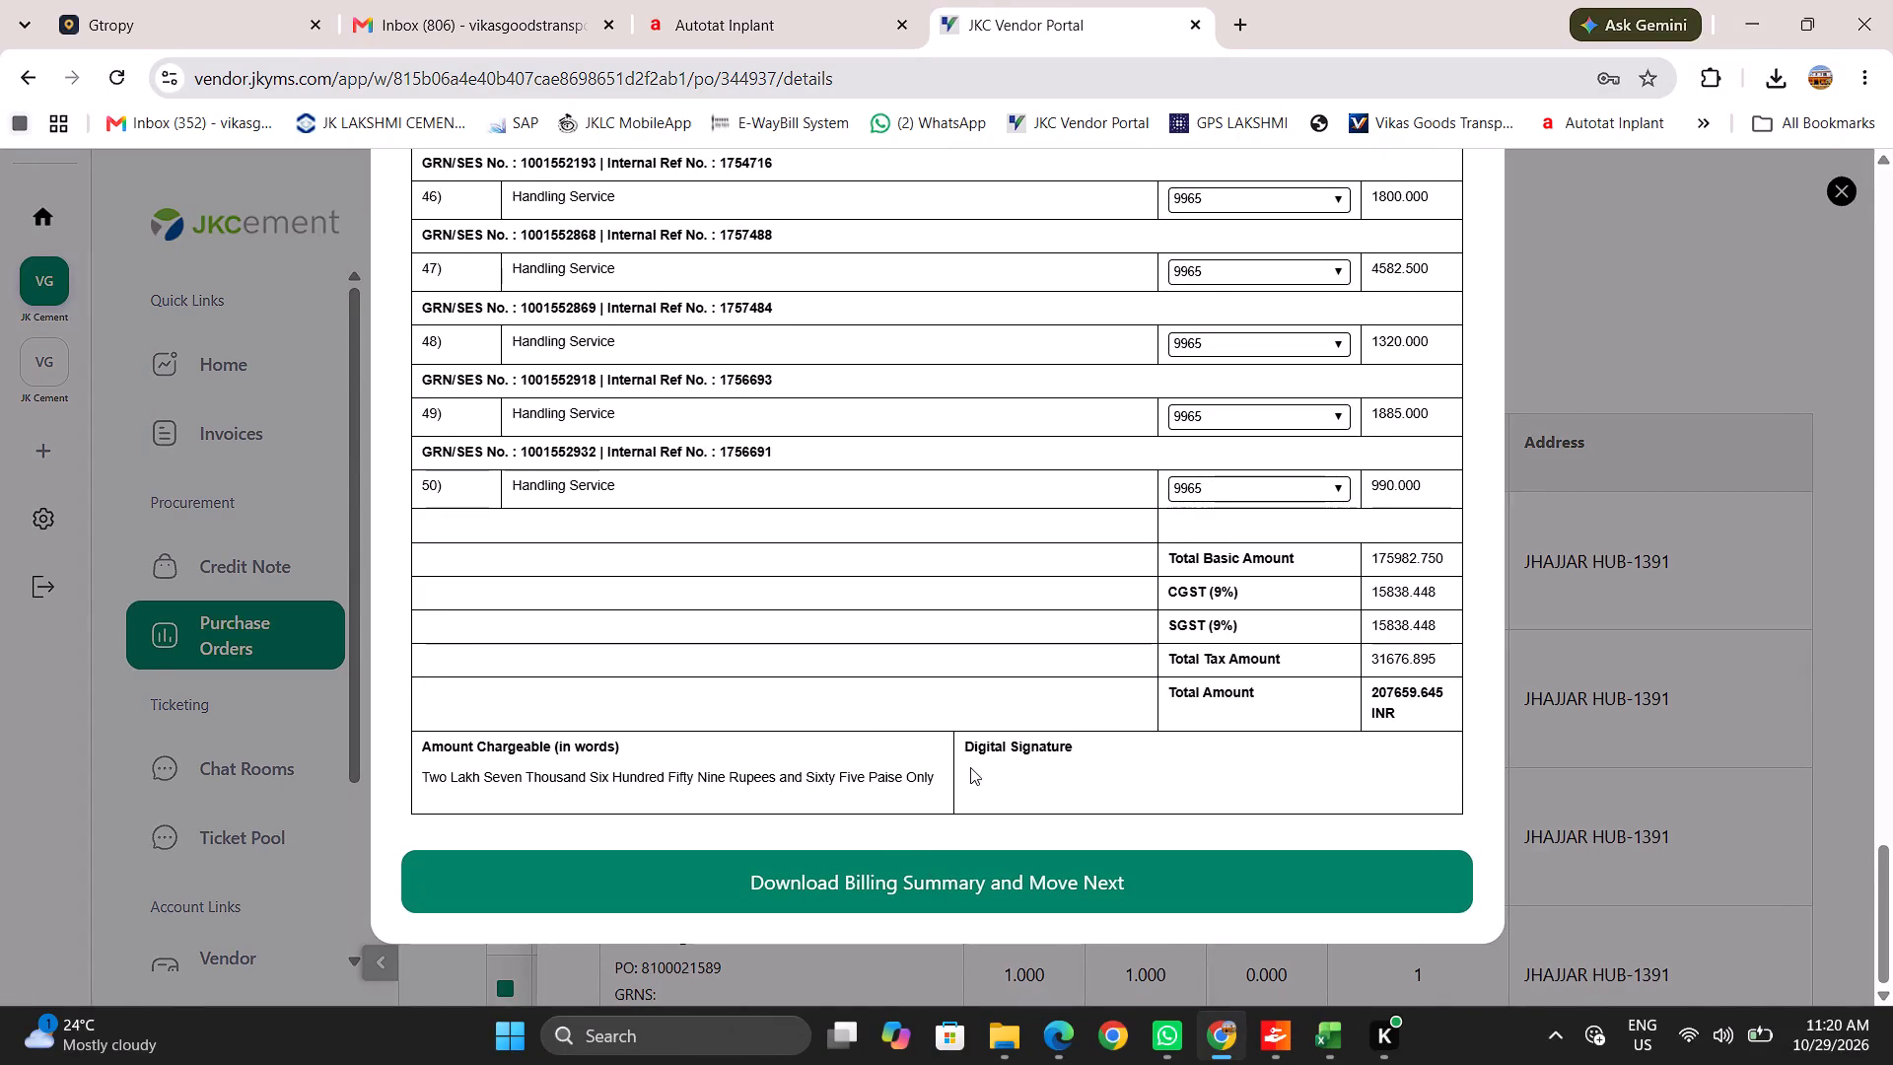
scroll(986, 573, up, 7)
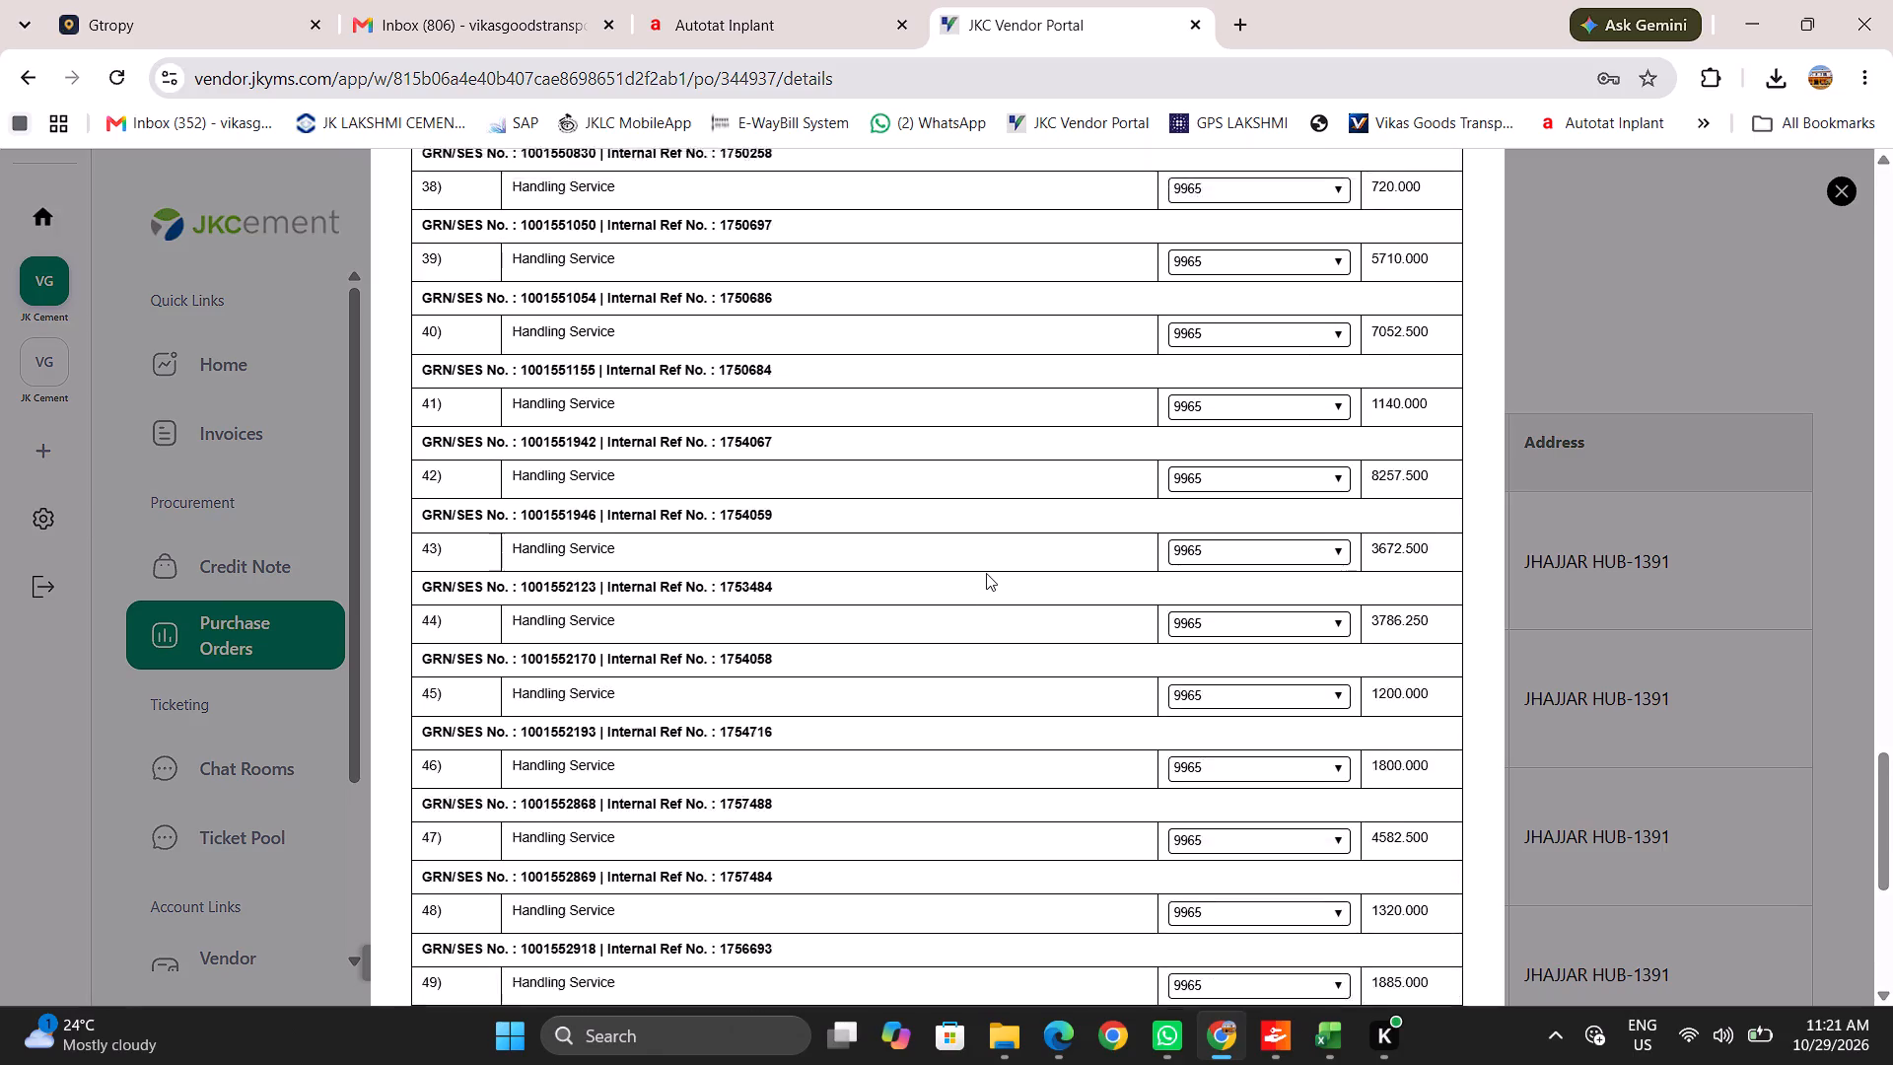
scroll(986, 573, up, 3)
scroll(986, 573, down, 2)
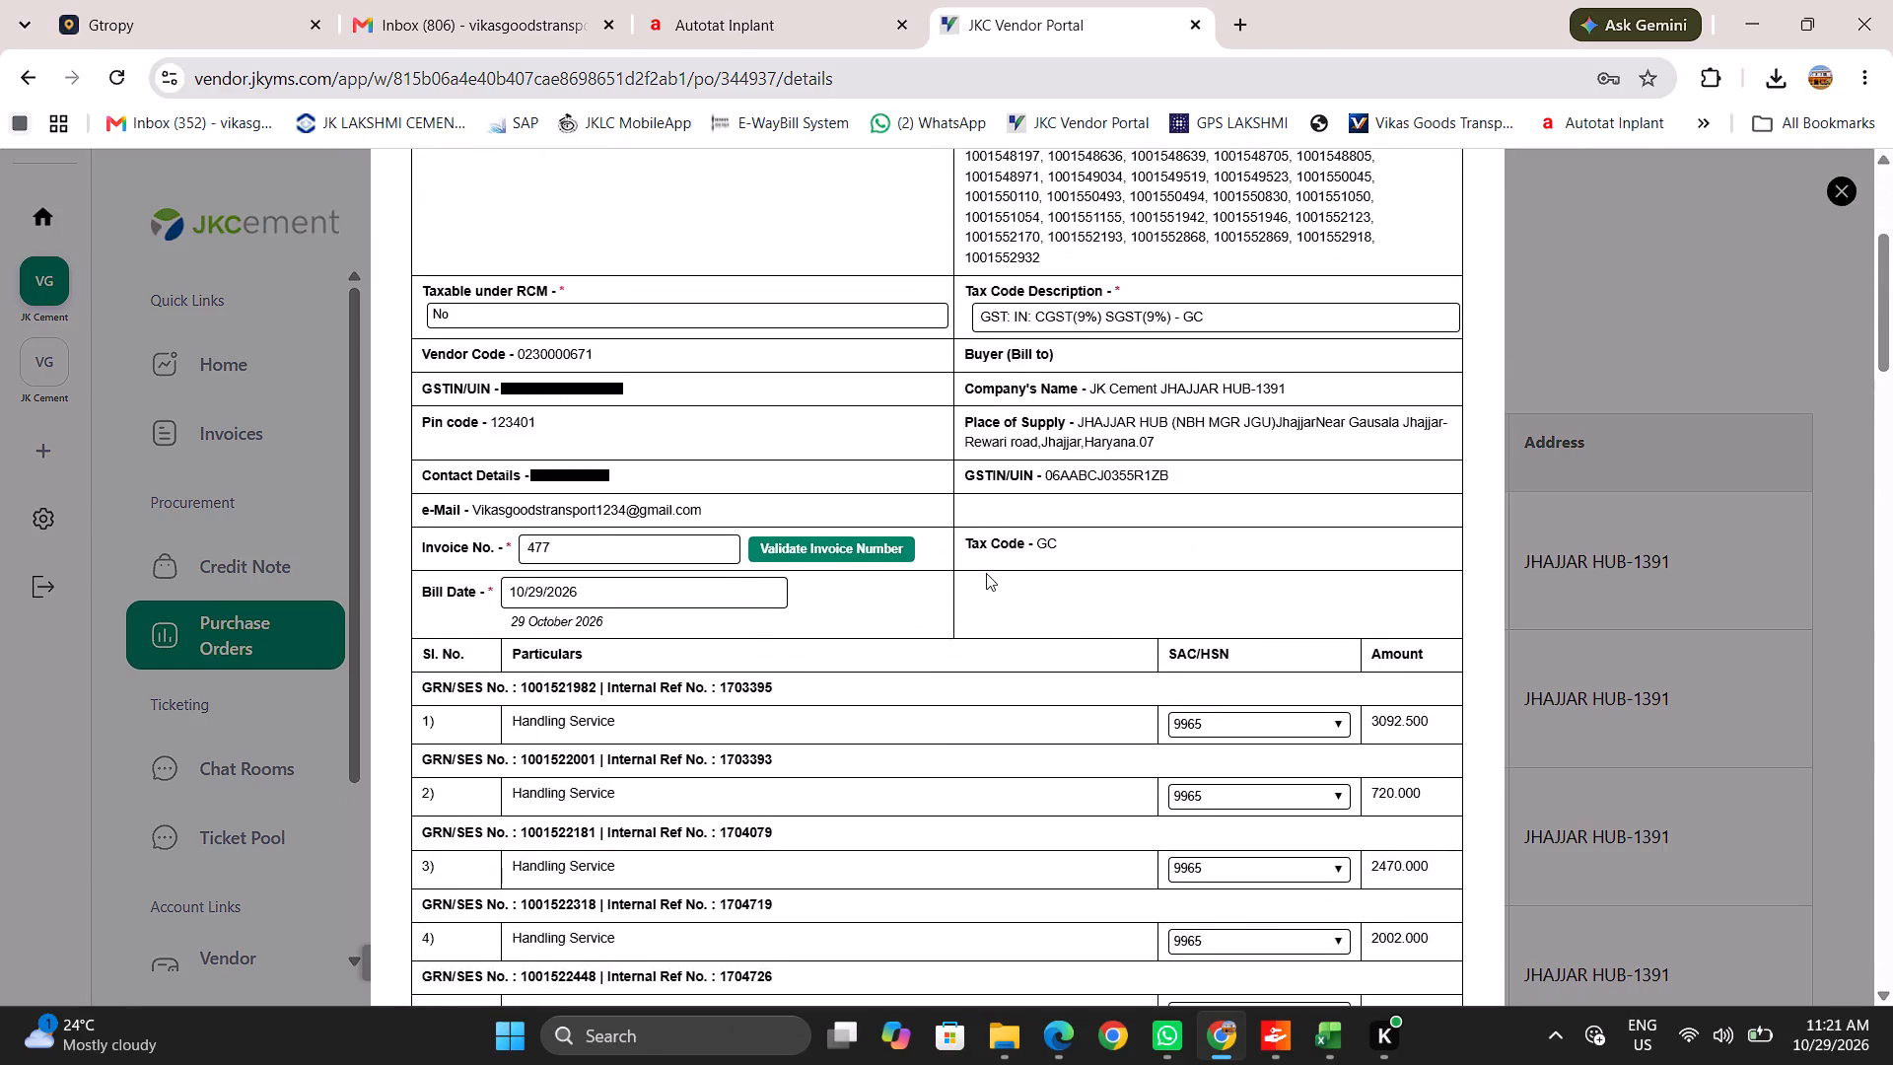
scroll(986, 573, down, 3)
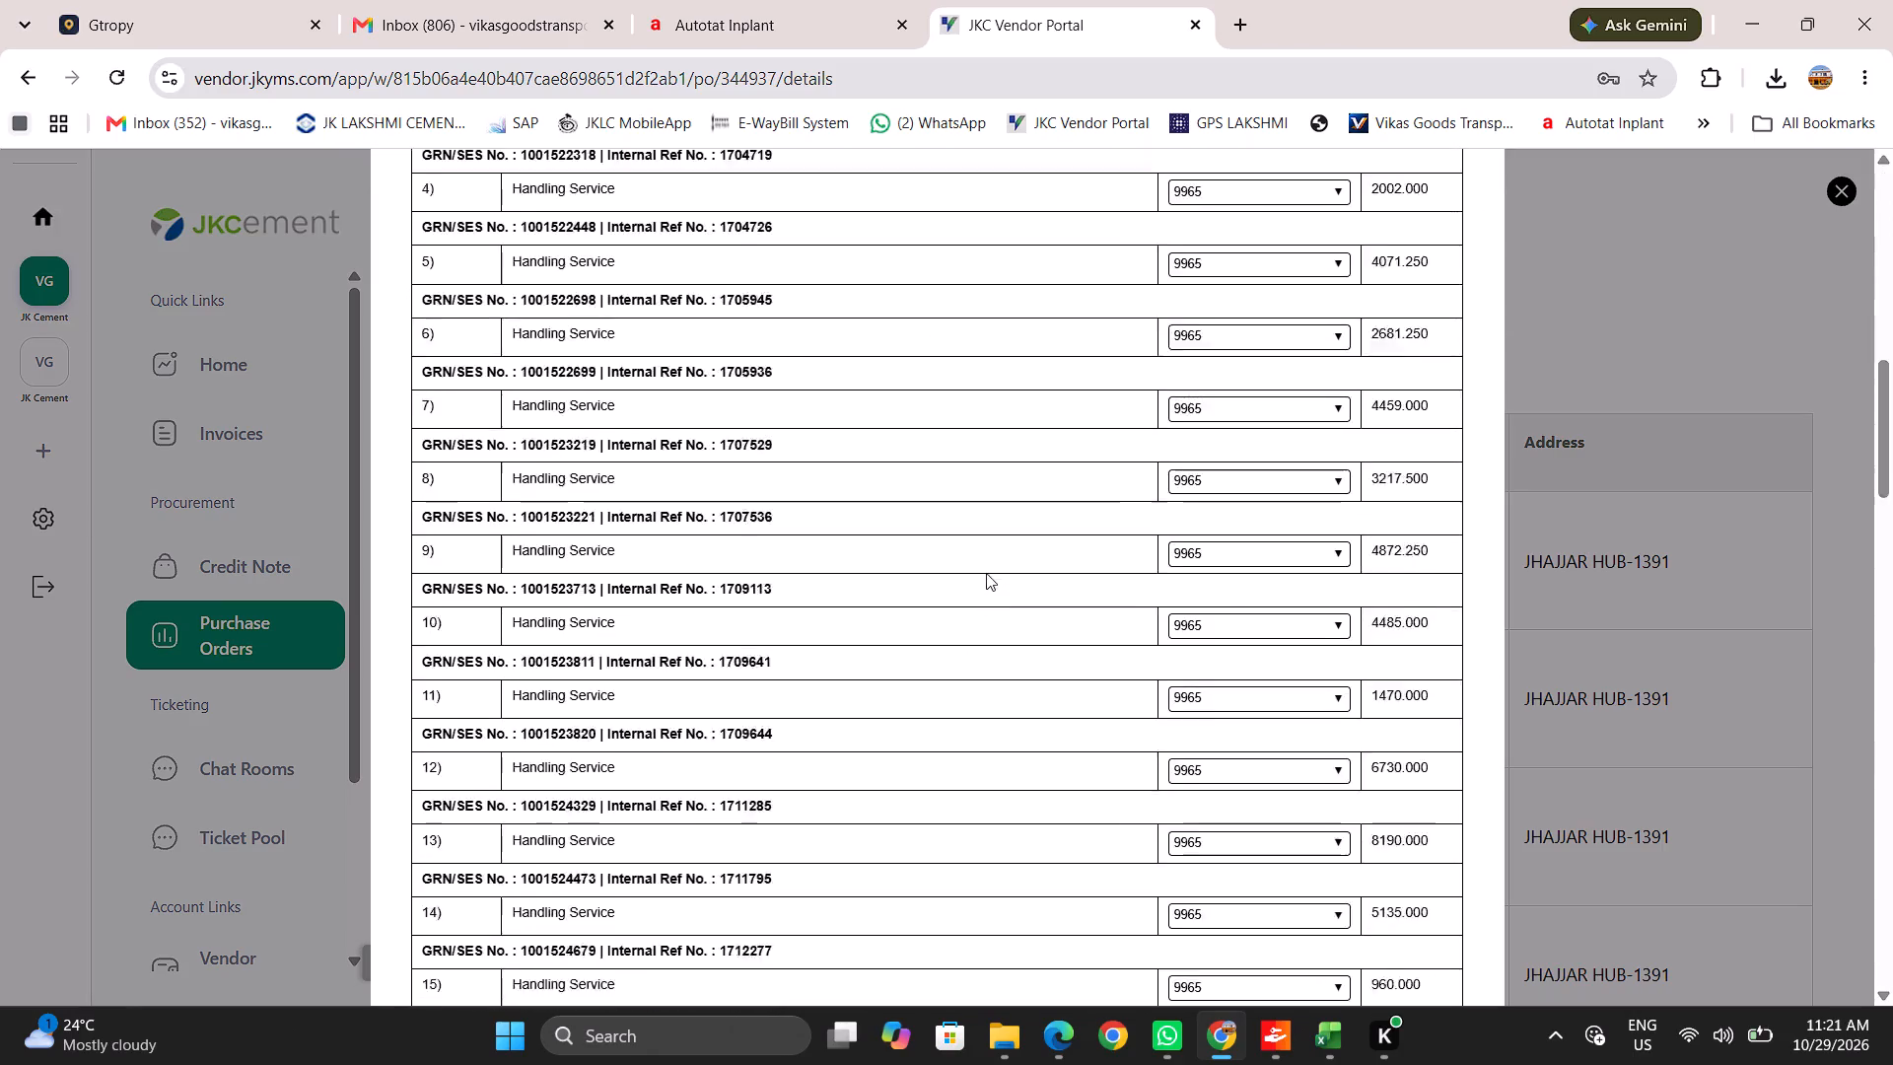
scroll(986, 573, down, 9)
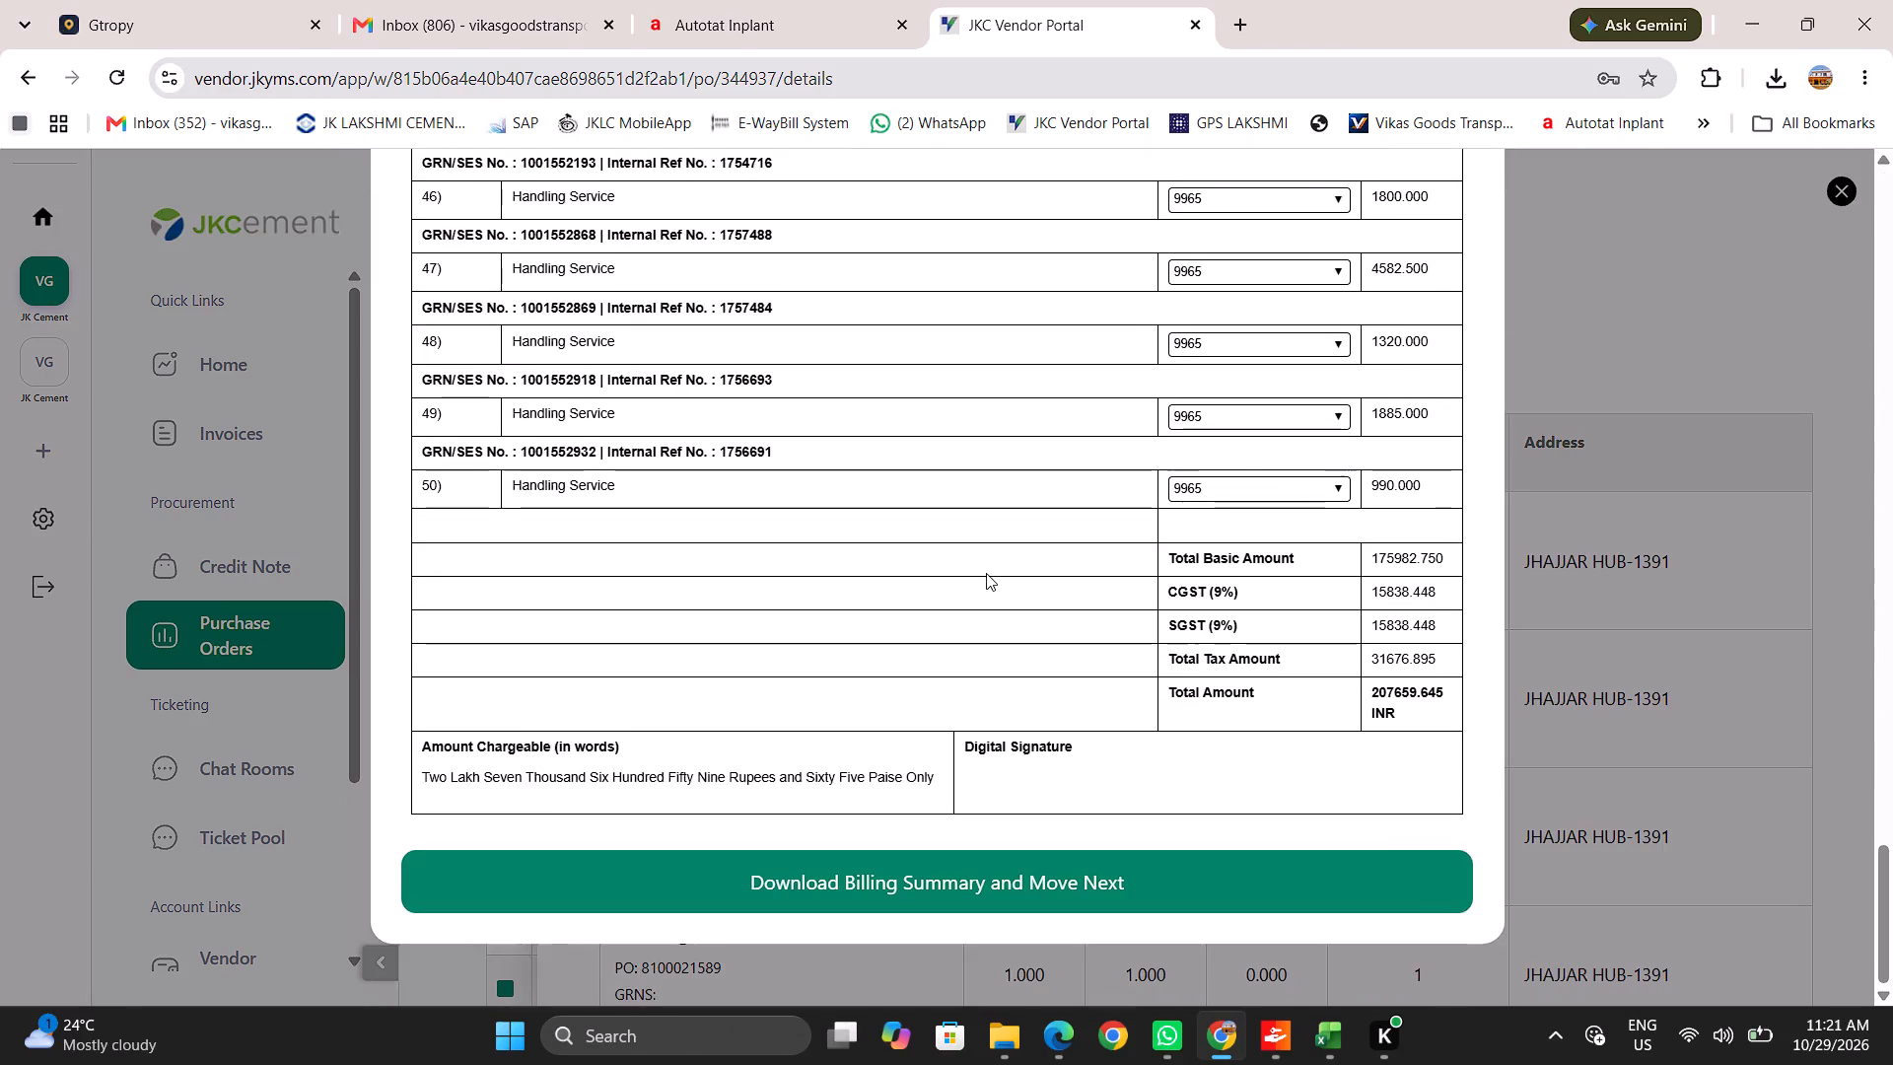
scroll(986, 573, up, 16)
scroll(986, 573, down, 2)
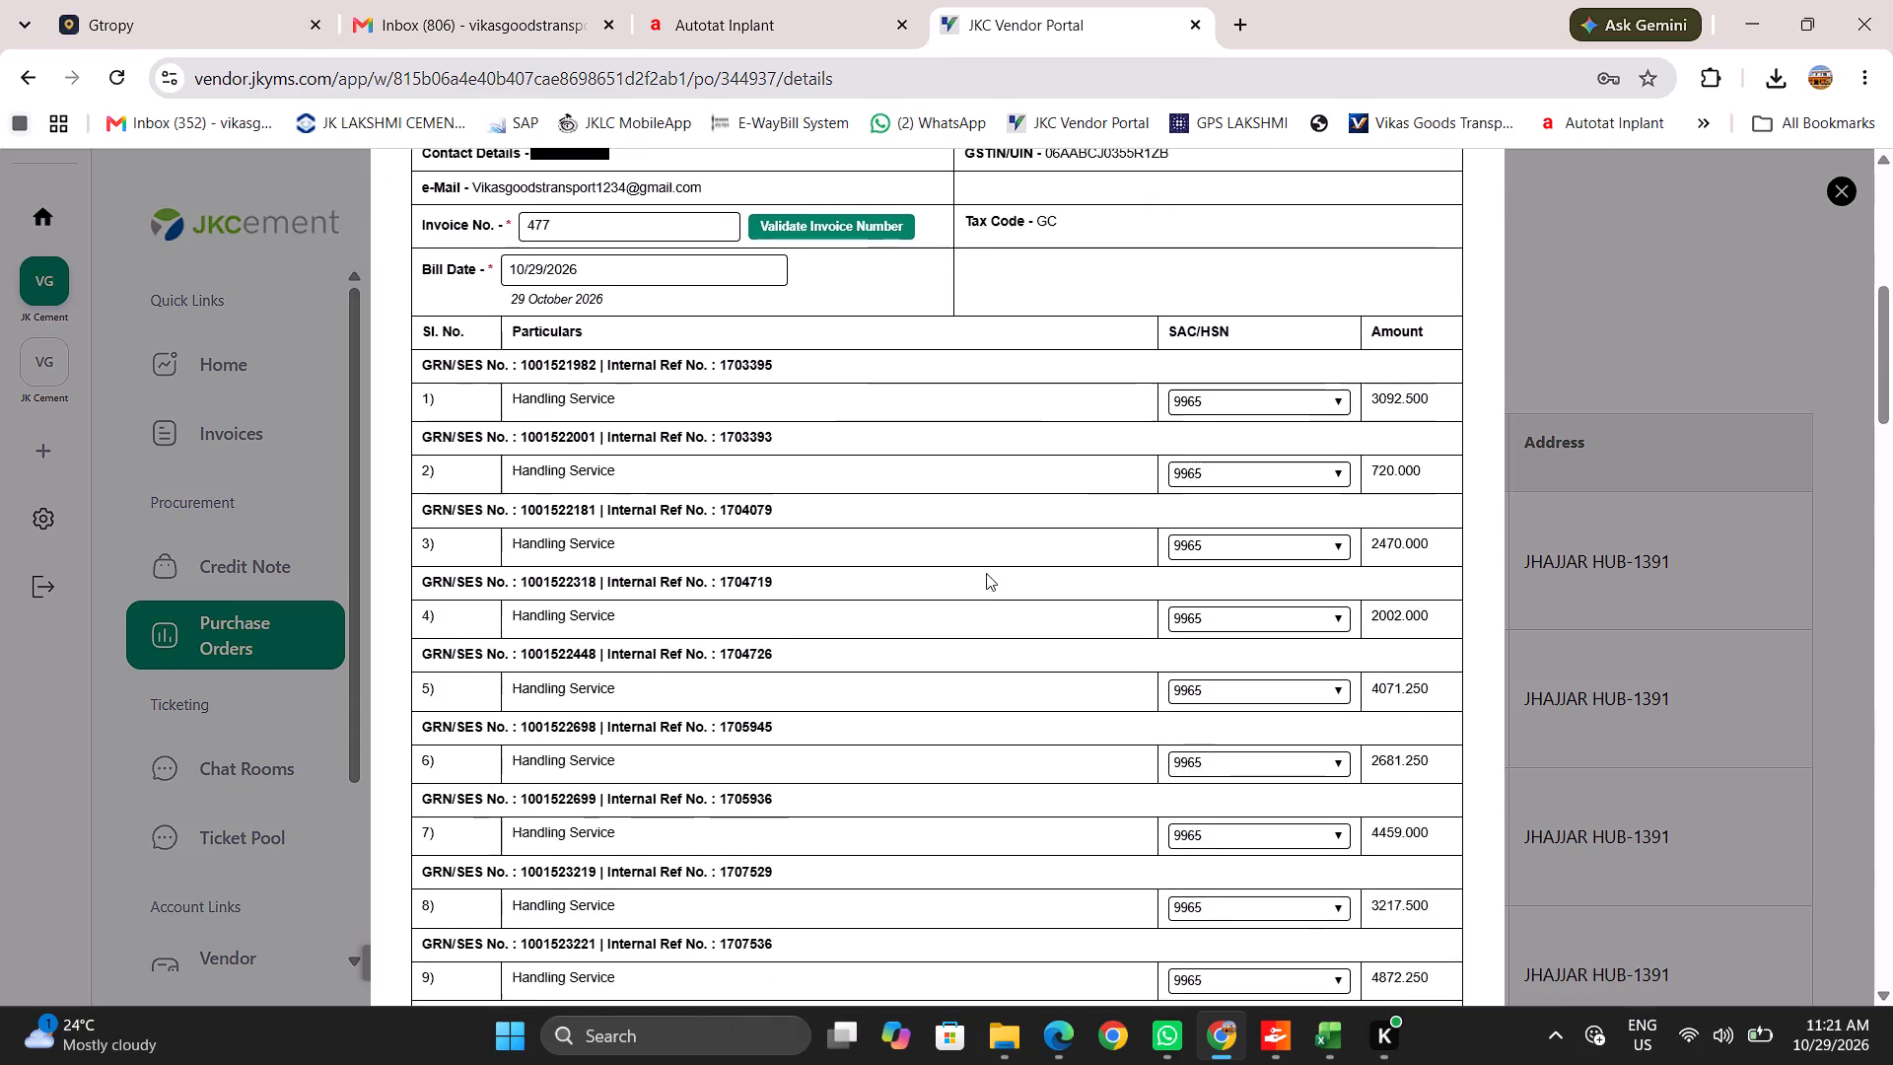
scroll(986, 573, down, 2)
click(1317, 390)
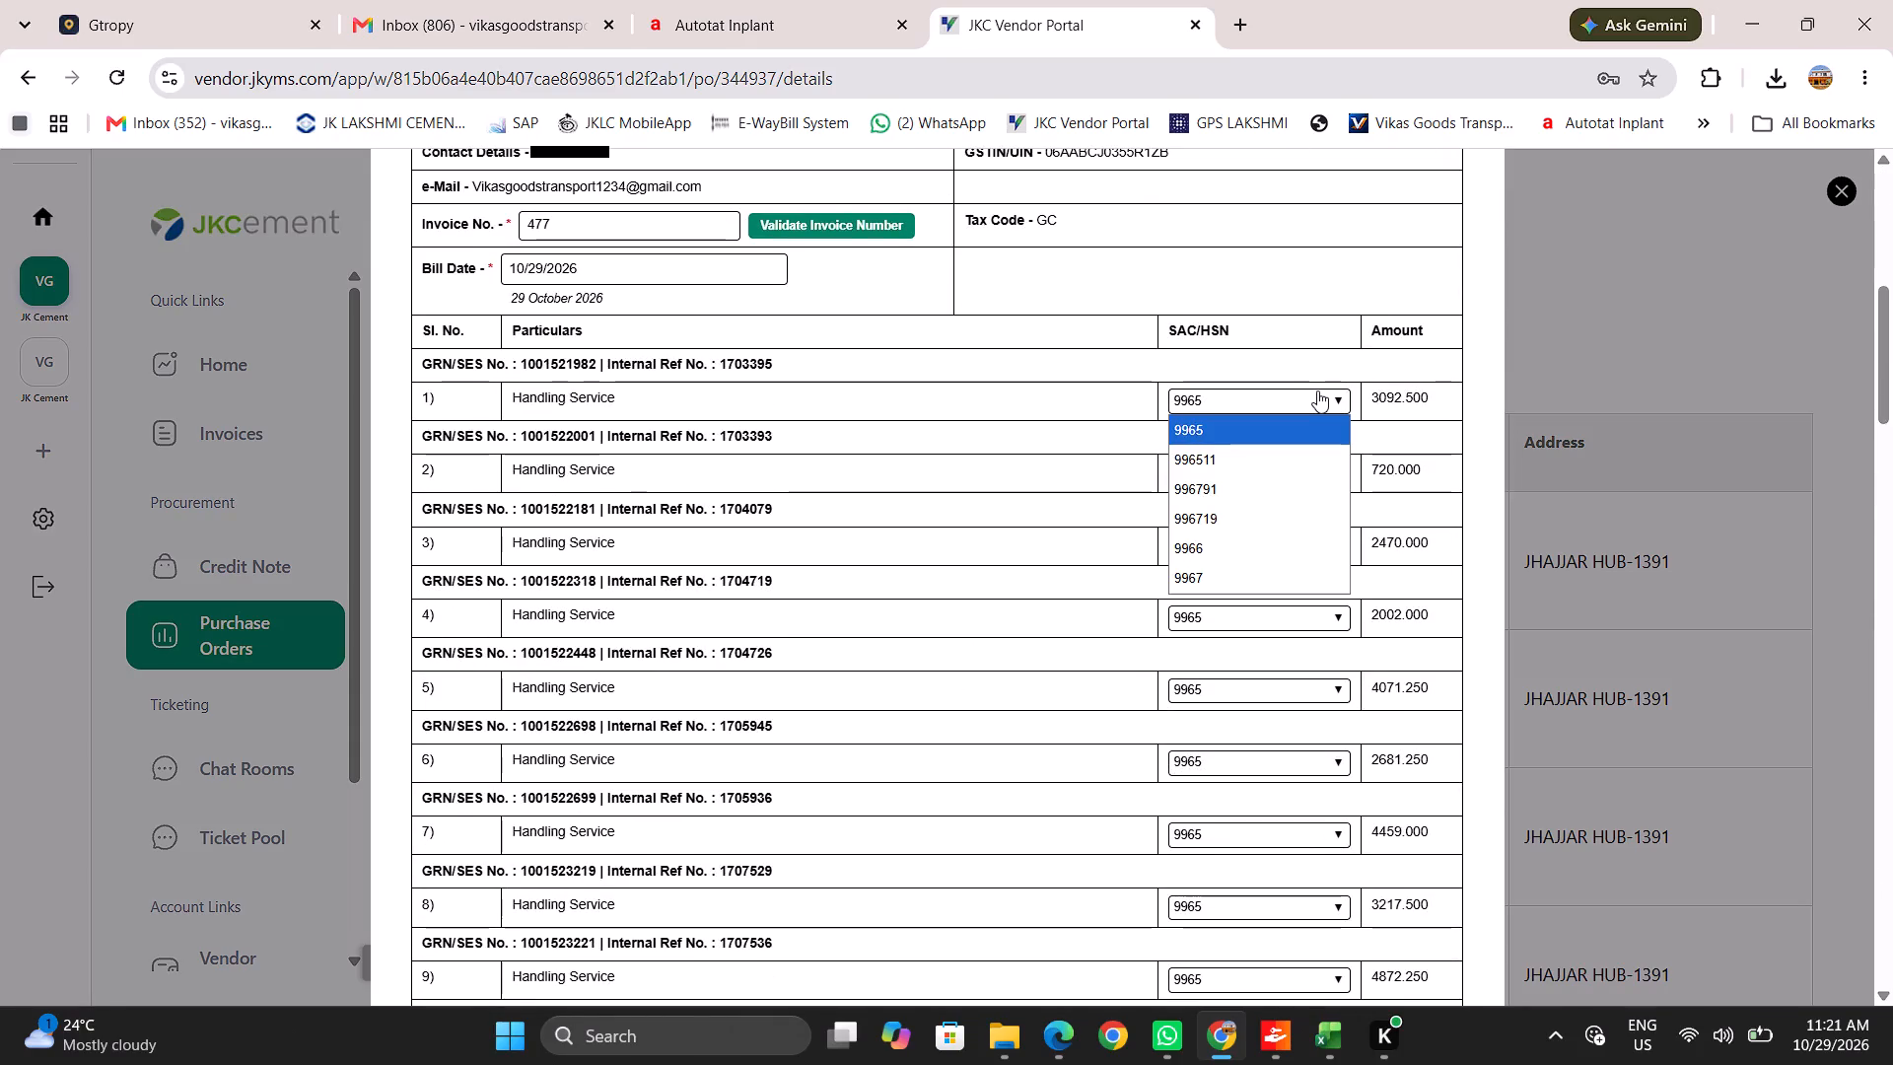
click(1317, 390)
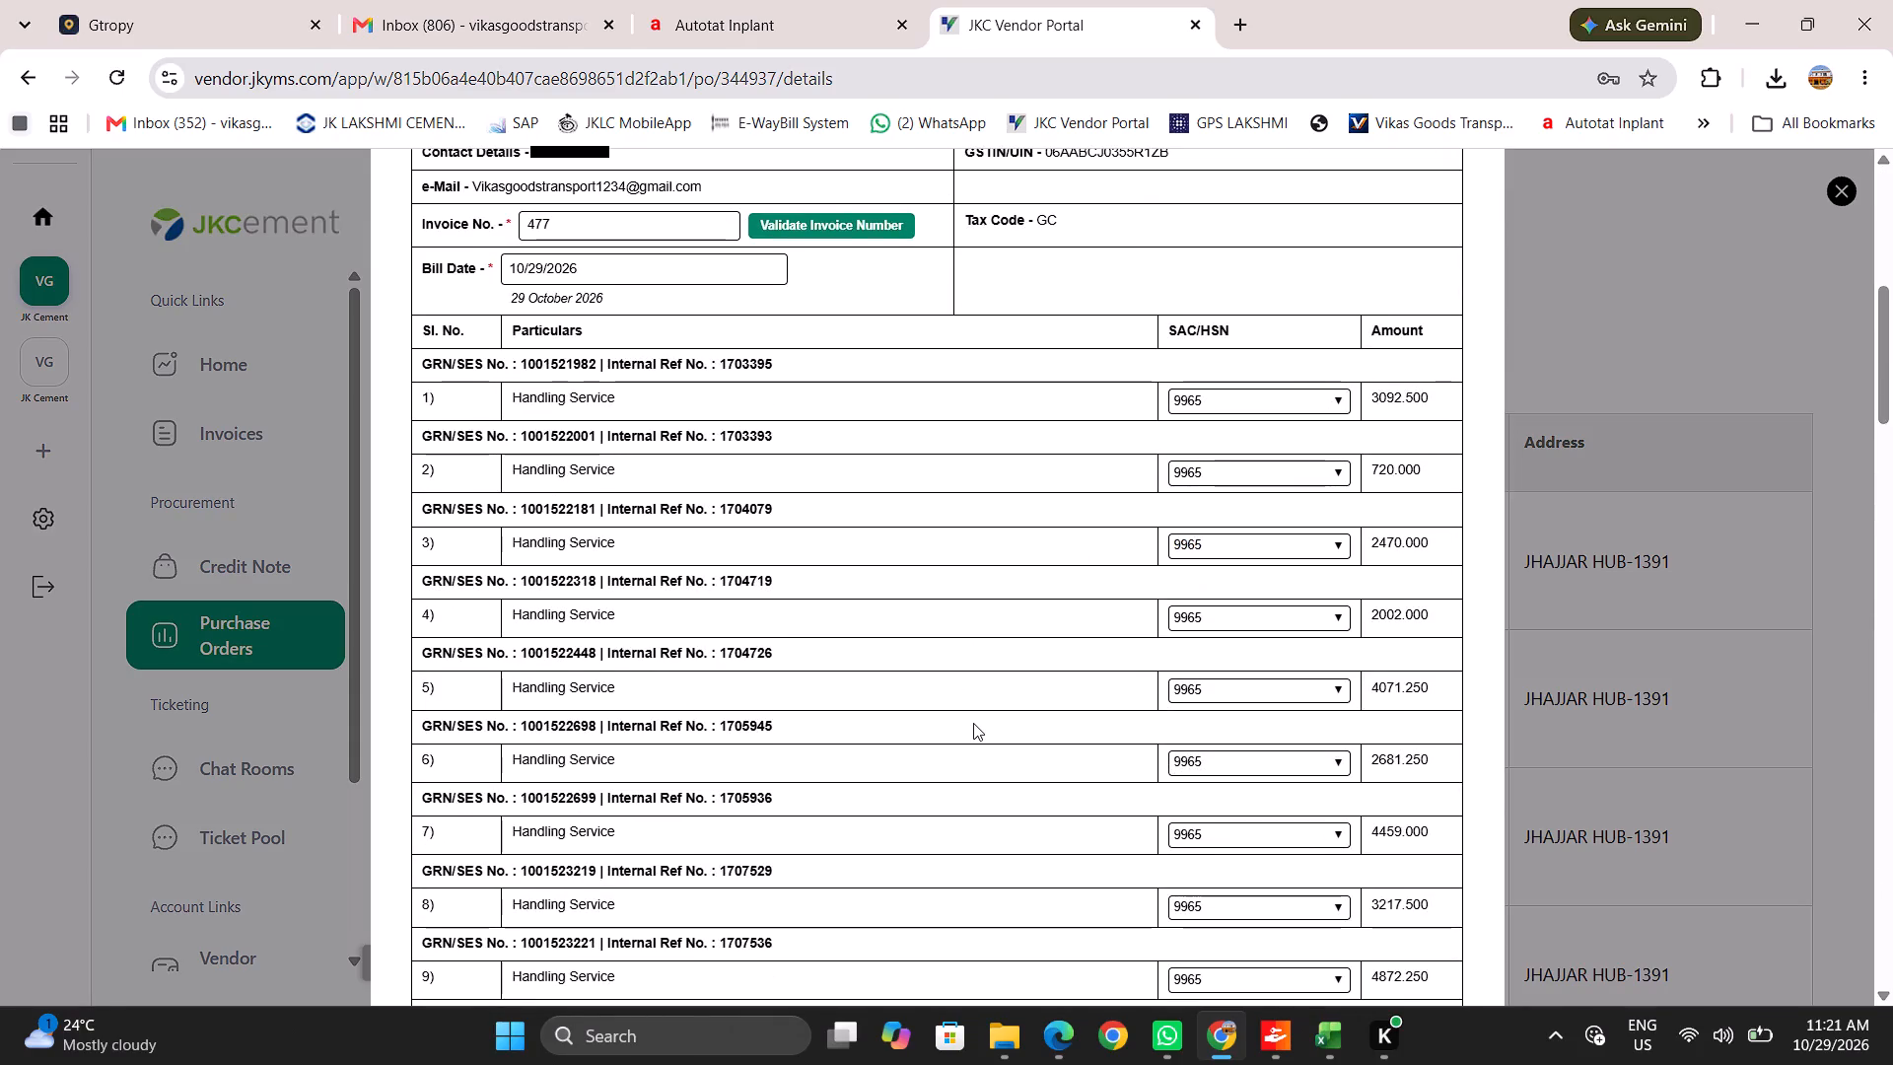
Download the billing summary and save it as Bill 477 in the Bill 477 JK Super Jhajjar handling folder under Bill 2026.
scroll(973, 723, down, 14)
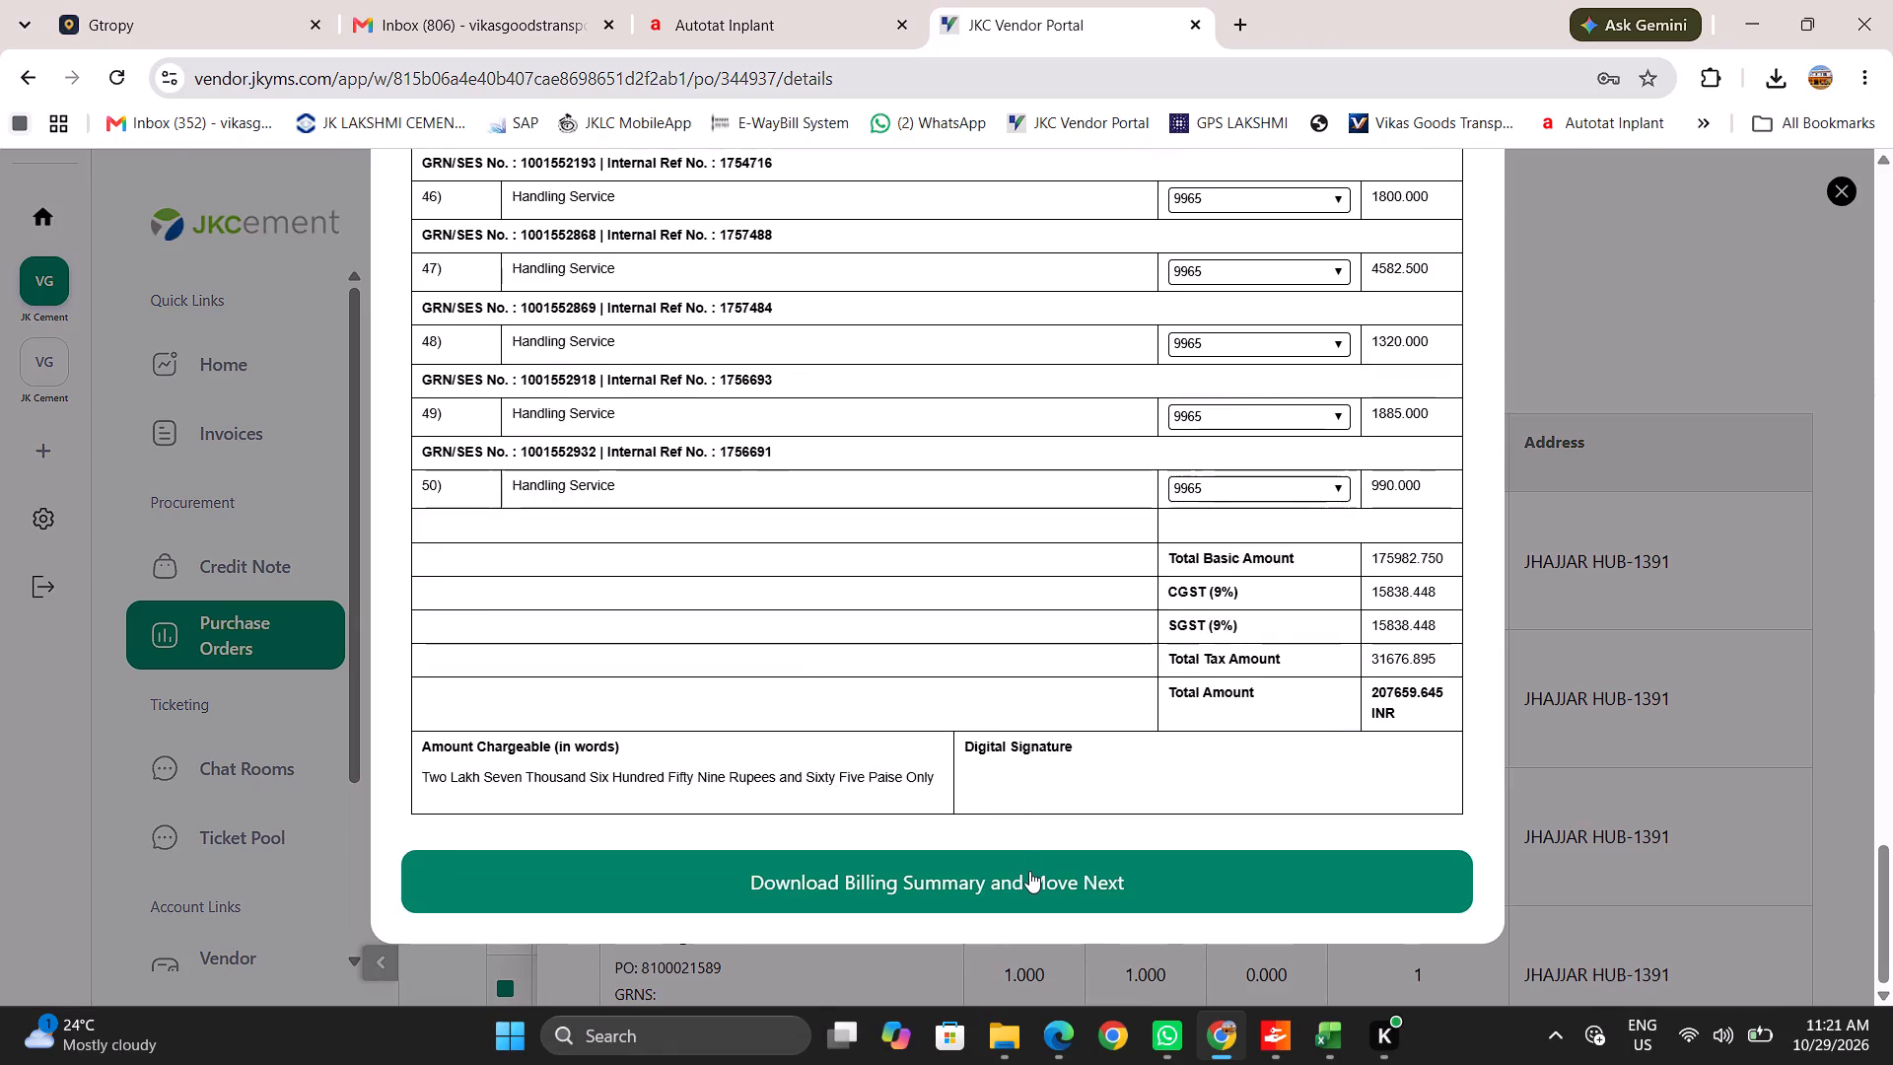
click(1029, 872)
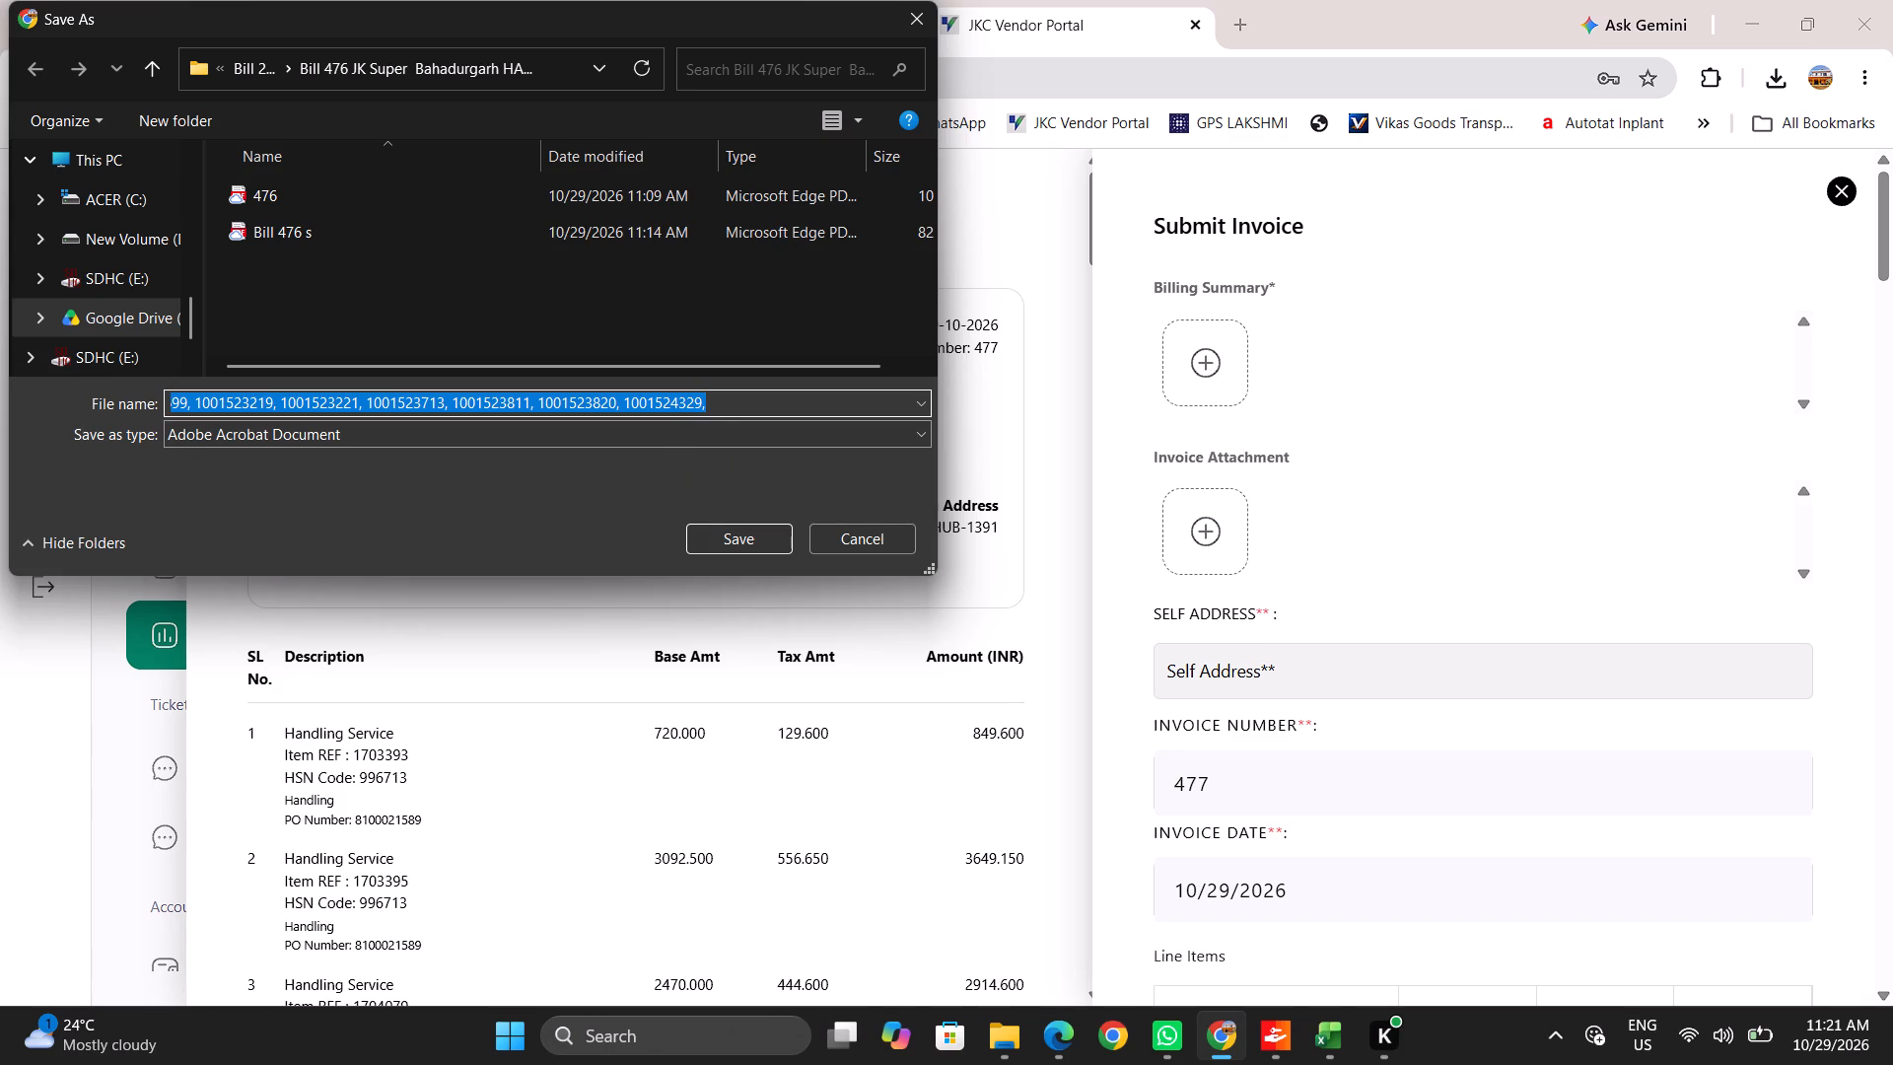
key(BackSpace)
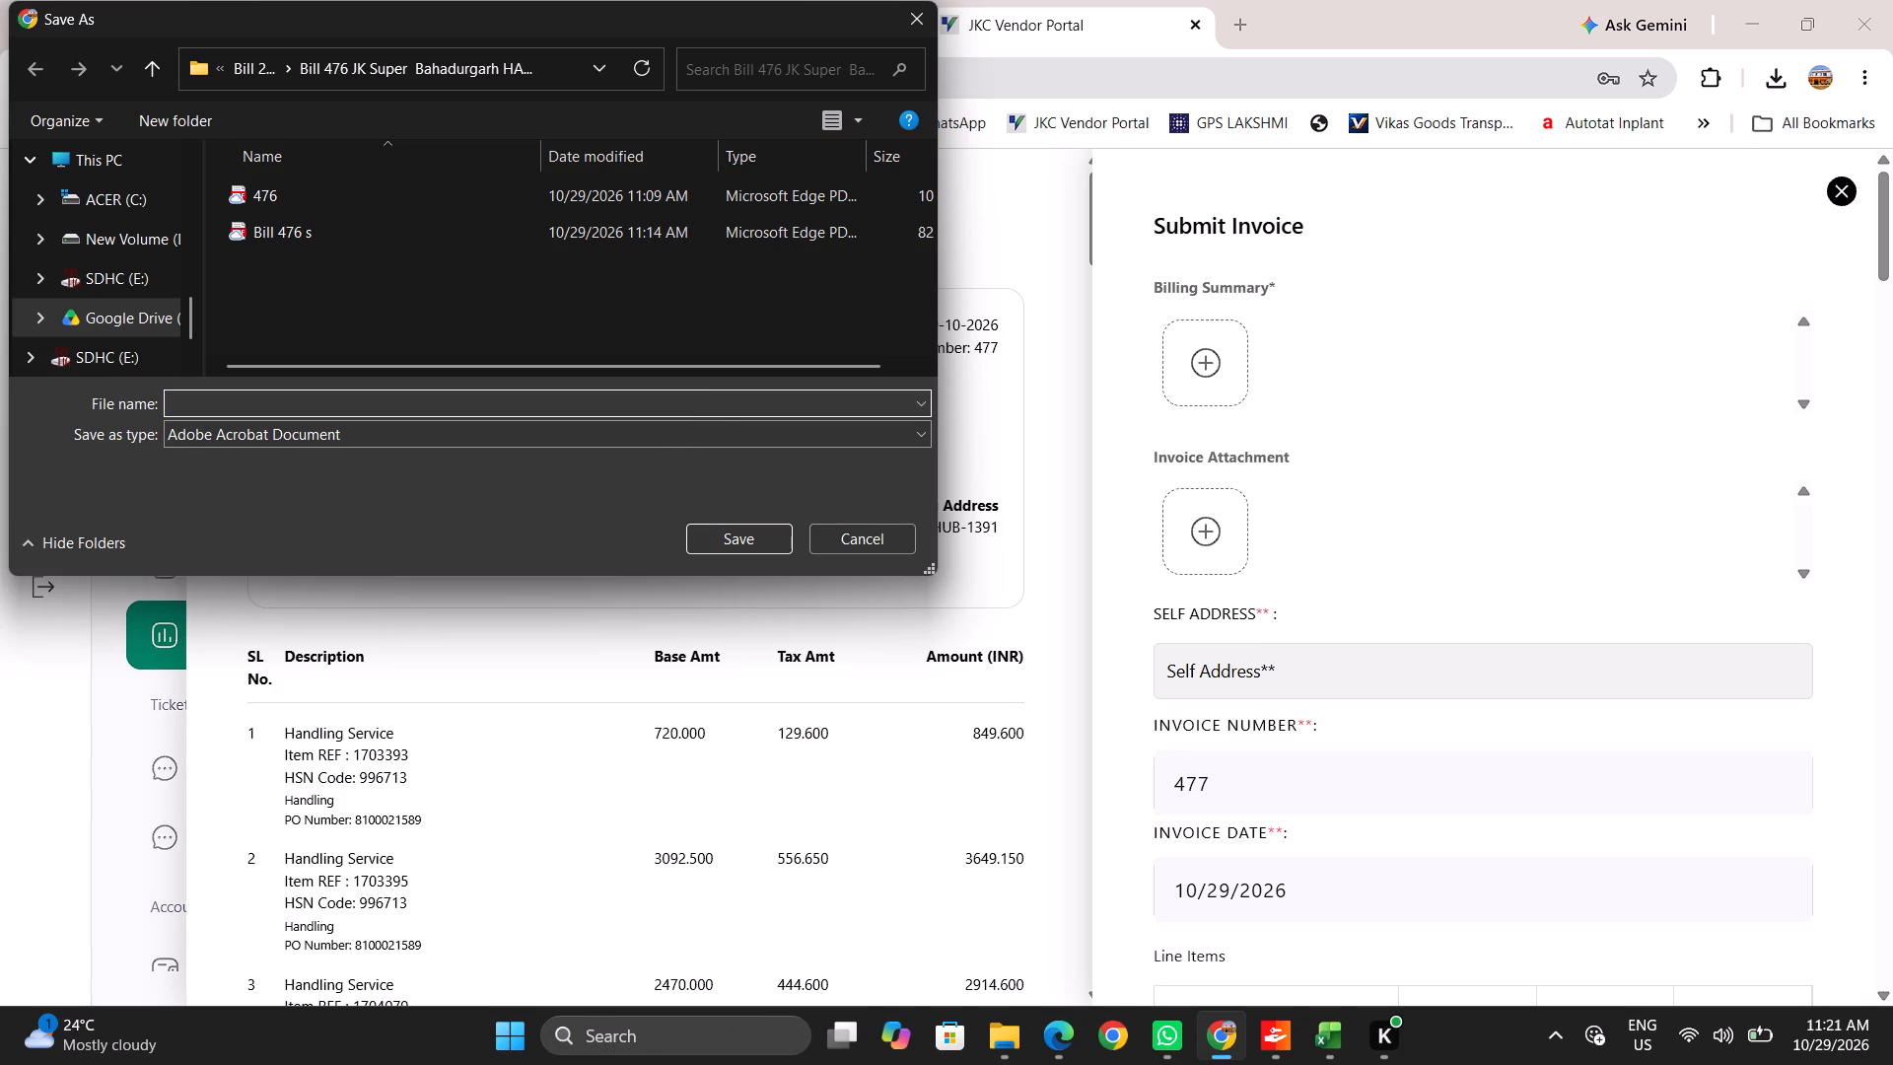
text(Bill)
key(space)
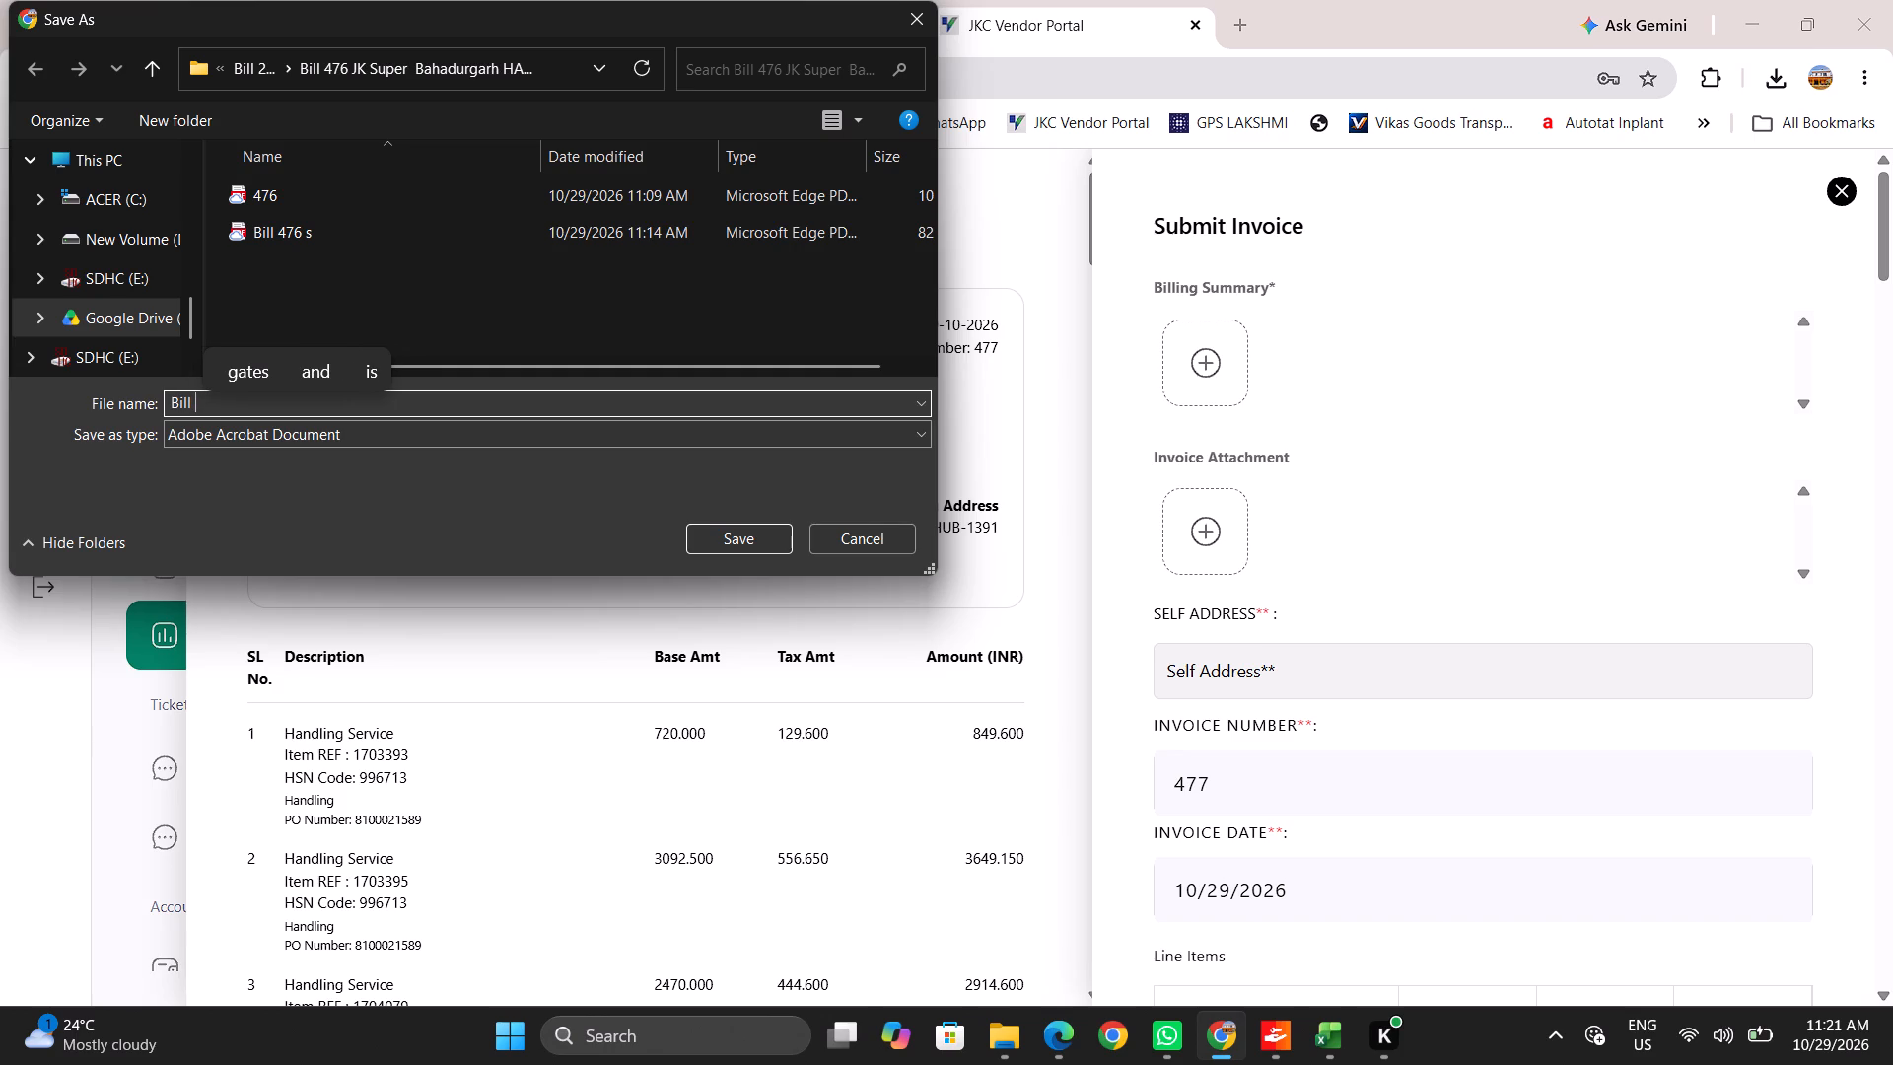
text(477)
click(143, 75)
scroll(354, 355, down, 20)
scroll(354, 355, down, 20)
scroll(354, 355, down, 2)
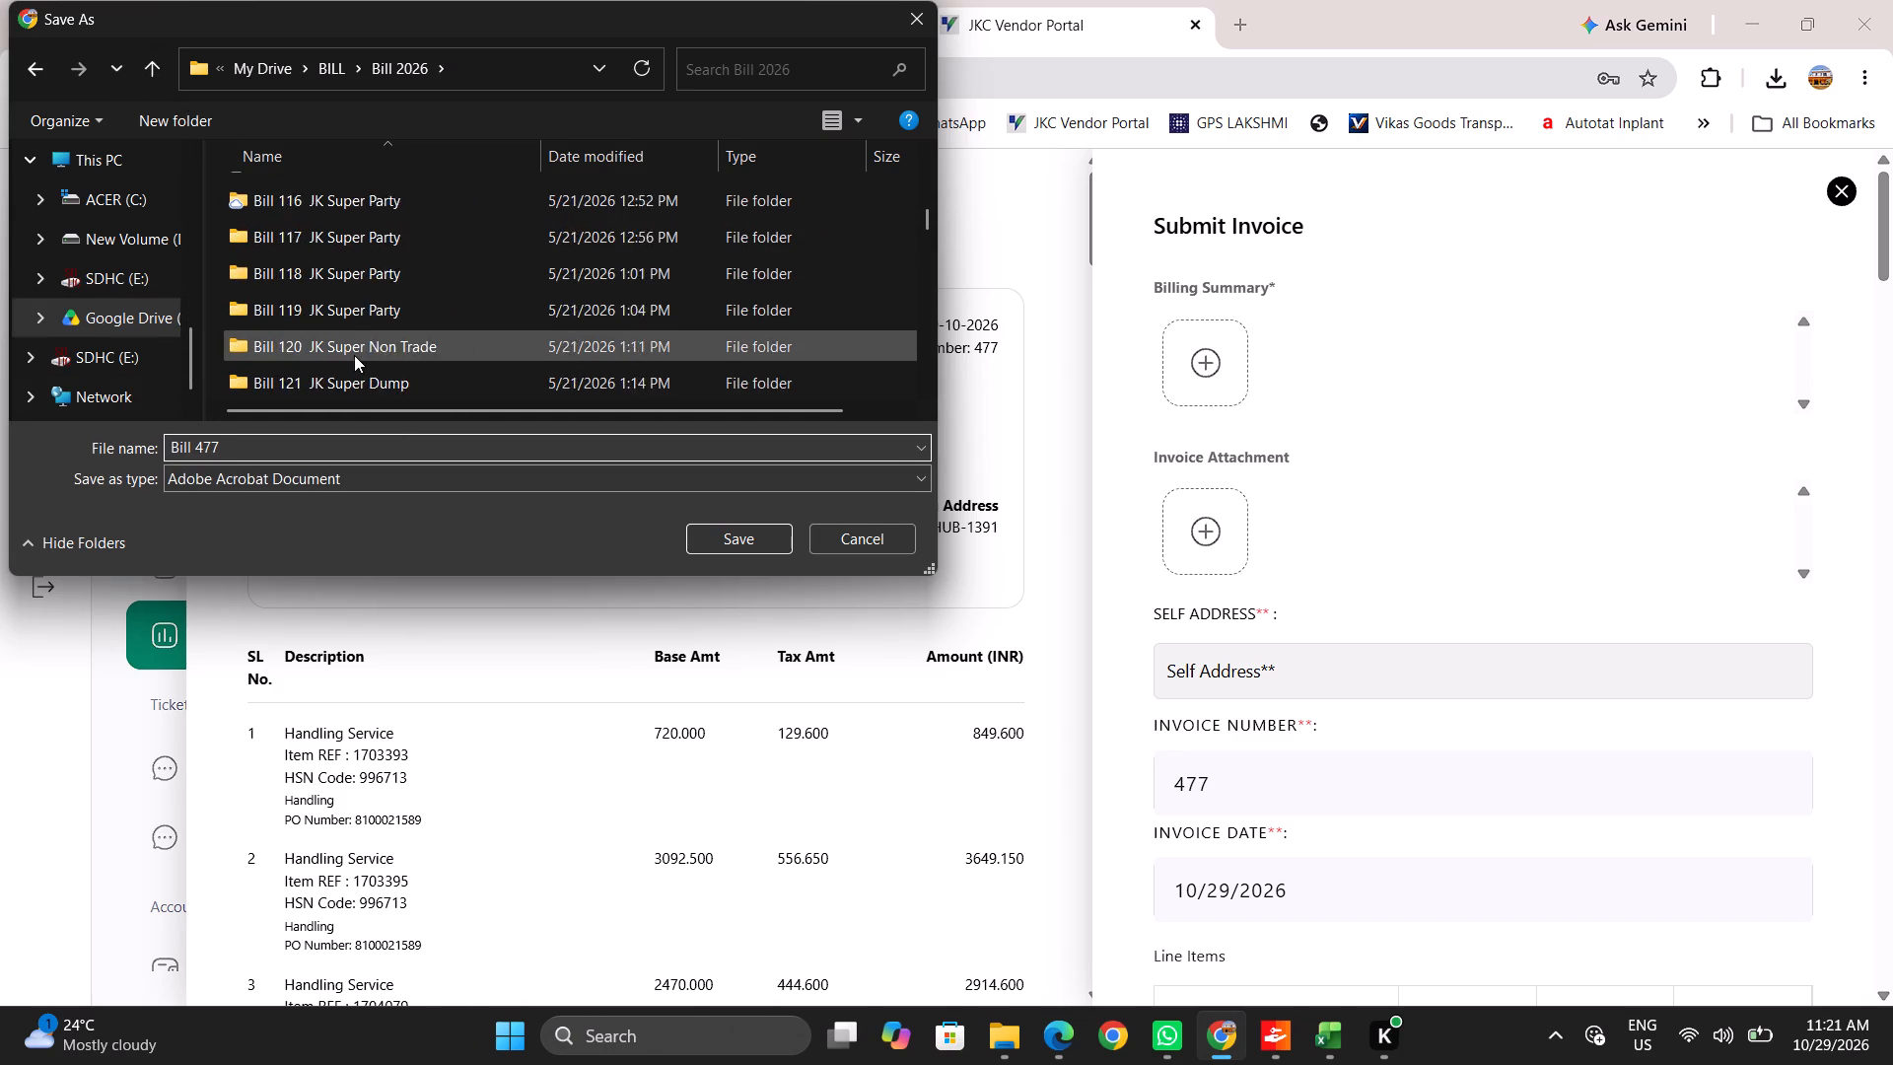
scroll(354, 355, down, 20)
scroll(354, 355, down, 20)
scroll(354, 355, down, 20)
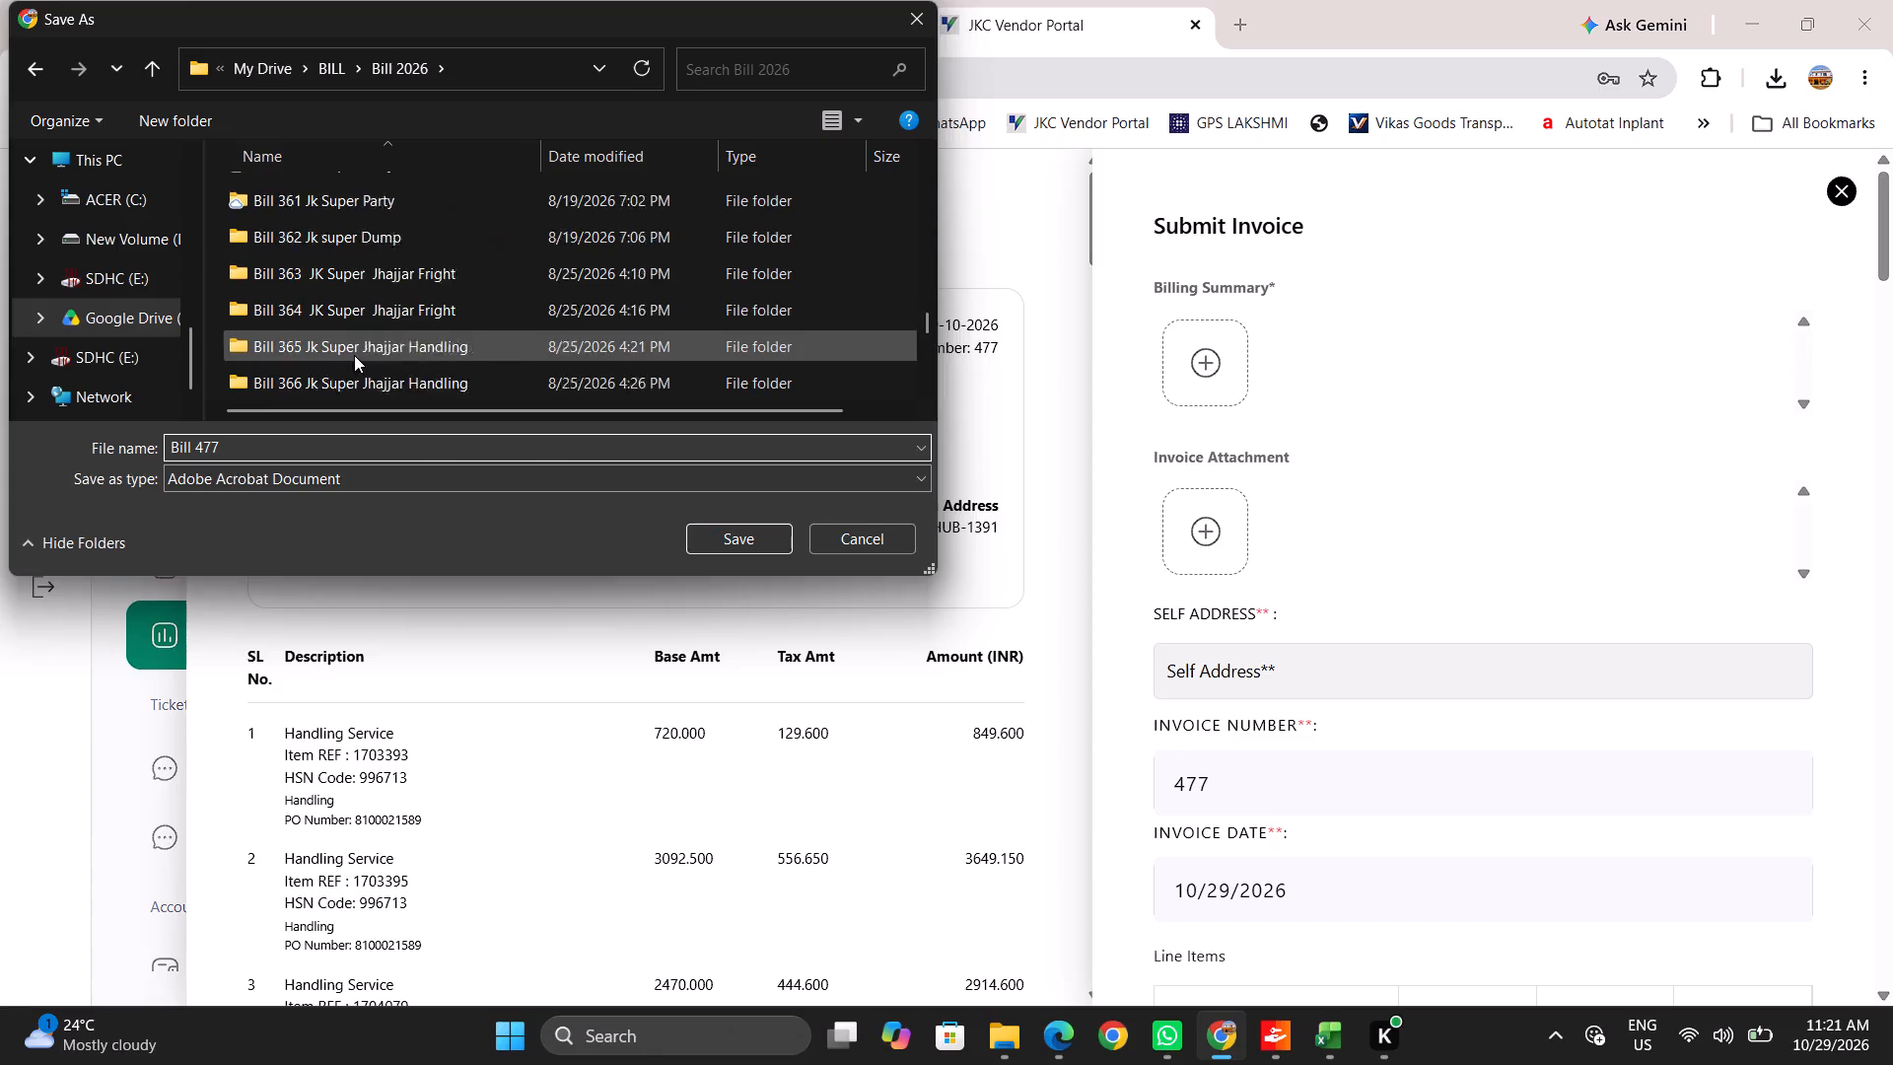
scroll(354, 355, down, 20)
scroll(354, 355, down, 20)
scroll(354, 355, down, 20)
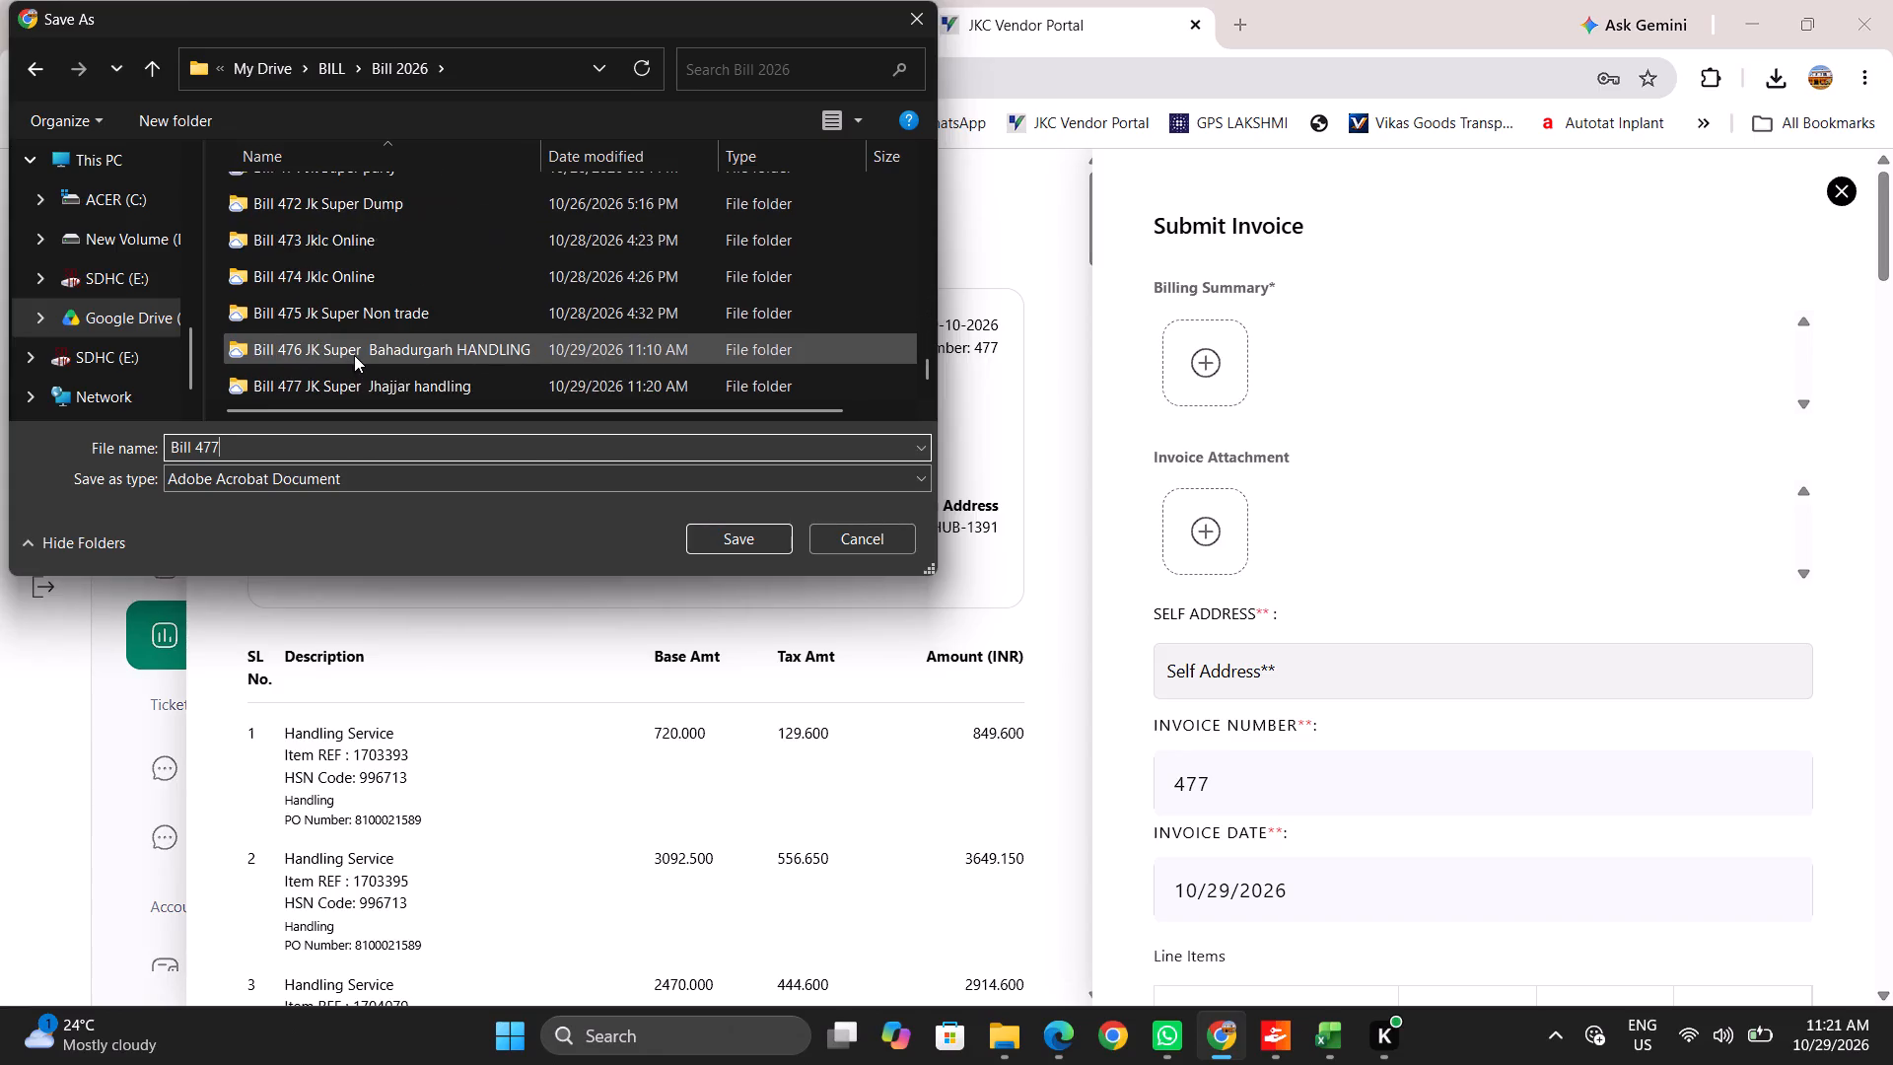
double_click(350, 390)
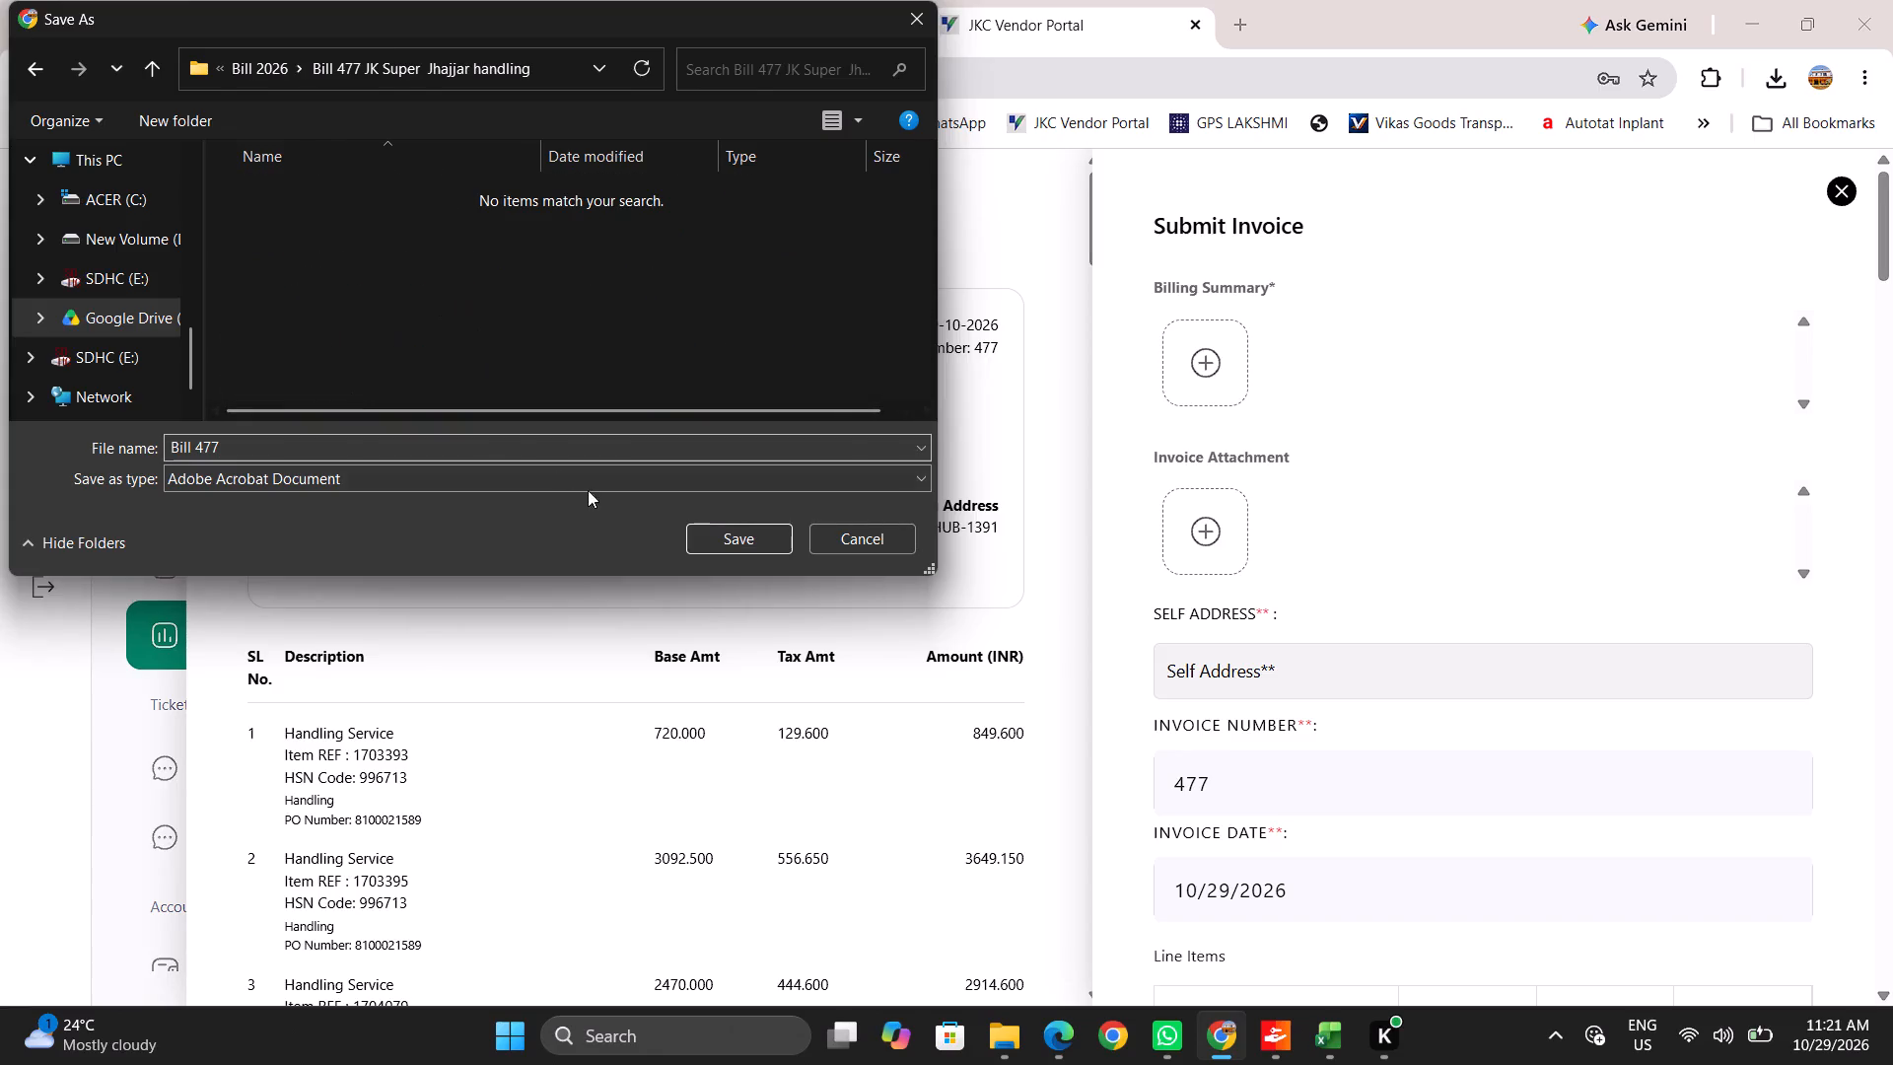
click(712, 537)
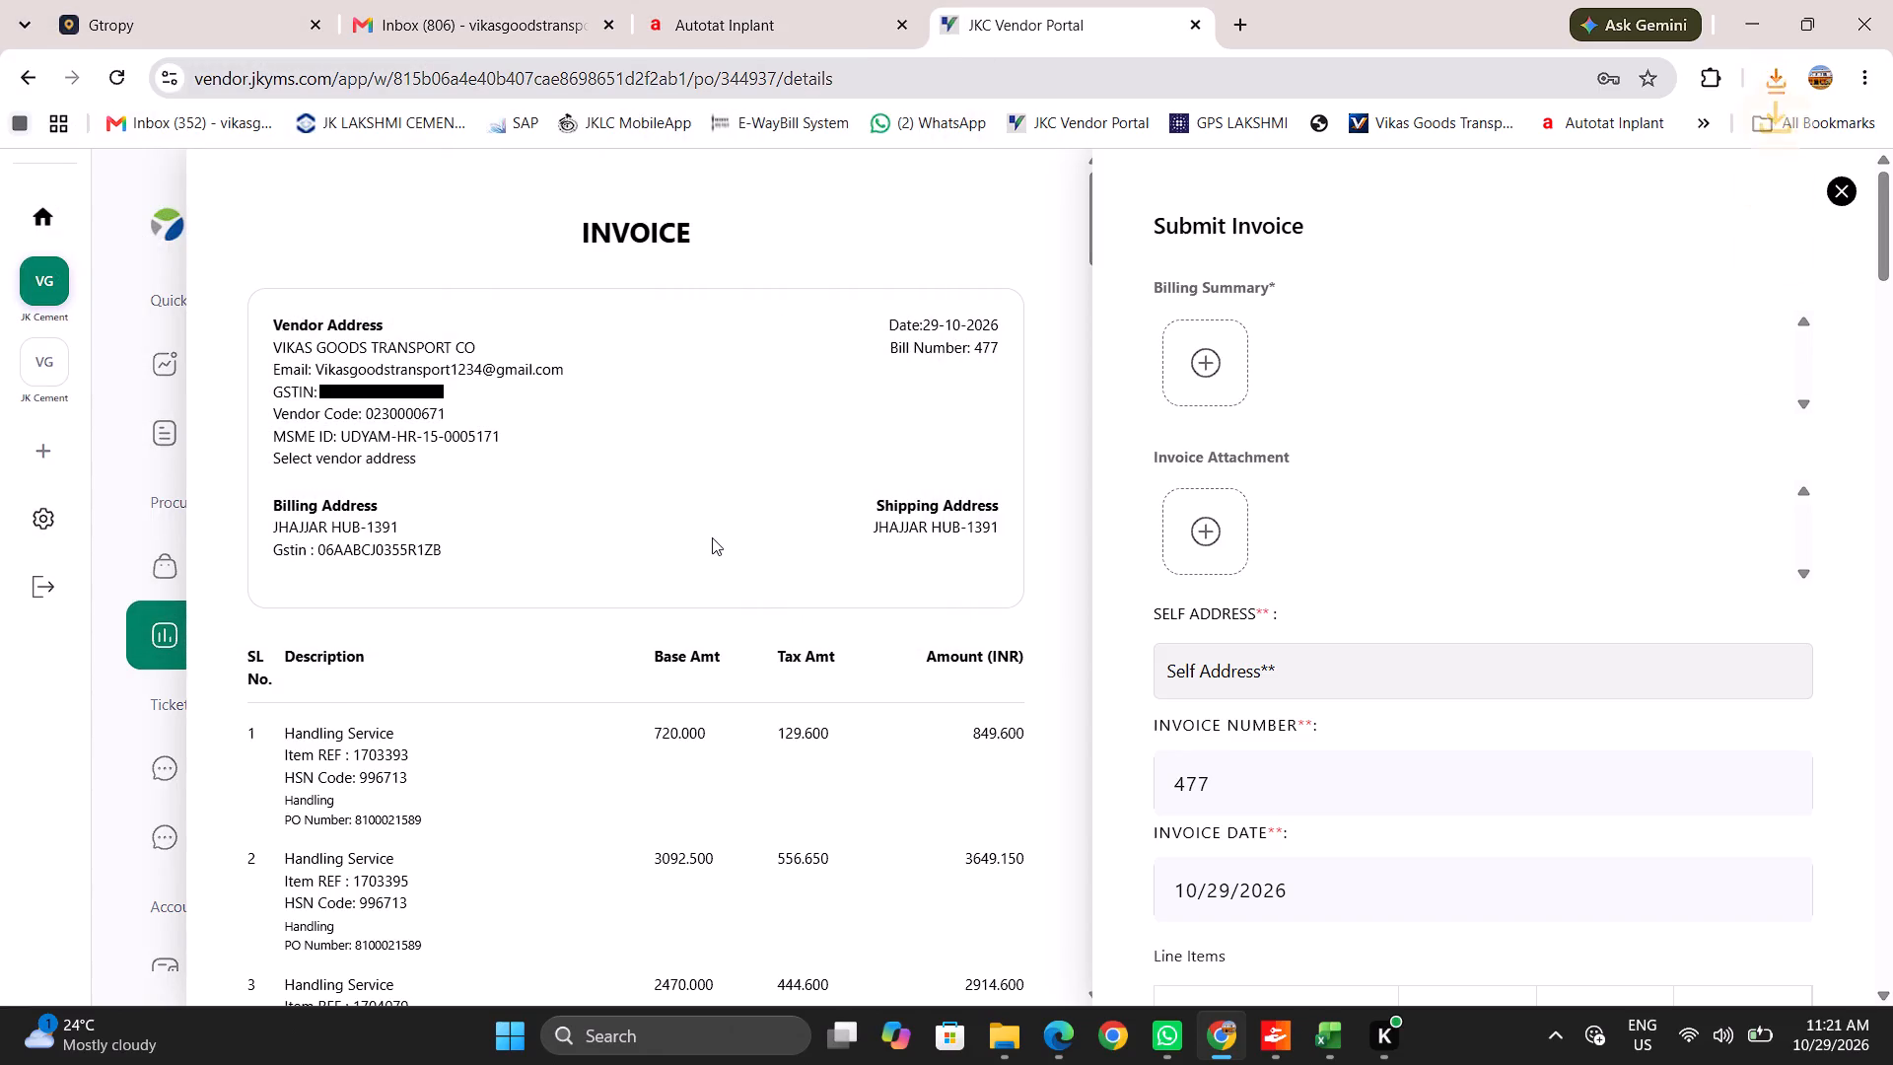
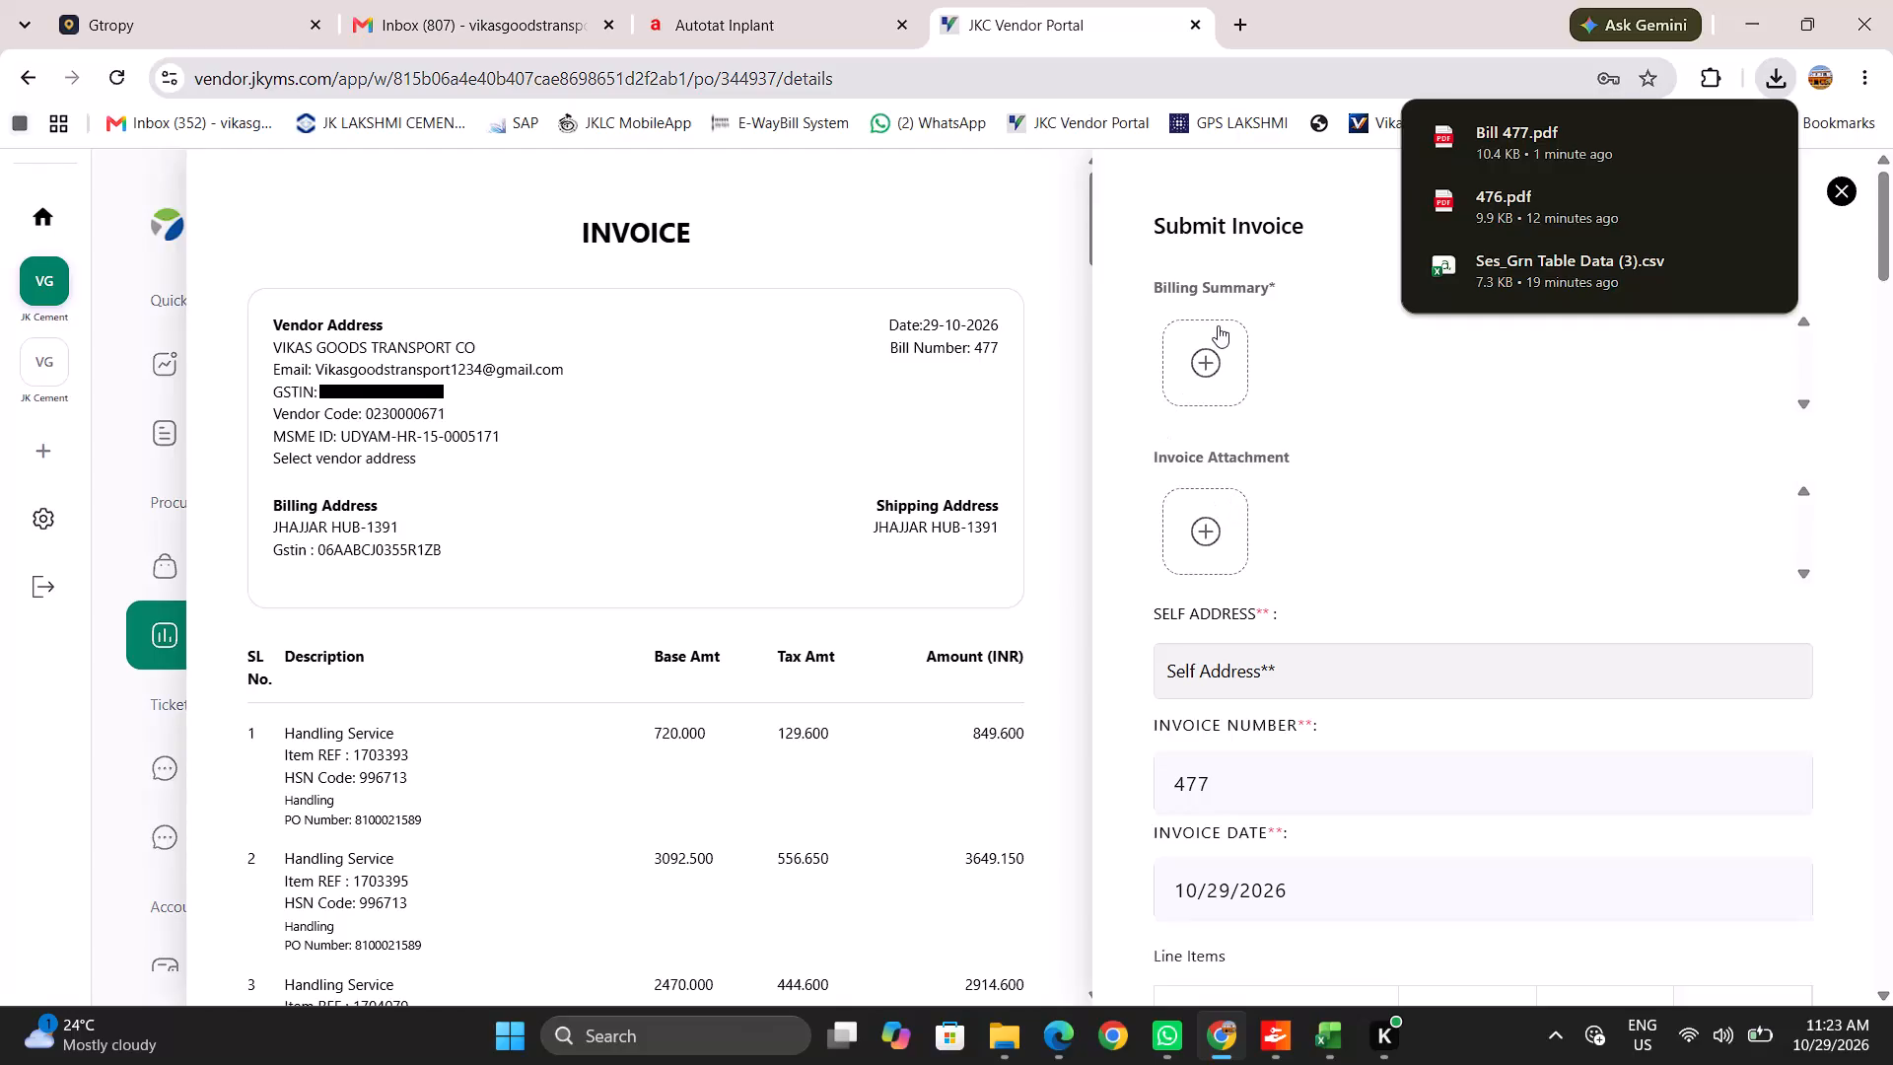
Attach the Bill 477 s PDF from the Bill 477 JK Super Jhajjar handling folder in Bill 2026 as the billing summary.
click(1218, 325)
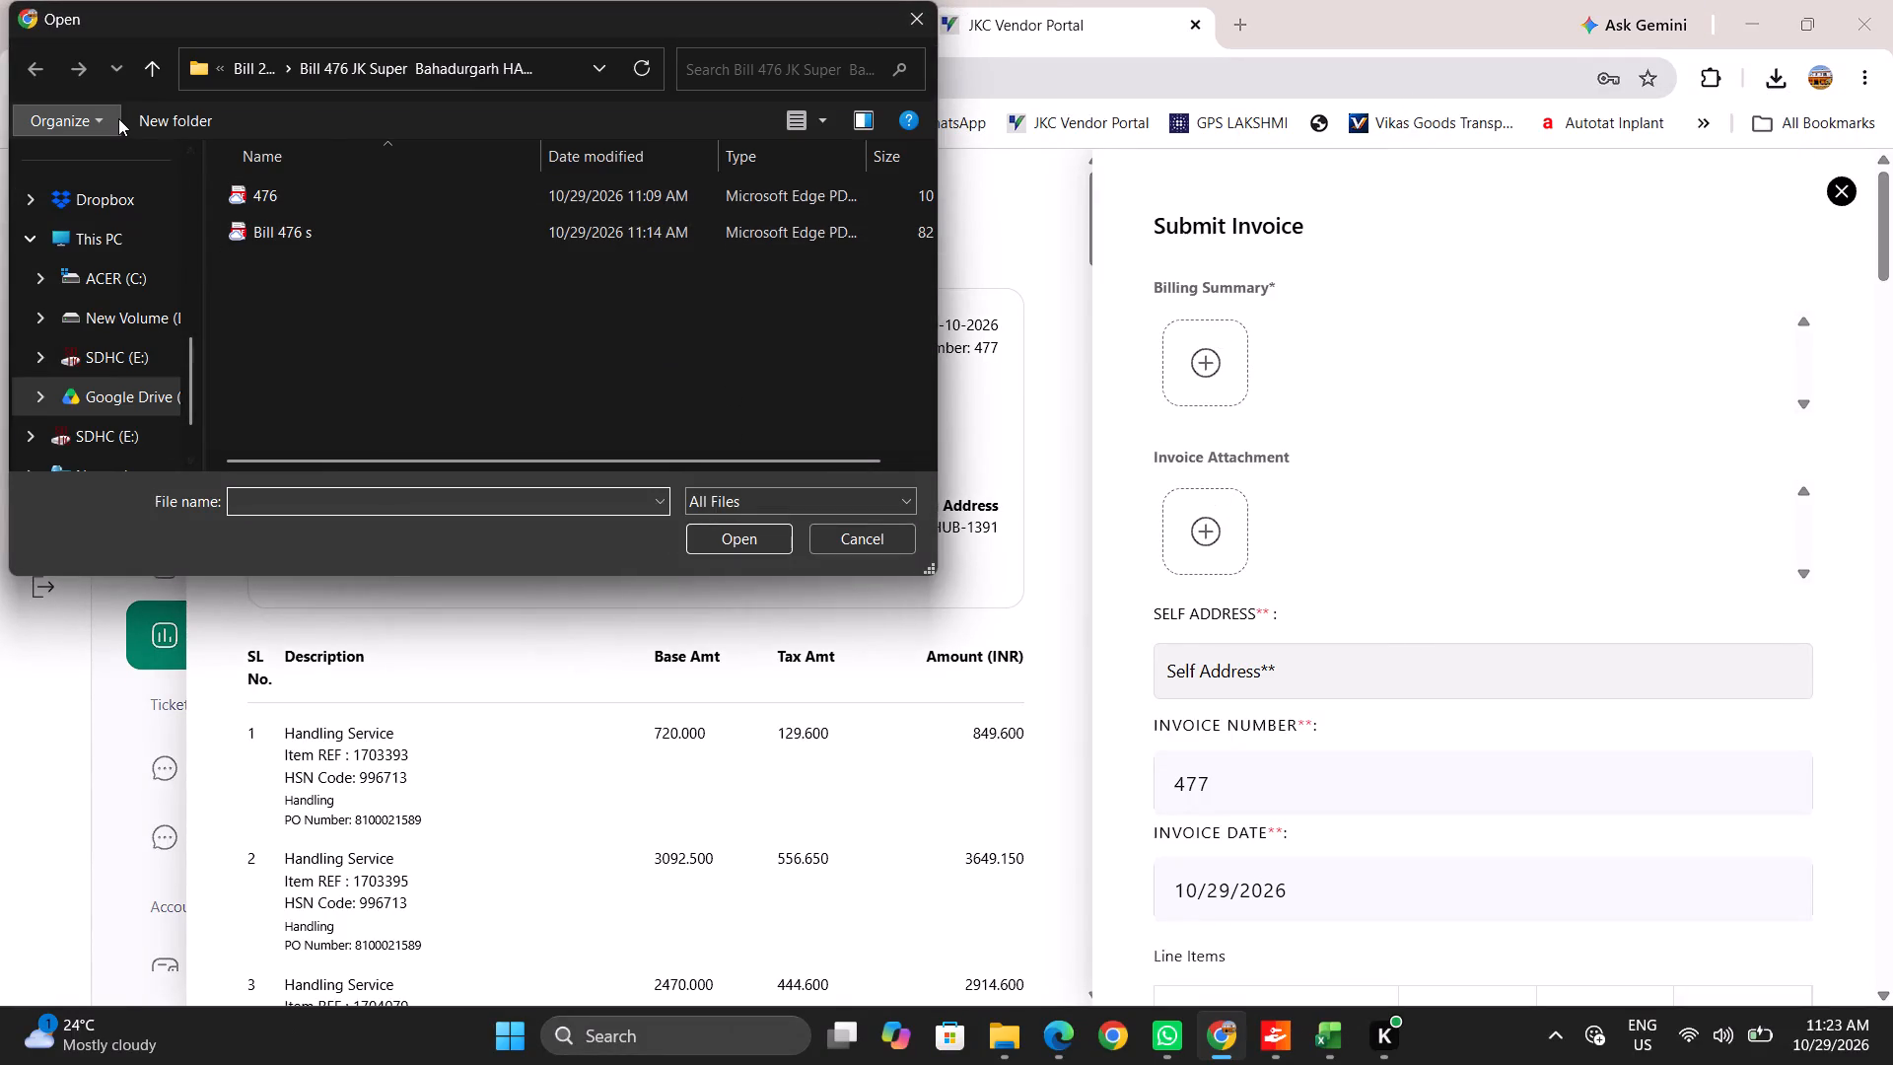
click(144, 74)
scroll(416, 400, down, 3)
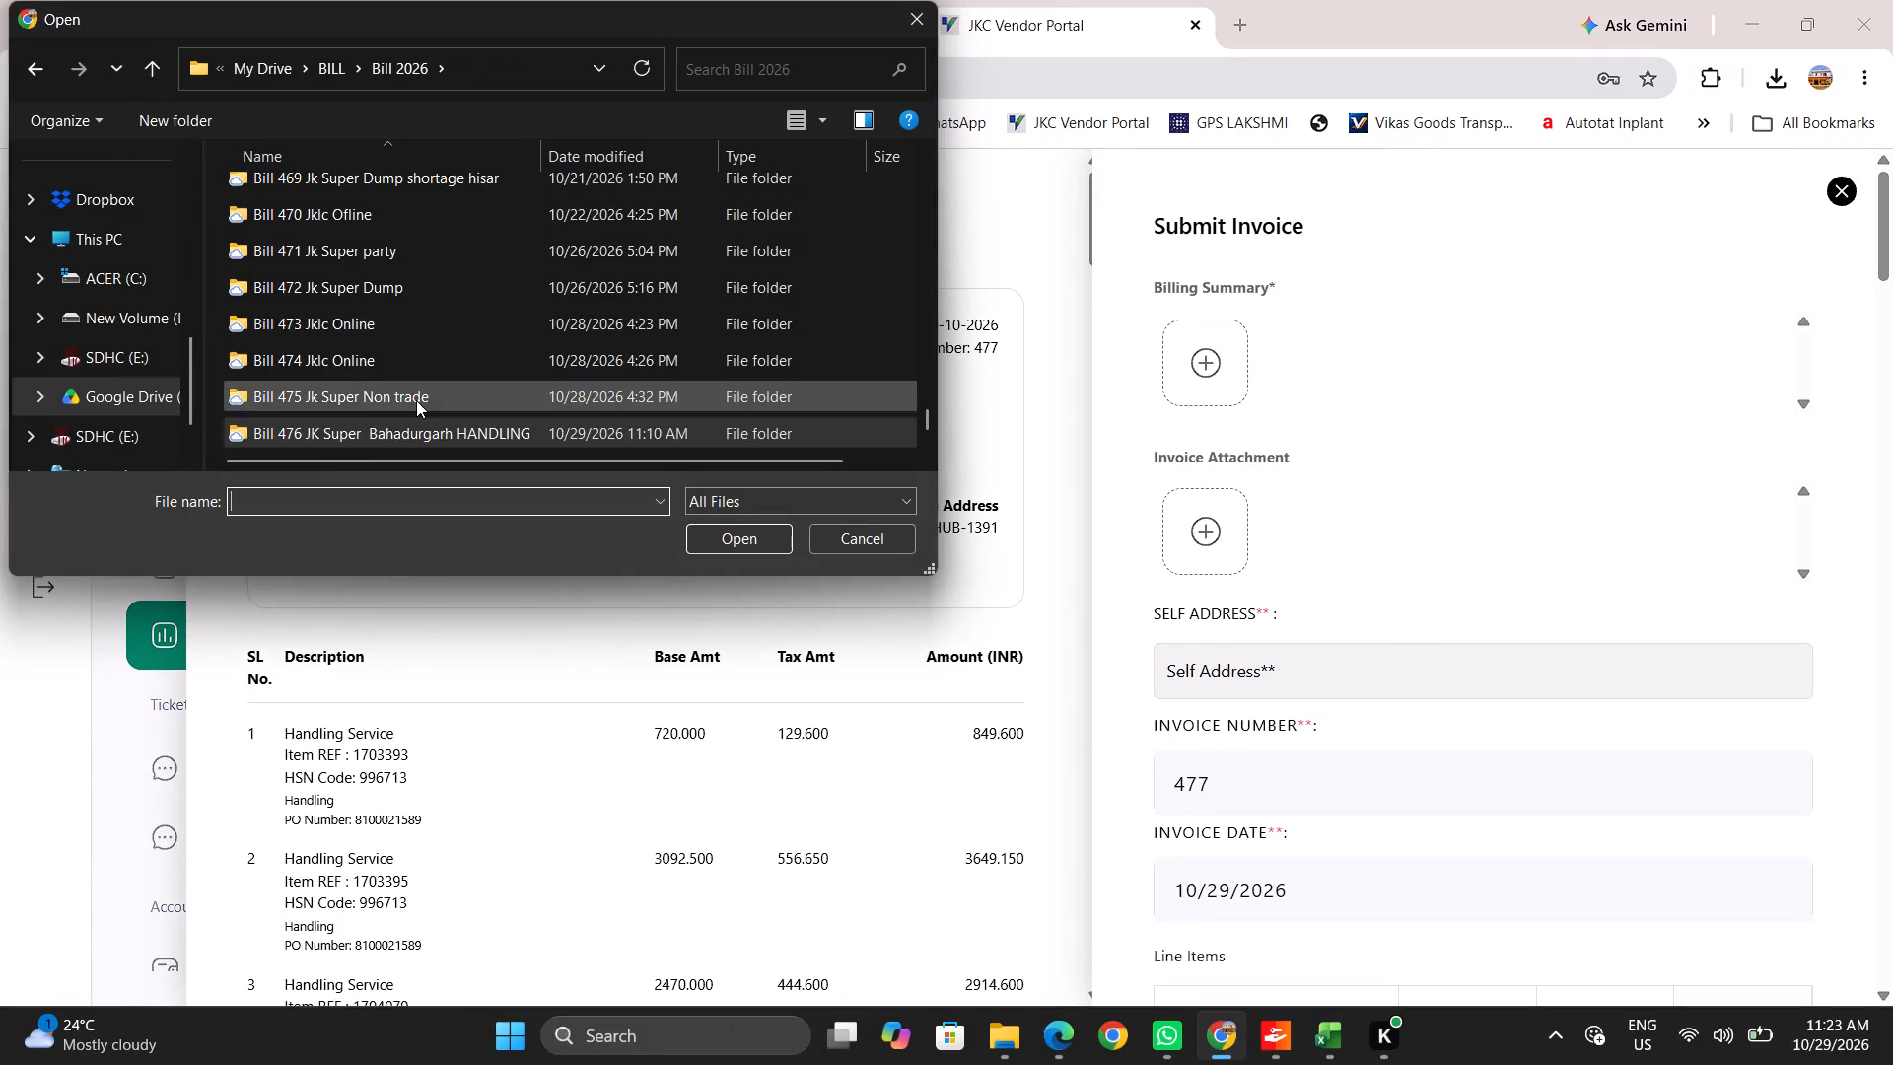
scroll(416, 400, down, 8)
drag(426, 453, 431, 435)
double_click(431, 435)
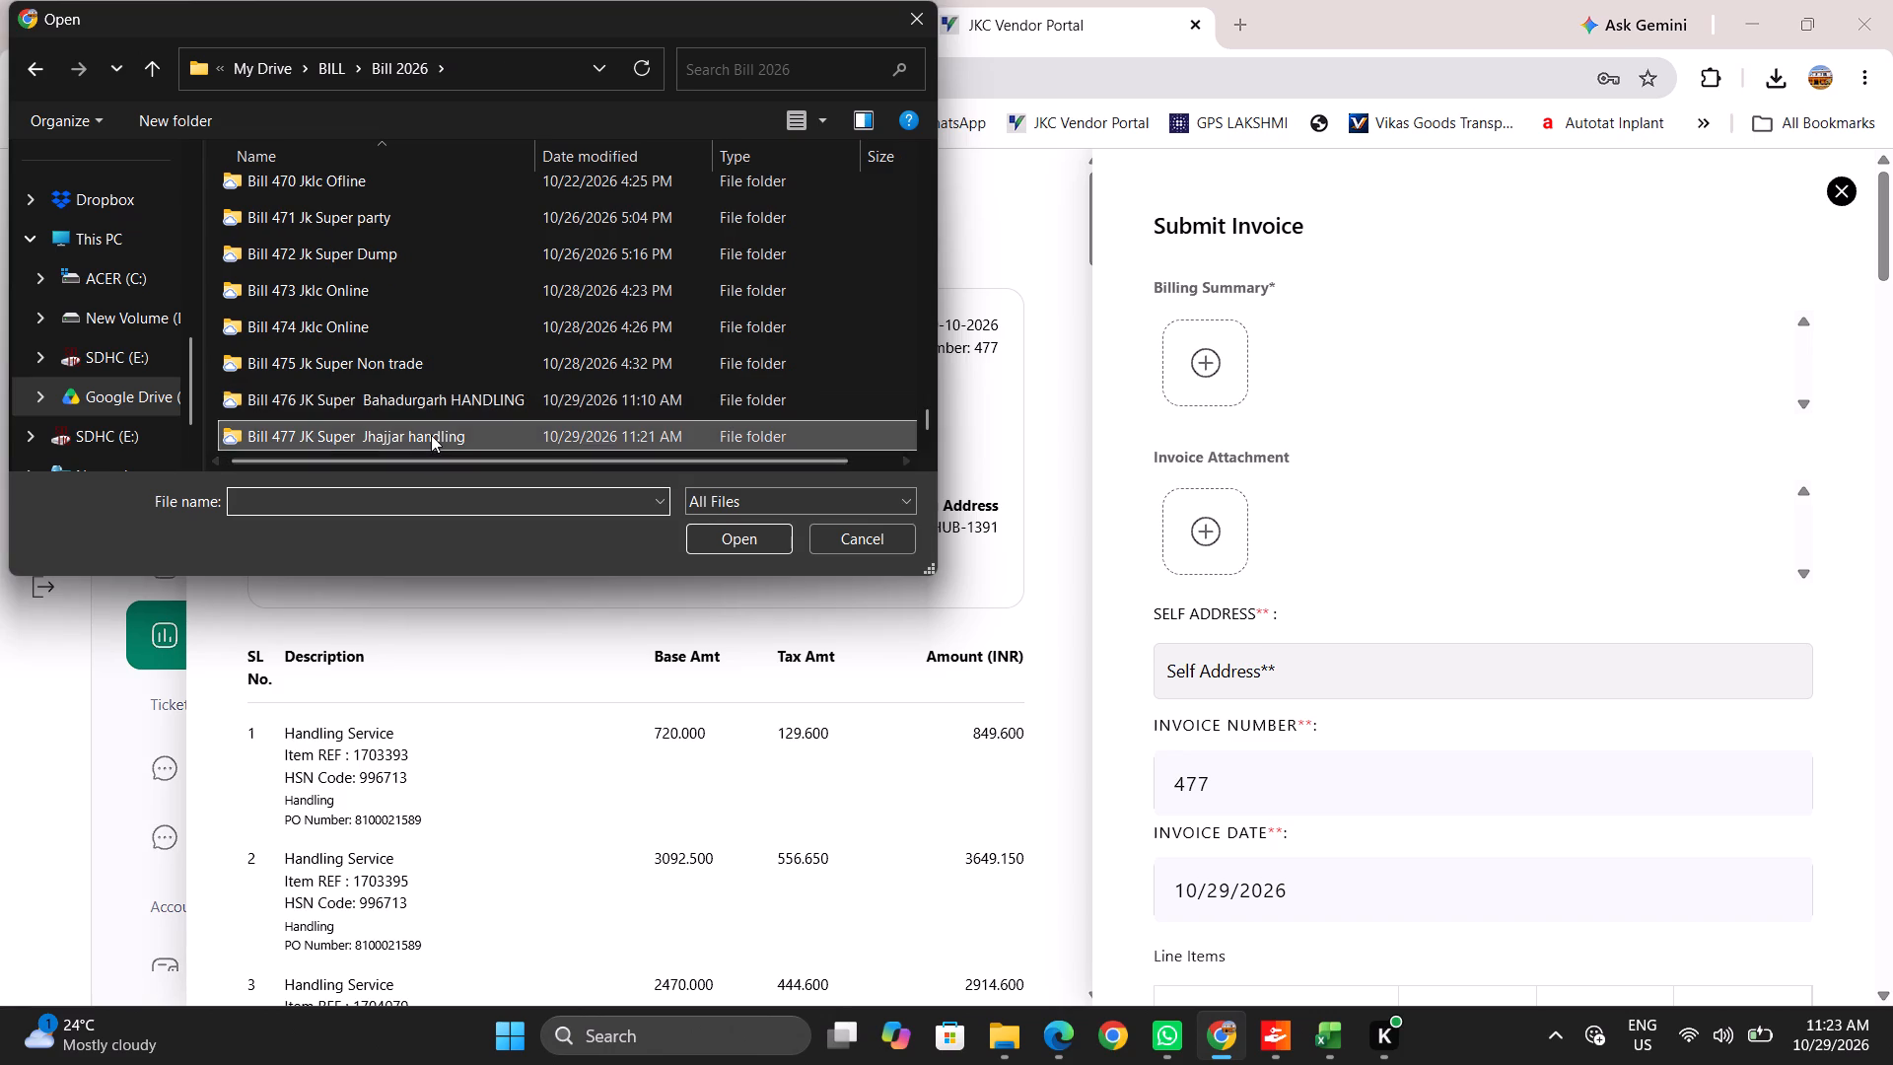
click(377, 183)
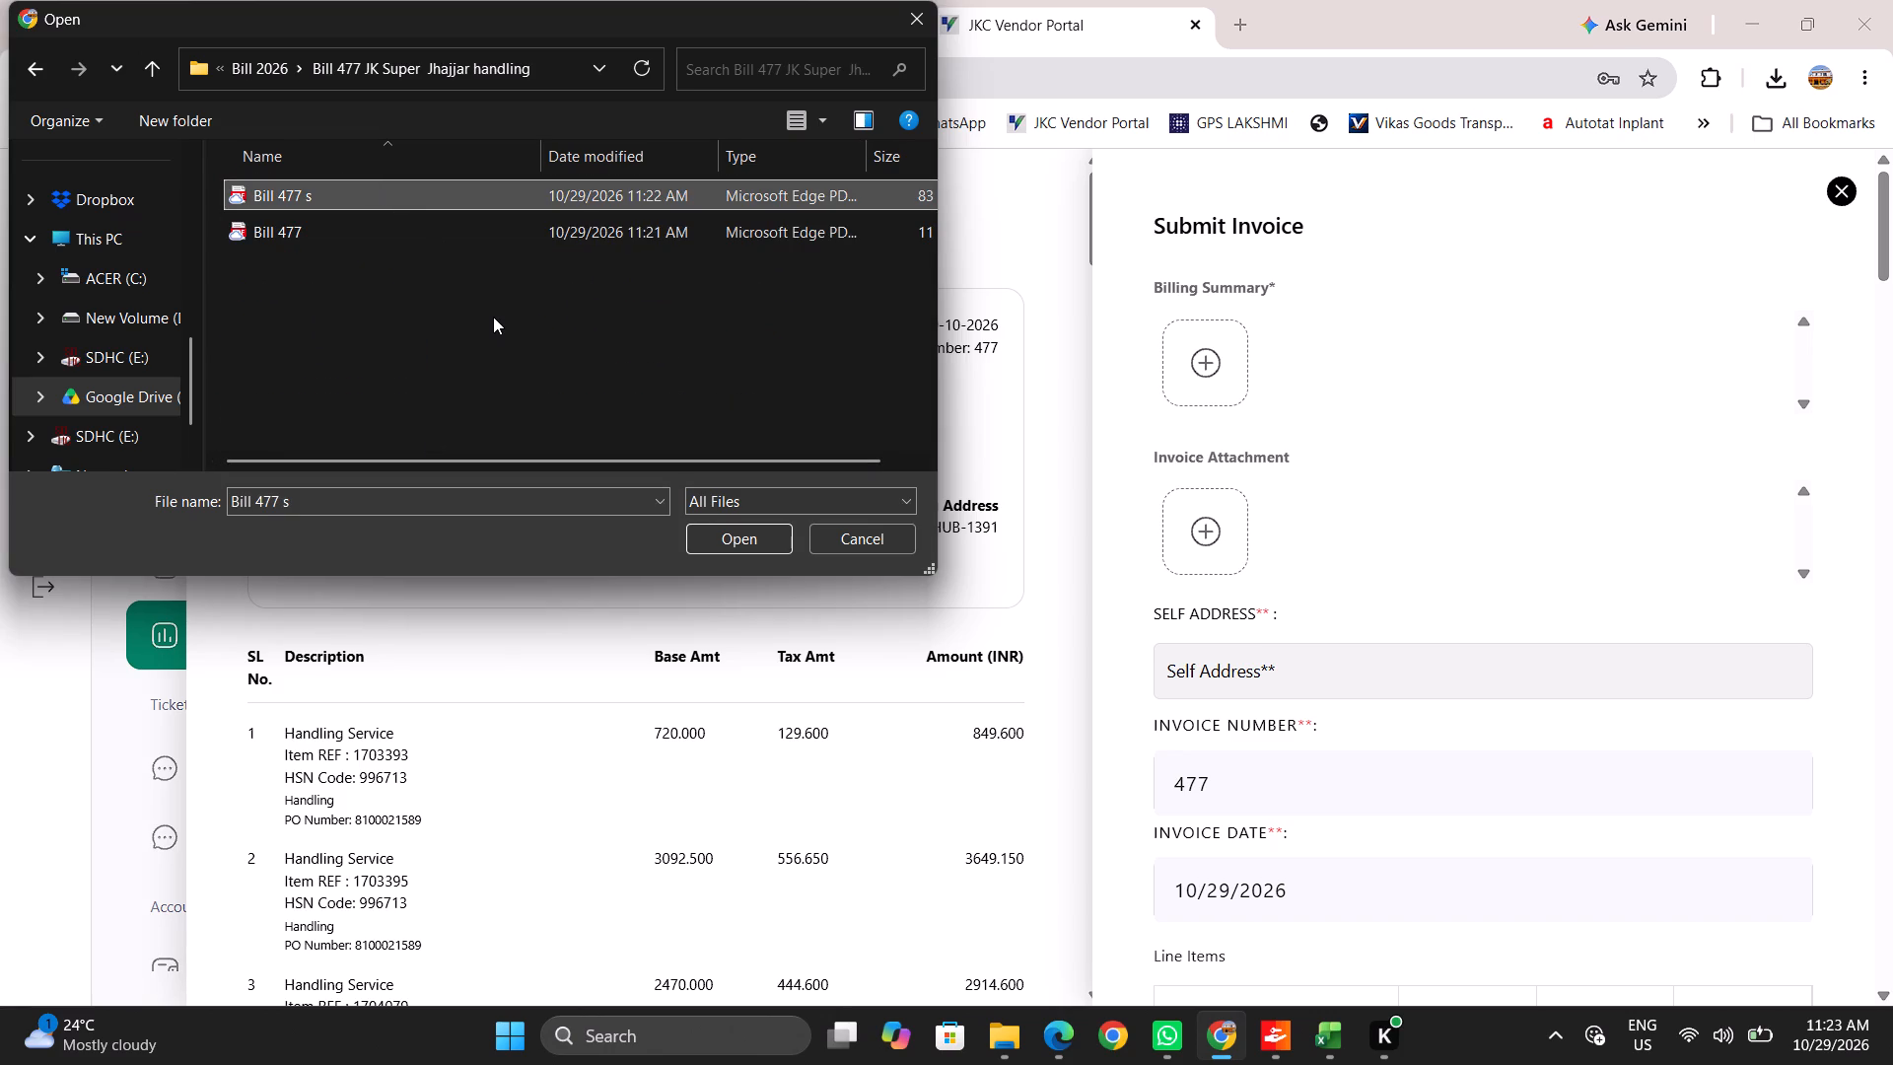
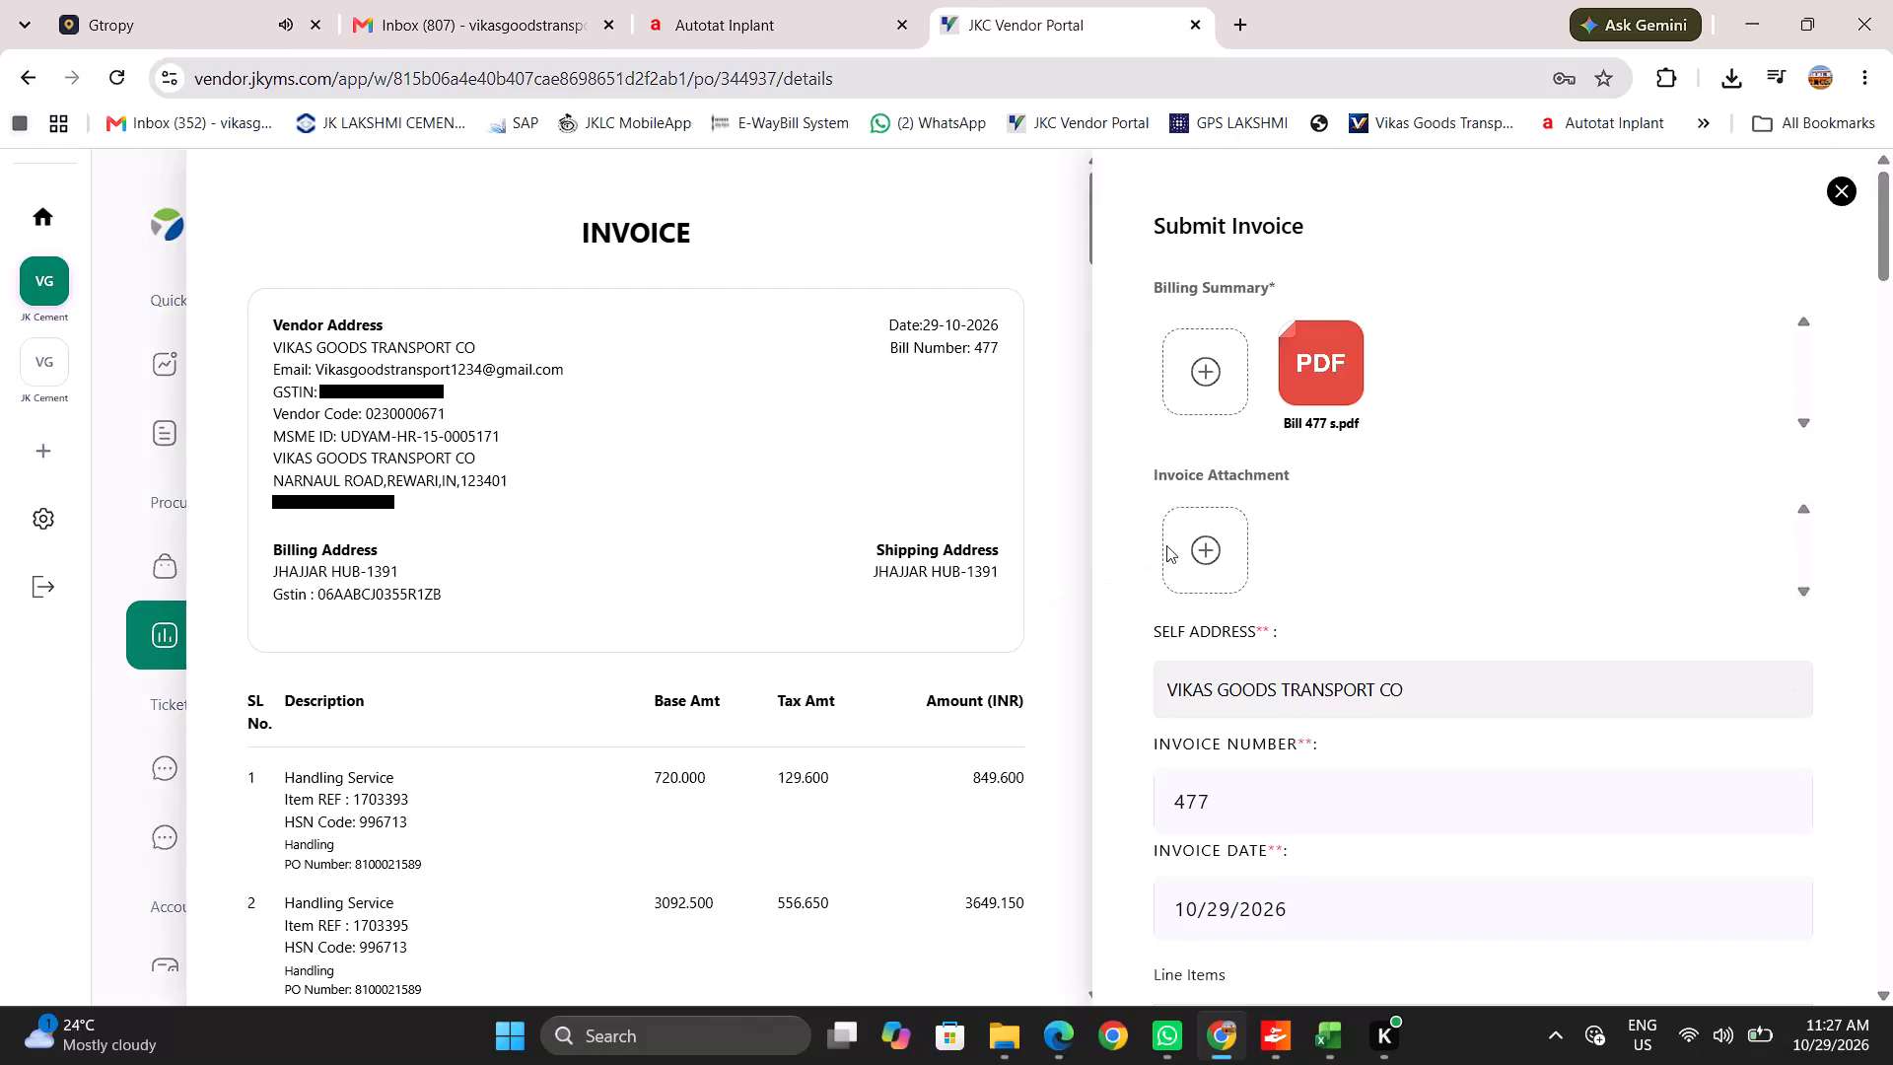
Attach the Bill 477 s PDF from the Bill 477 JK Super Jhajjar handling folder as the invoice attachment.
click(1179, 539)
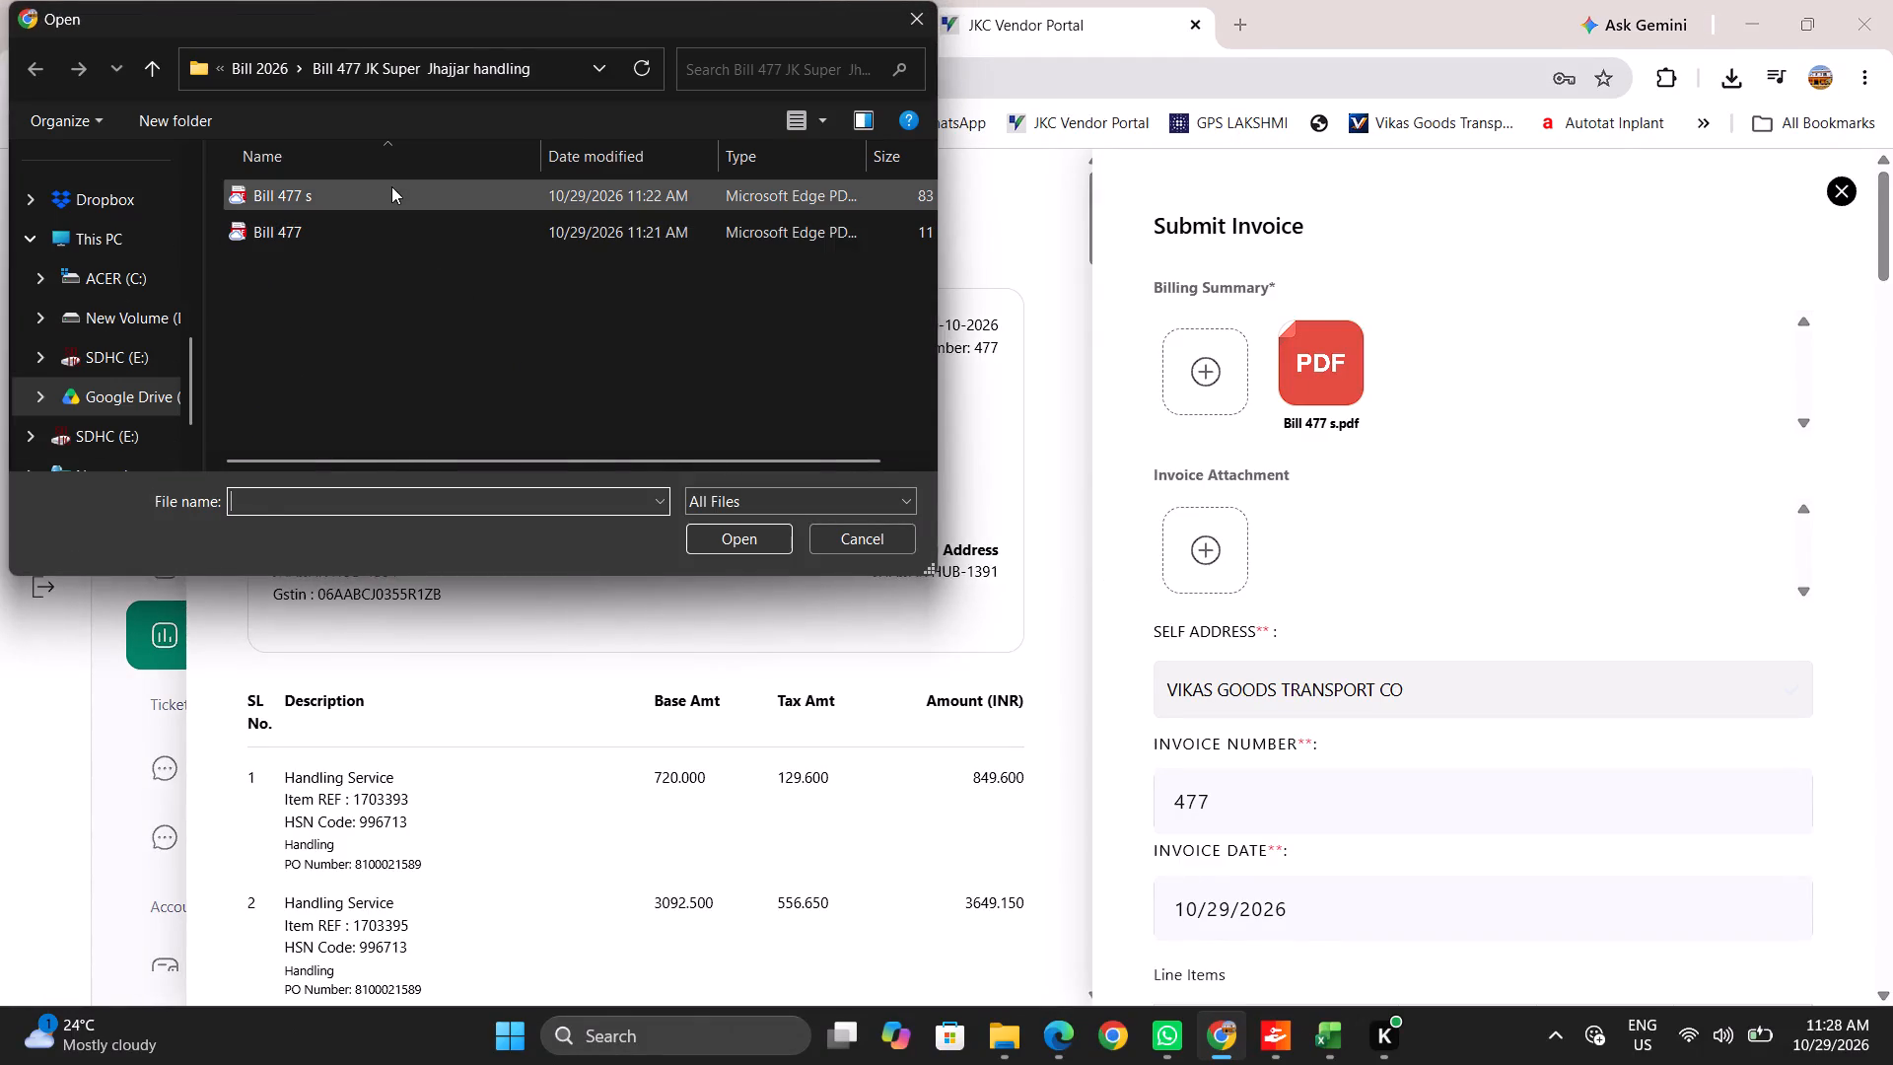
click(391, 188)
click(753, 533)
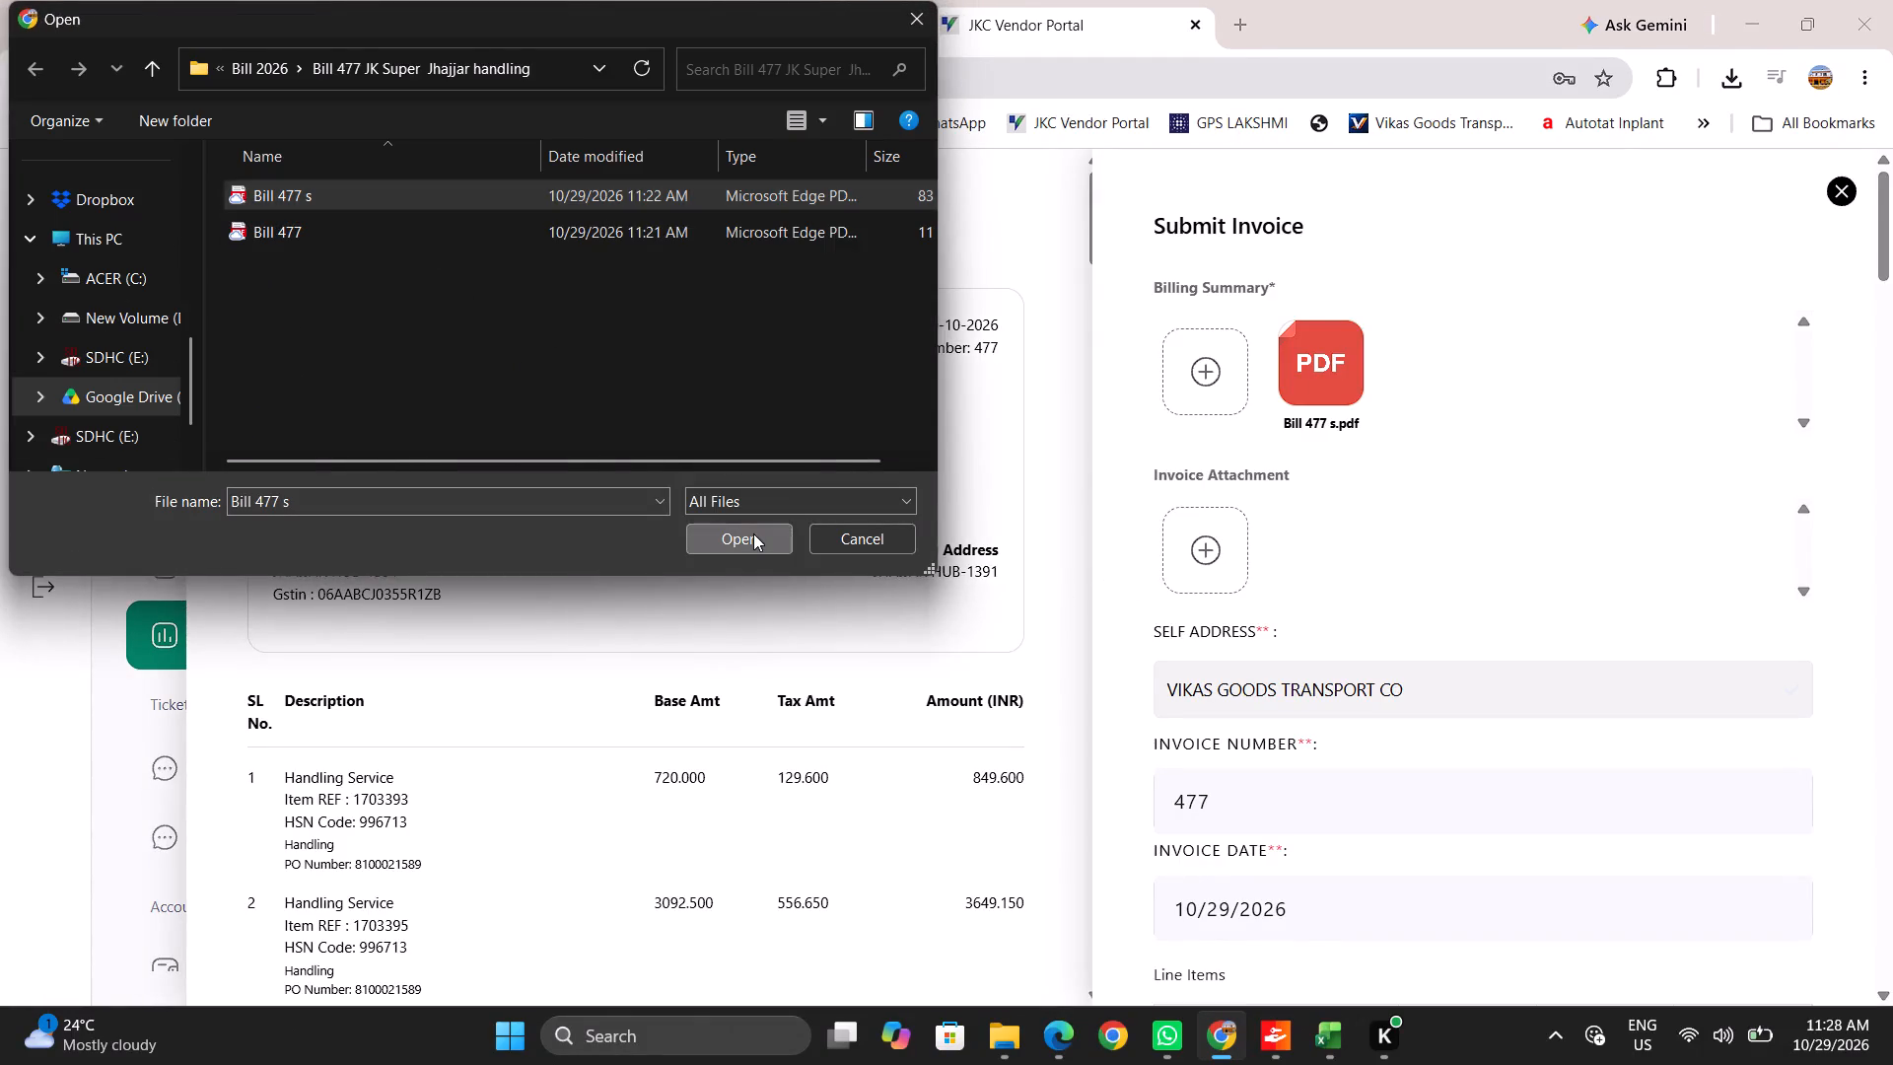
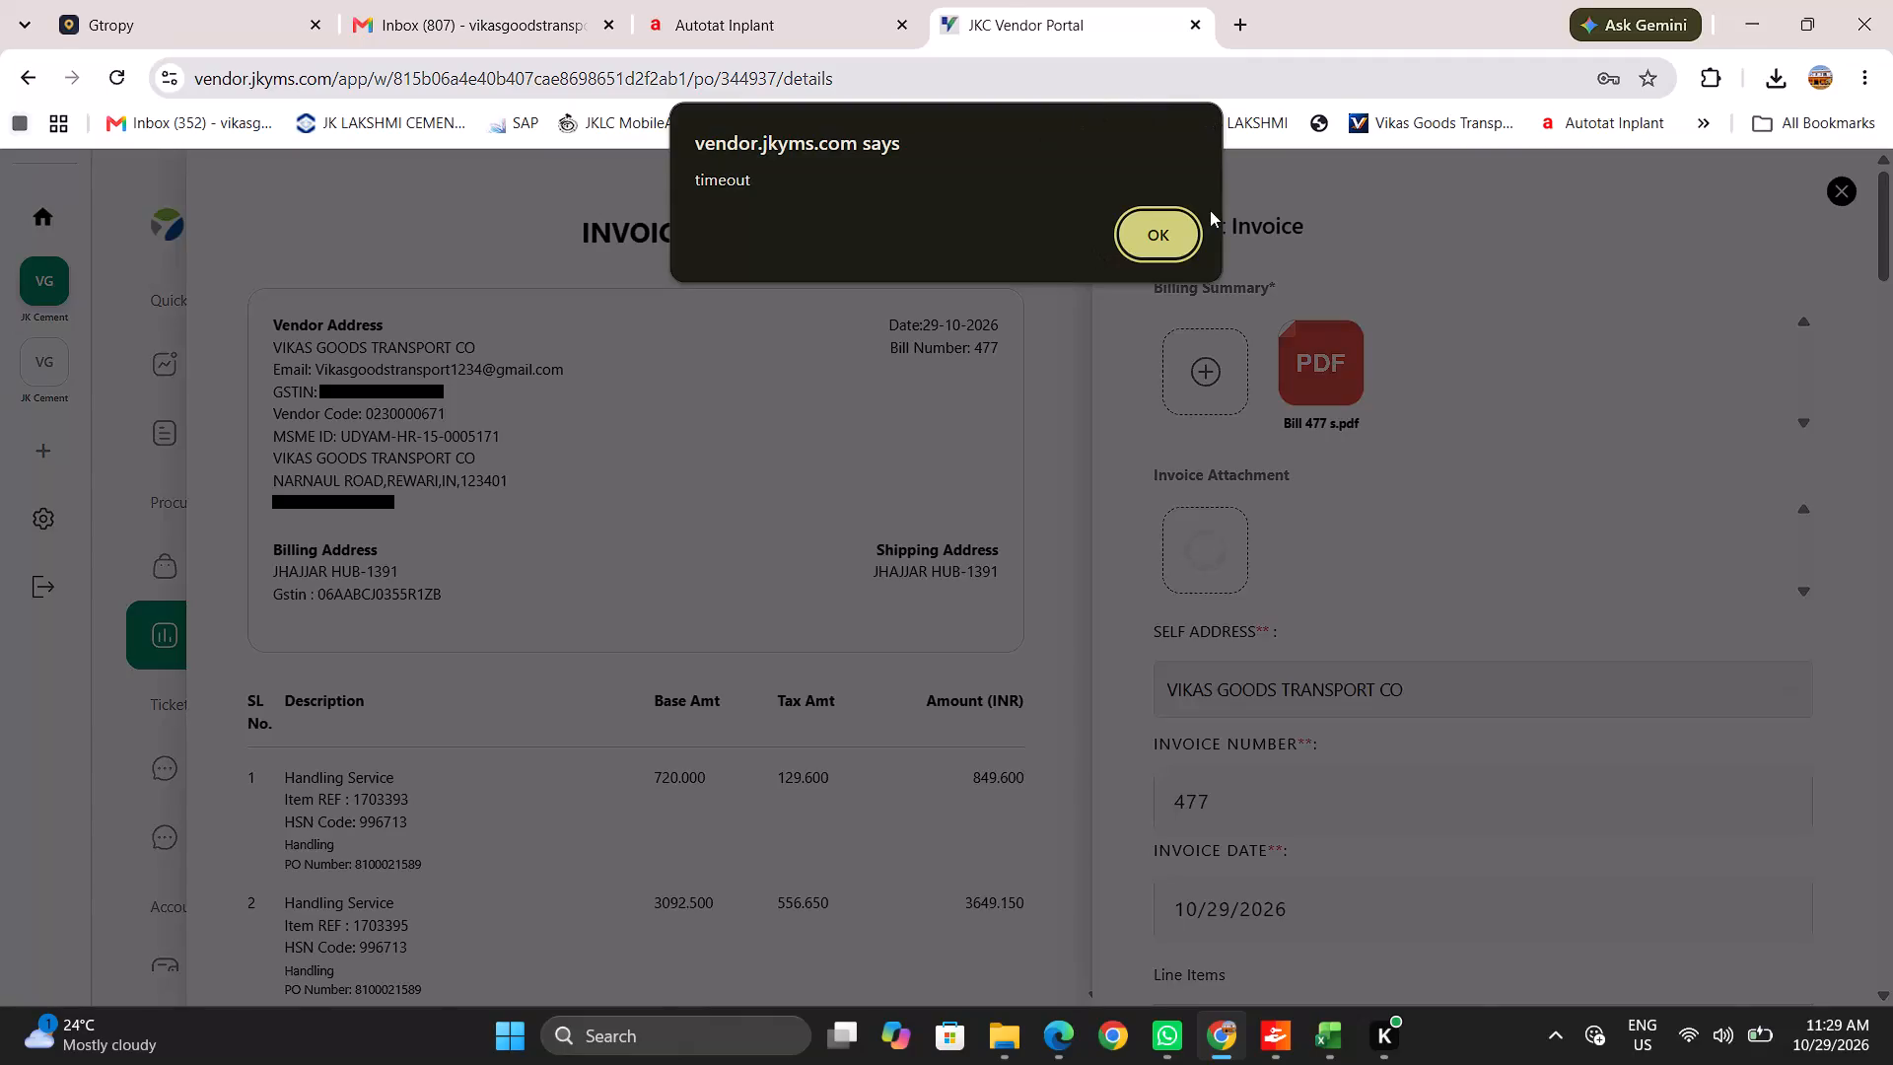
Dismiss the timeout alert and attach the Bill 477 s PDF again as the invoice attachment.
click(1120, 258)
click(1152, 234)
click(1236, 543)
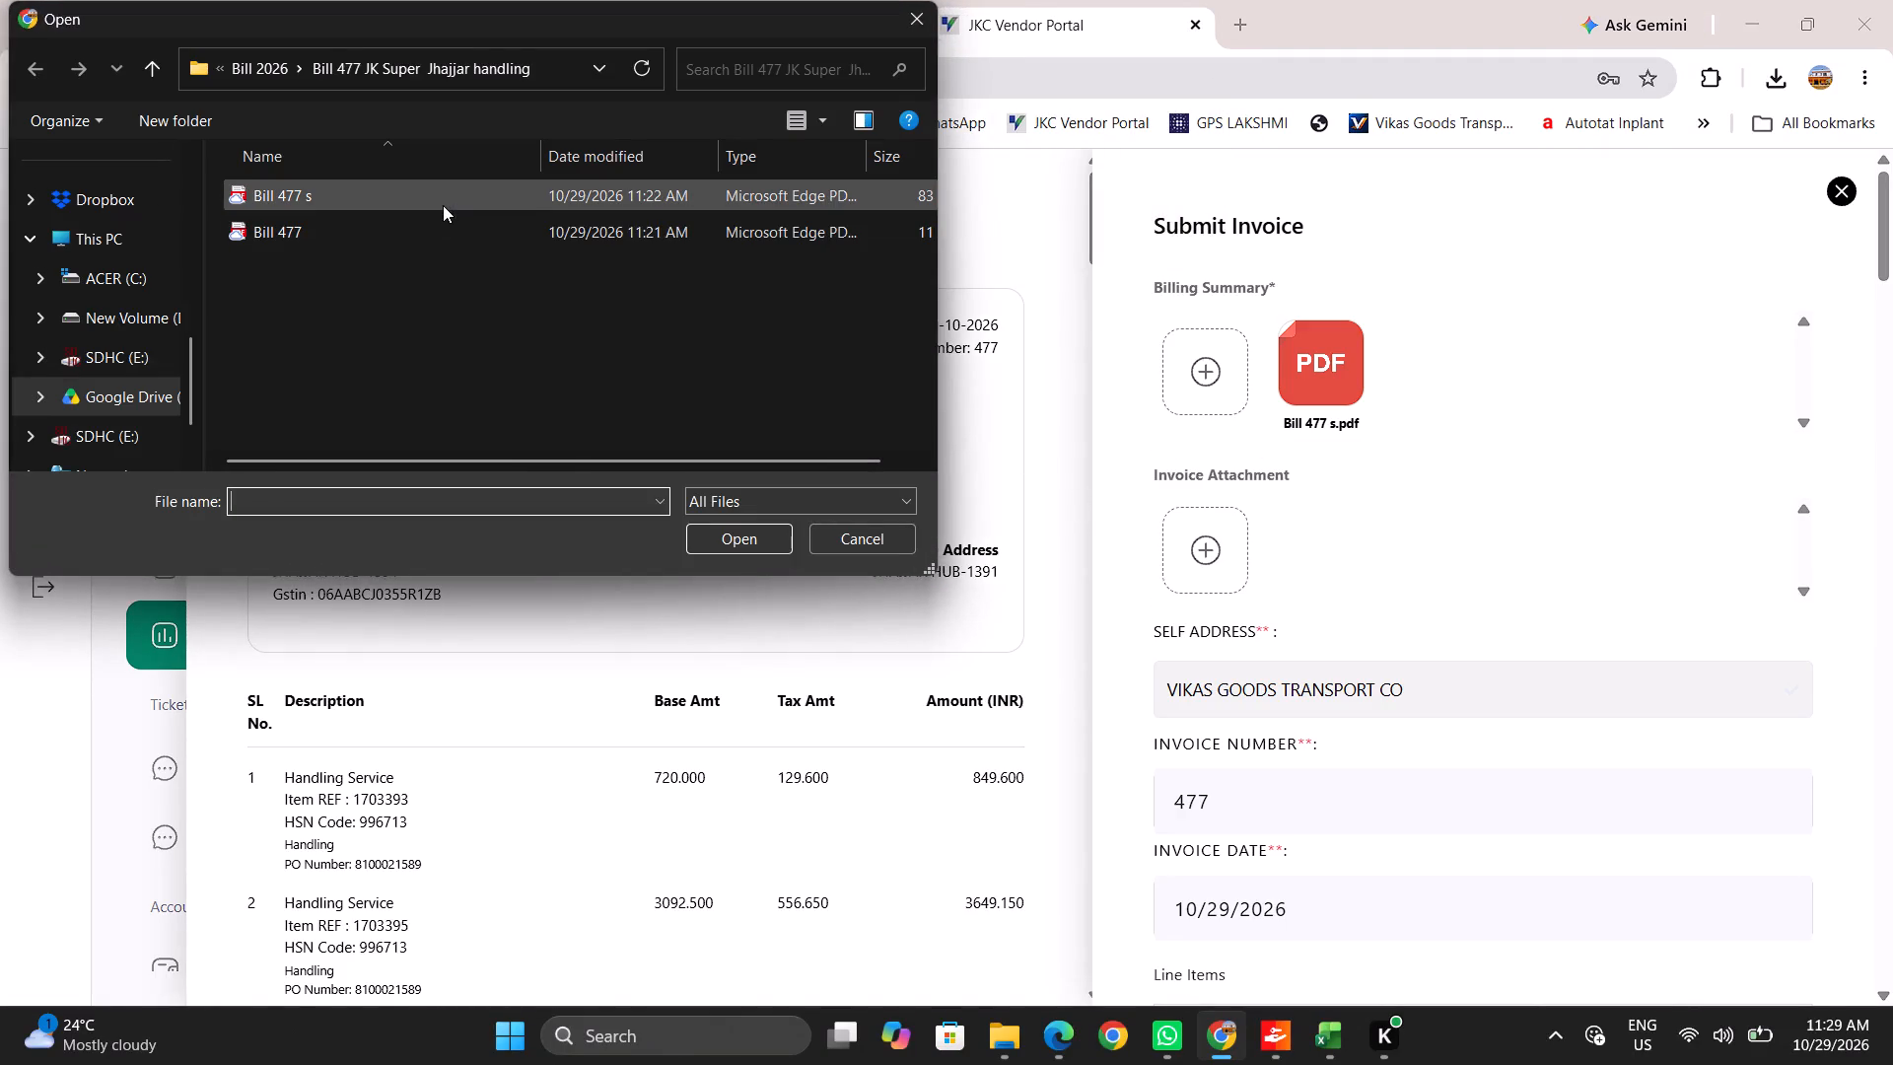
click(443, 205)
click(719, 534)
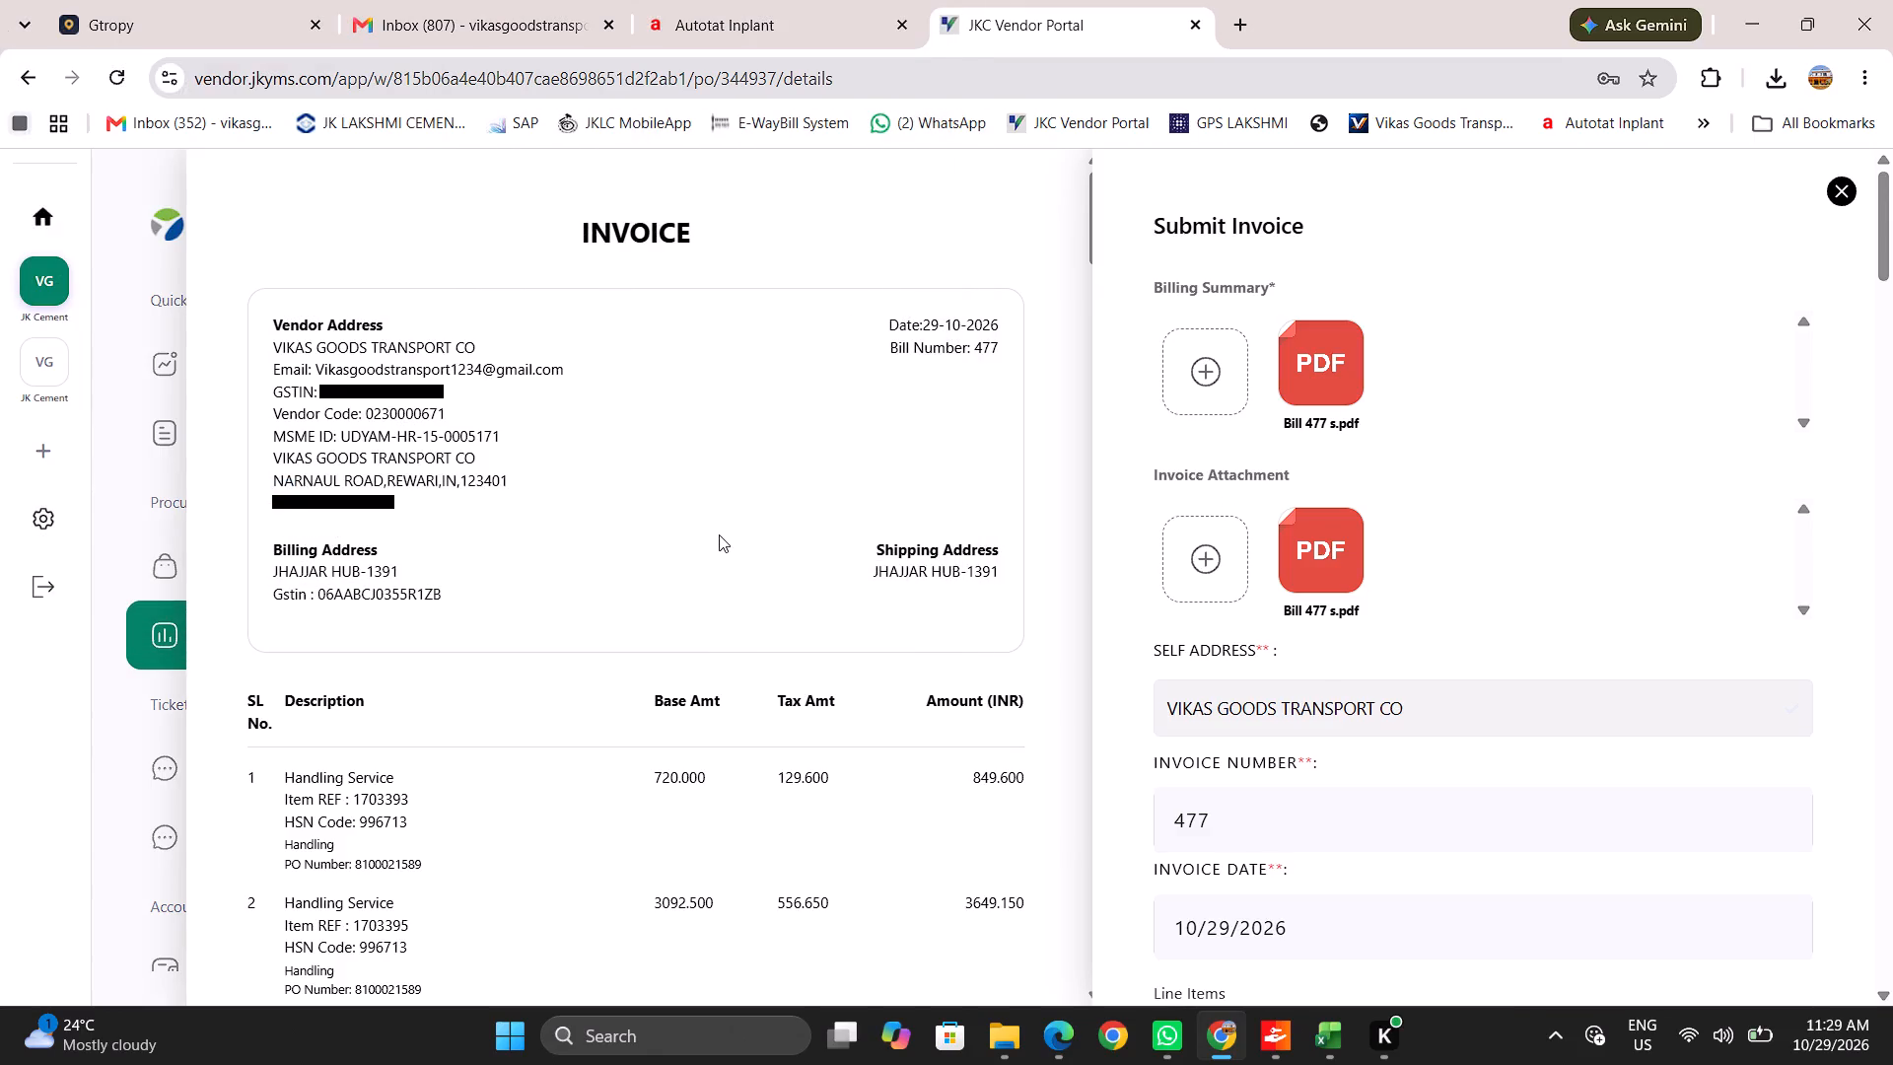
scroll(719, 534, down, 5)
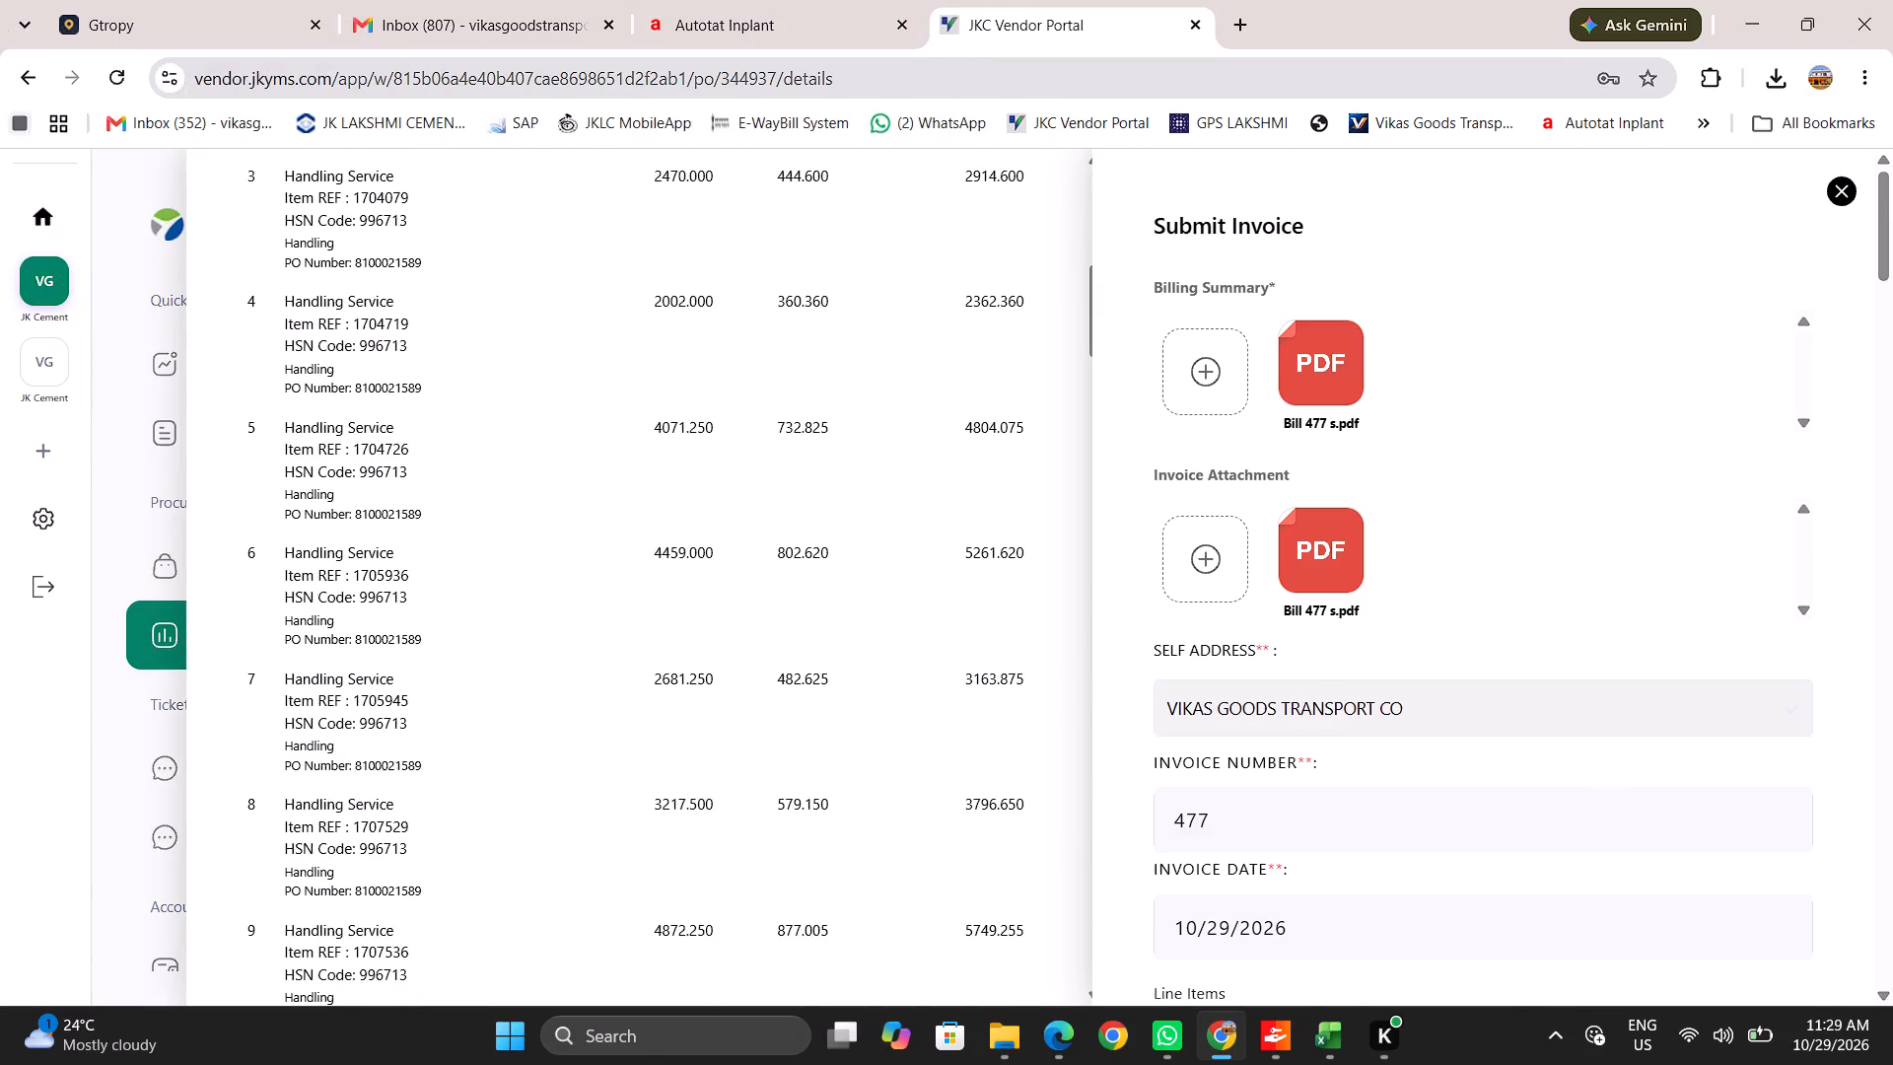
scroll(1577, 829, down, 17)
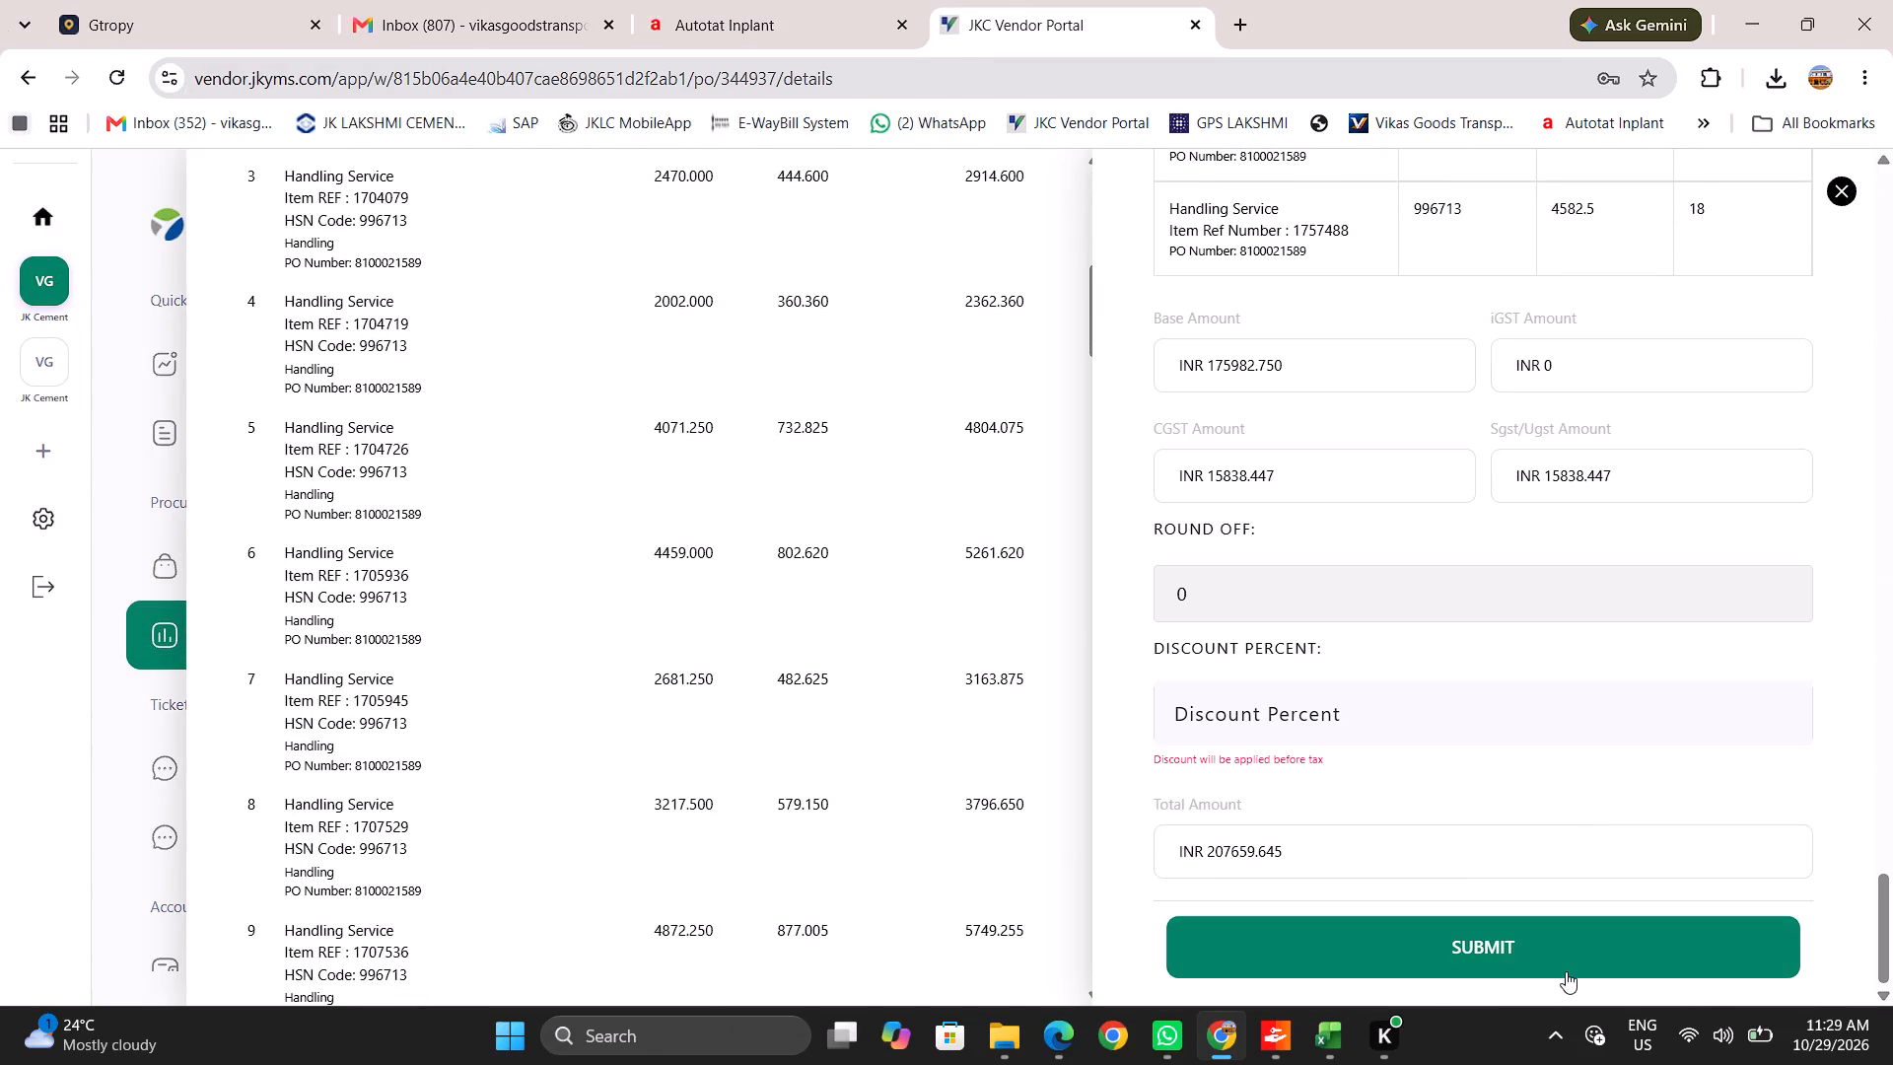
click(1566, 971)
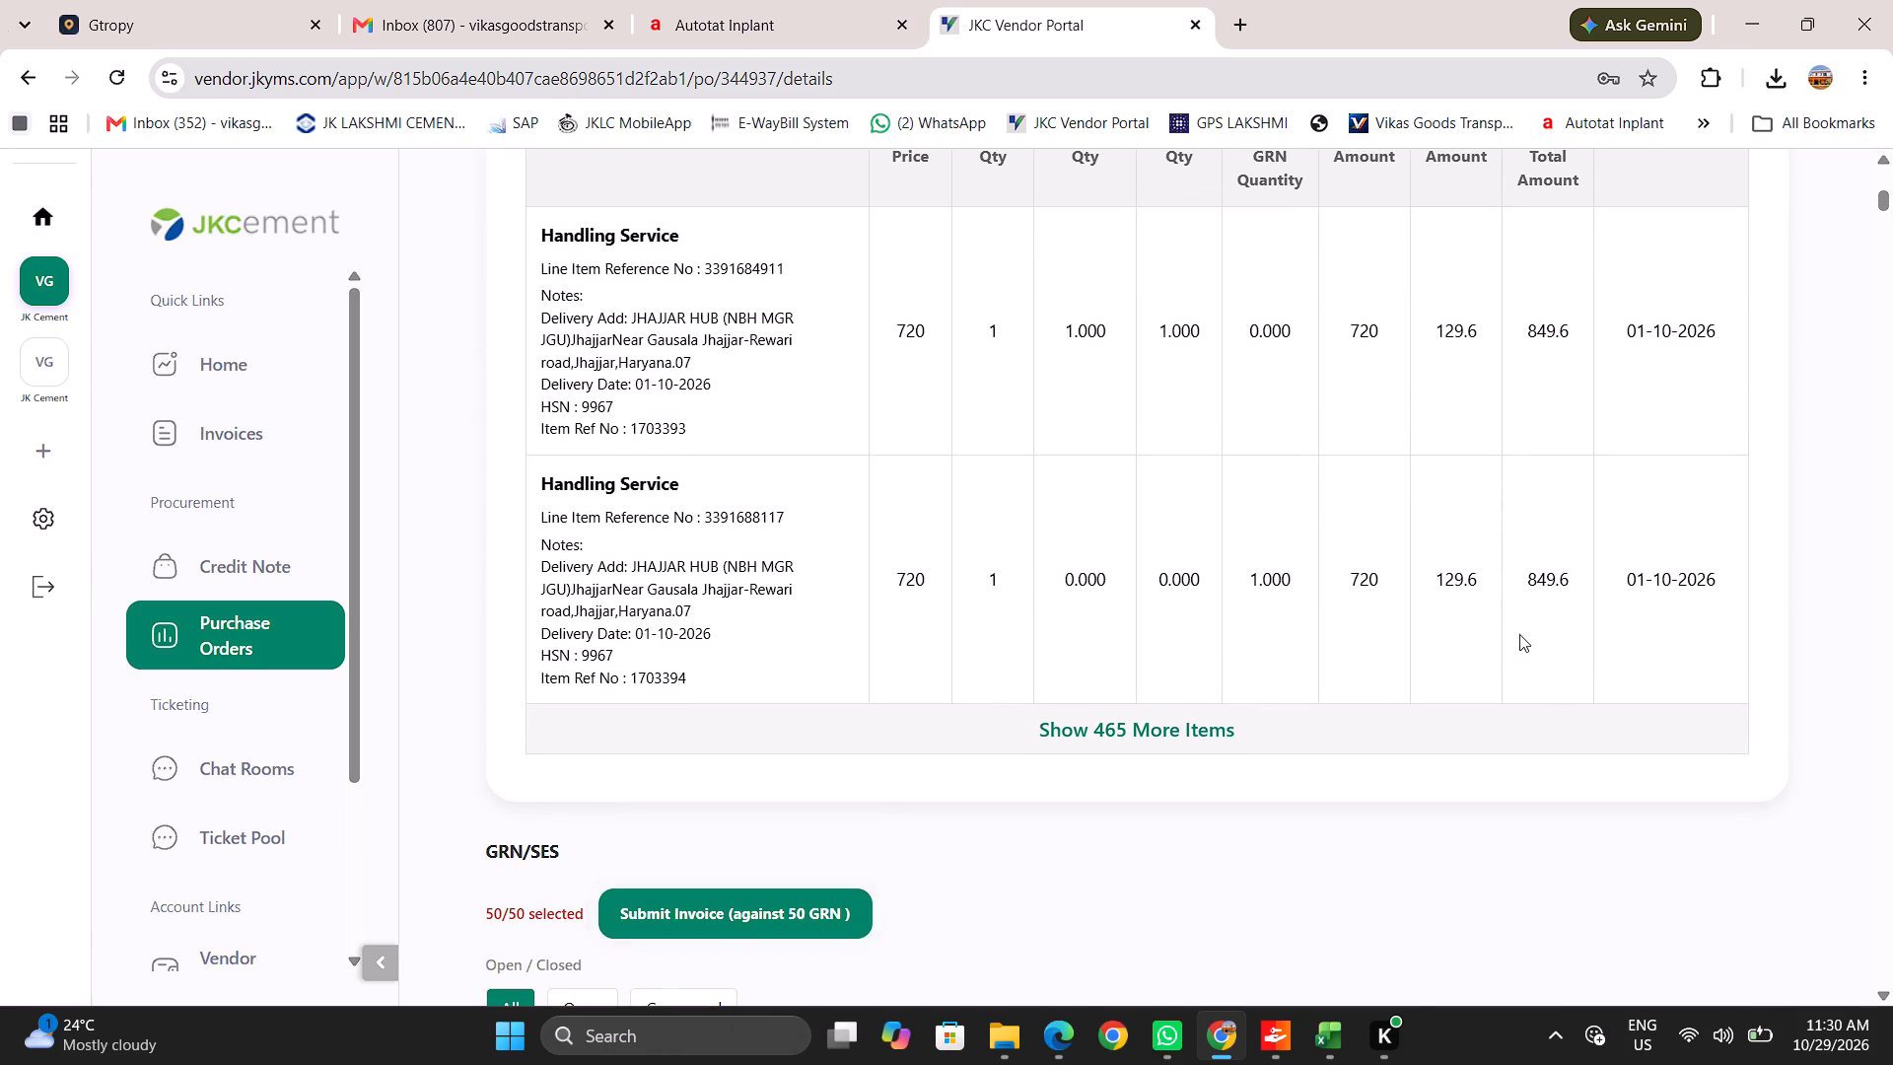
Clear the selection of all GRN/SES entries in the order.
scroll(1219, 858, down, 3)
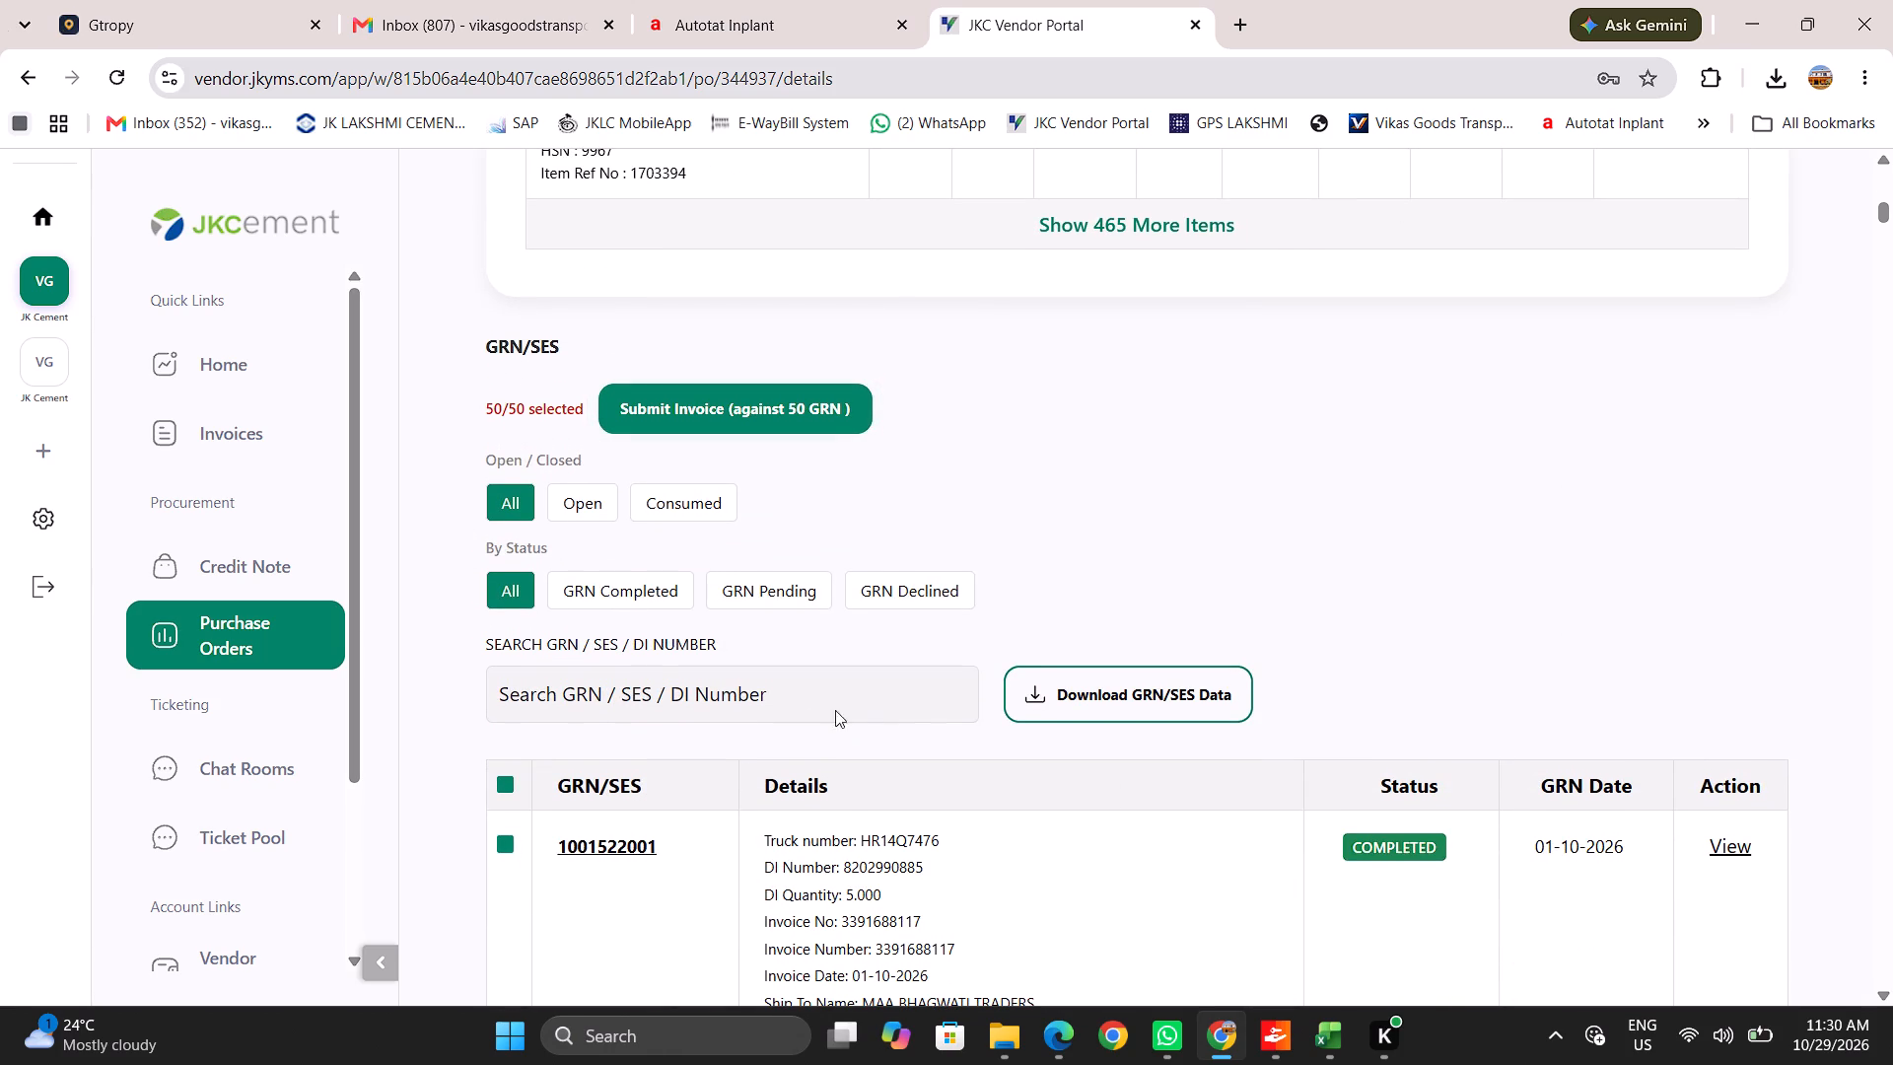
click(503, 784)
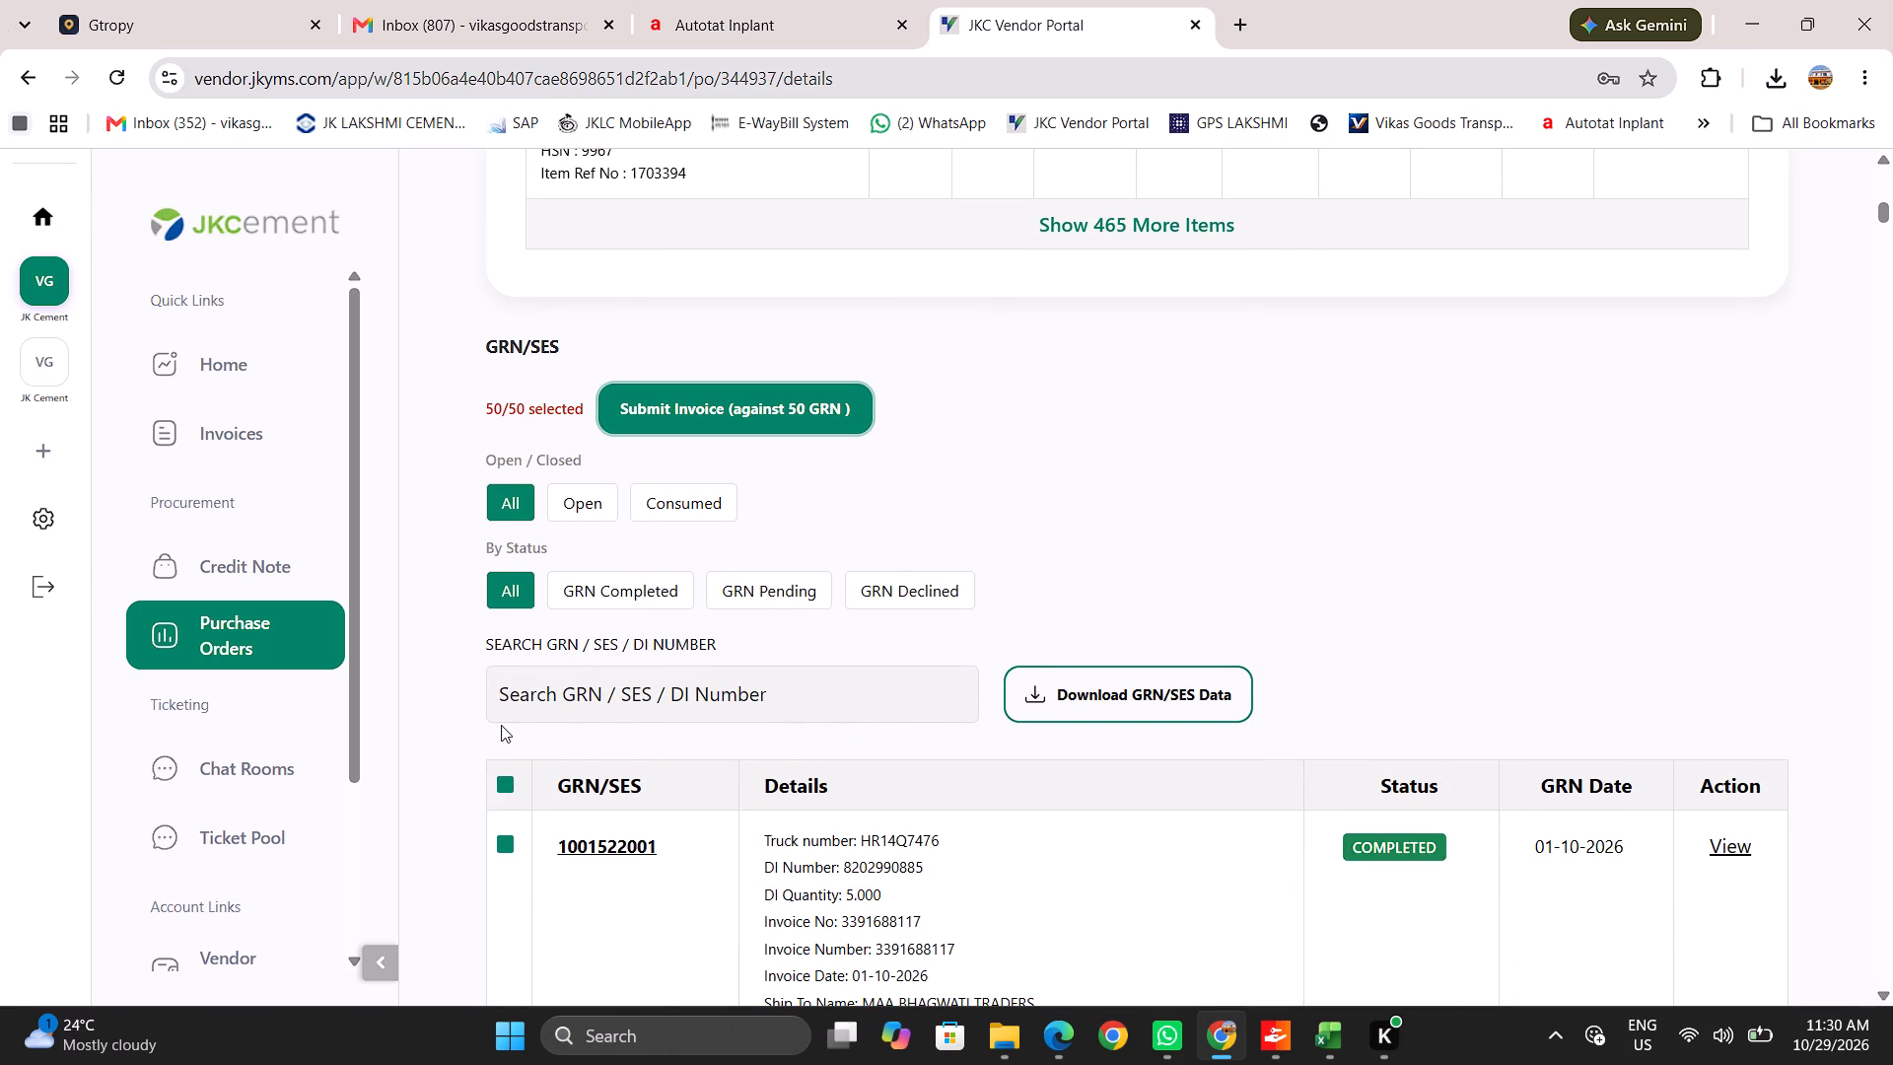
click(501, 725)
click(503, 737)
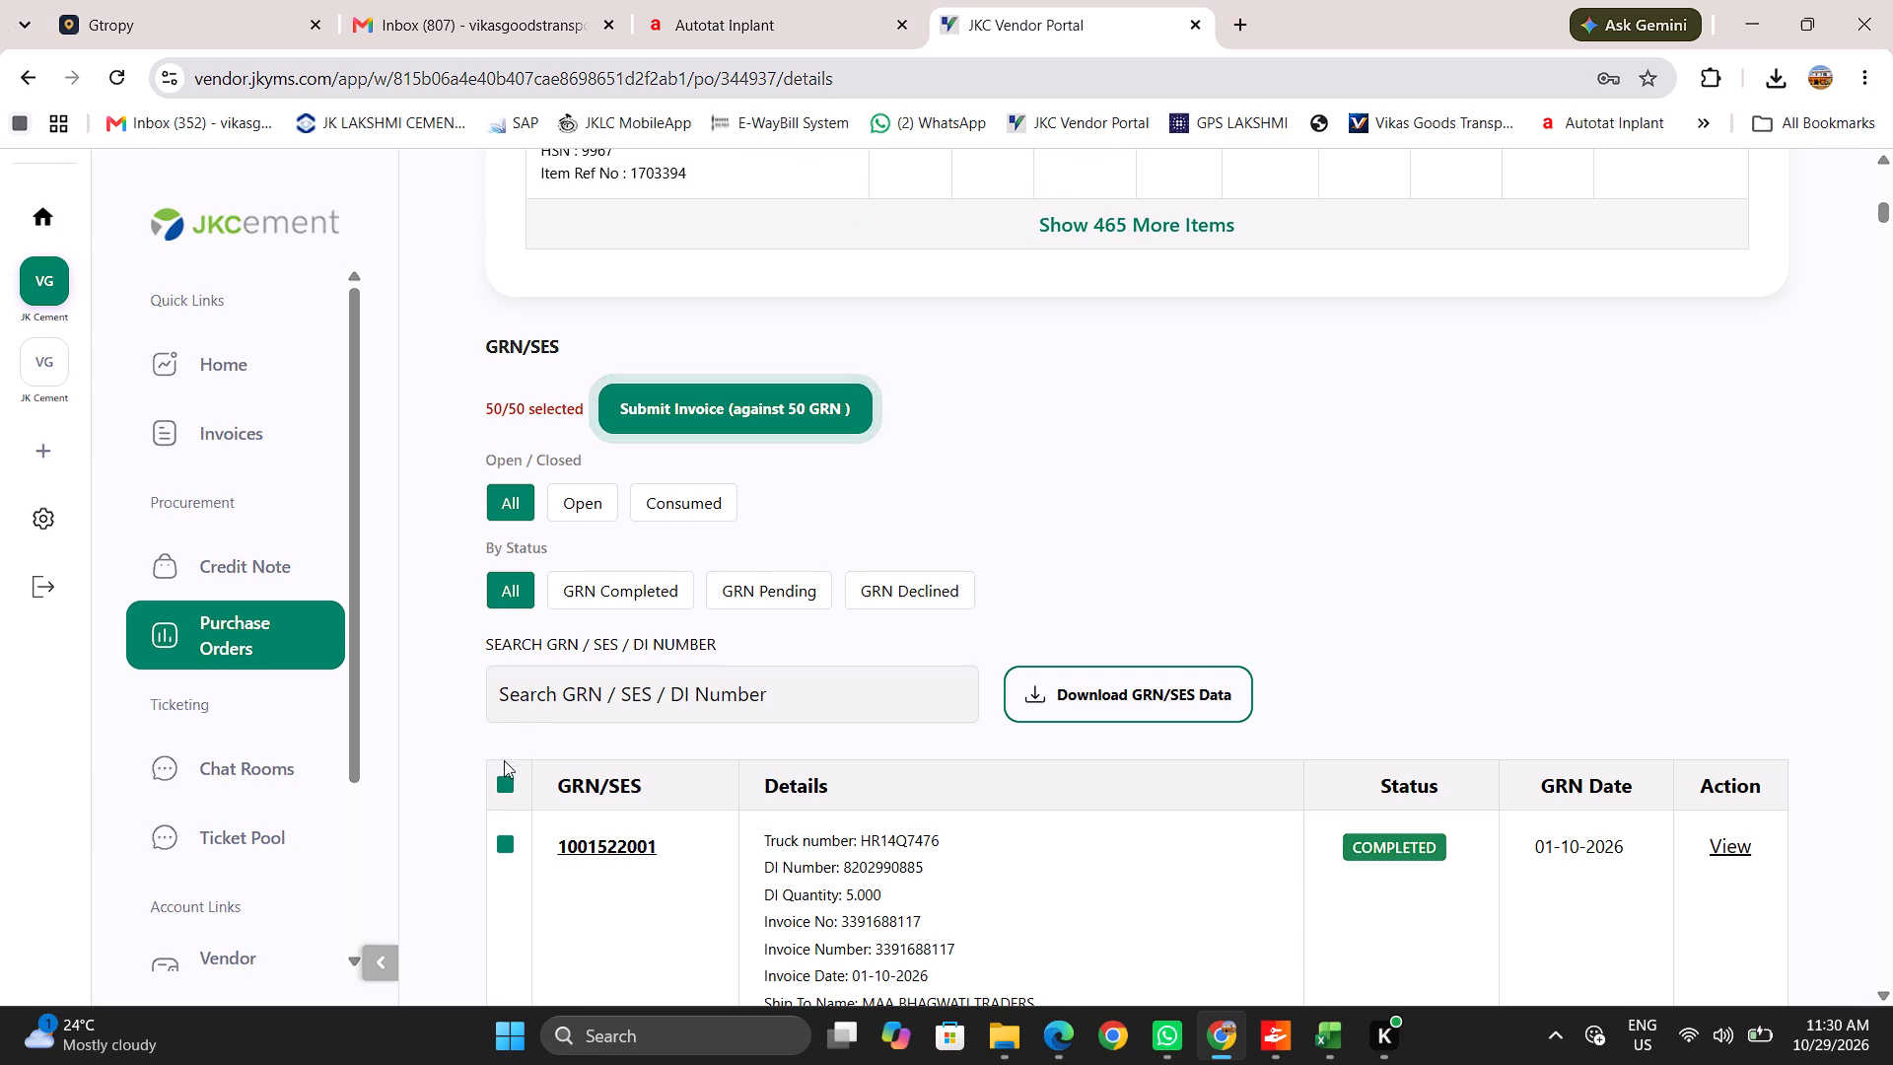
click(508, 782)
scroll(508, 782, down, 13)
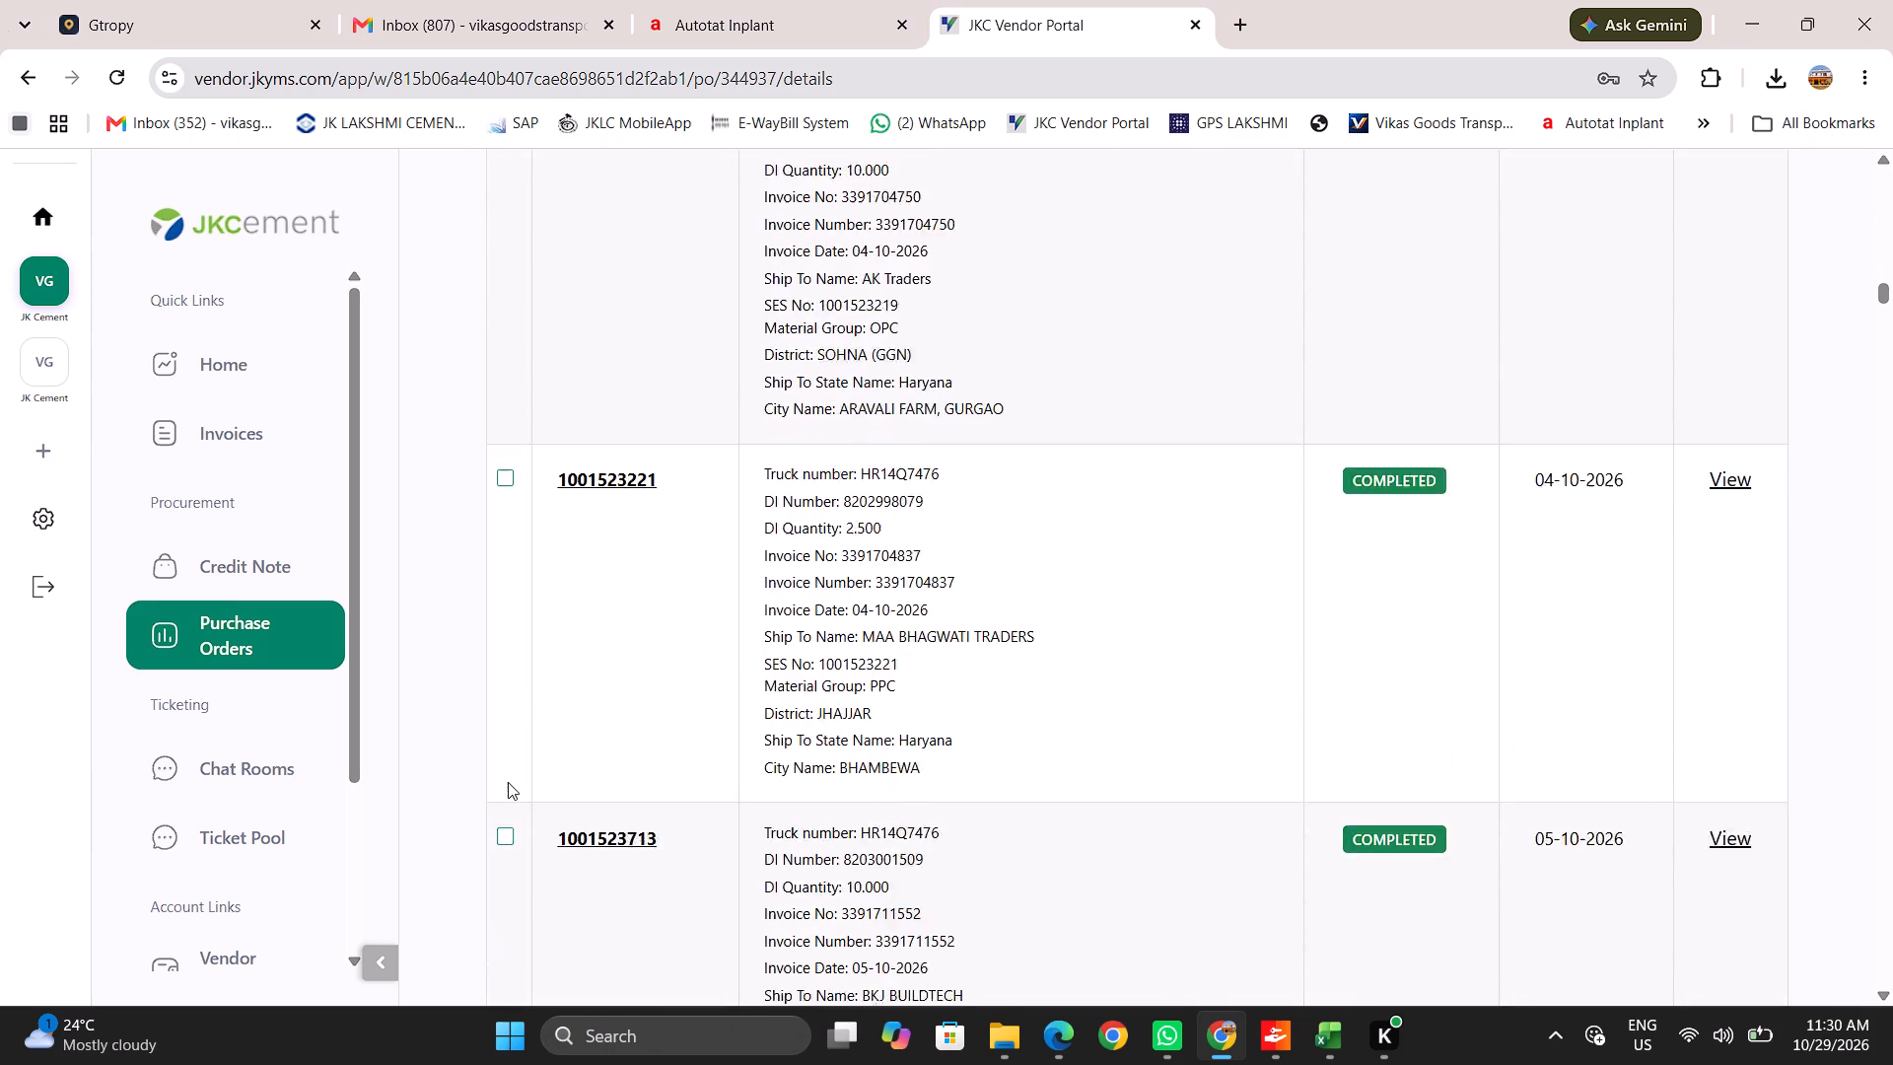
scroll(508, 782, down, 14)
scroll(508, 782, down, 7)
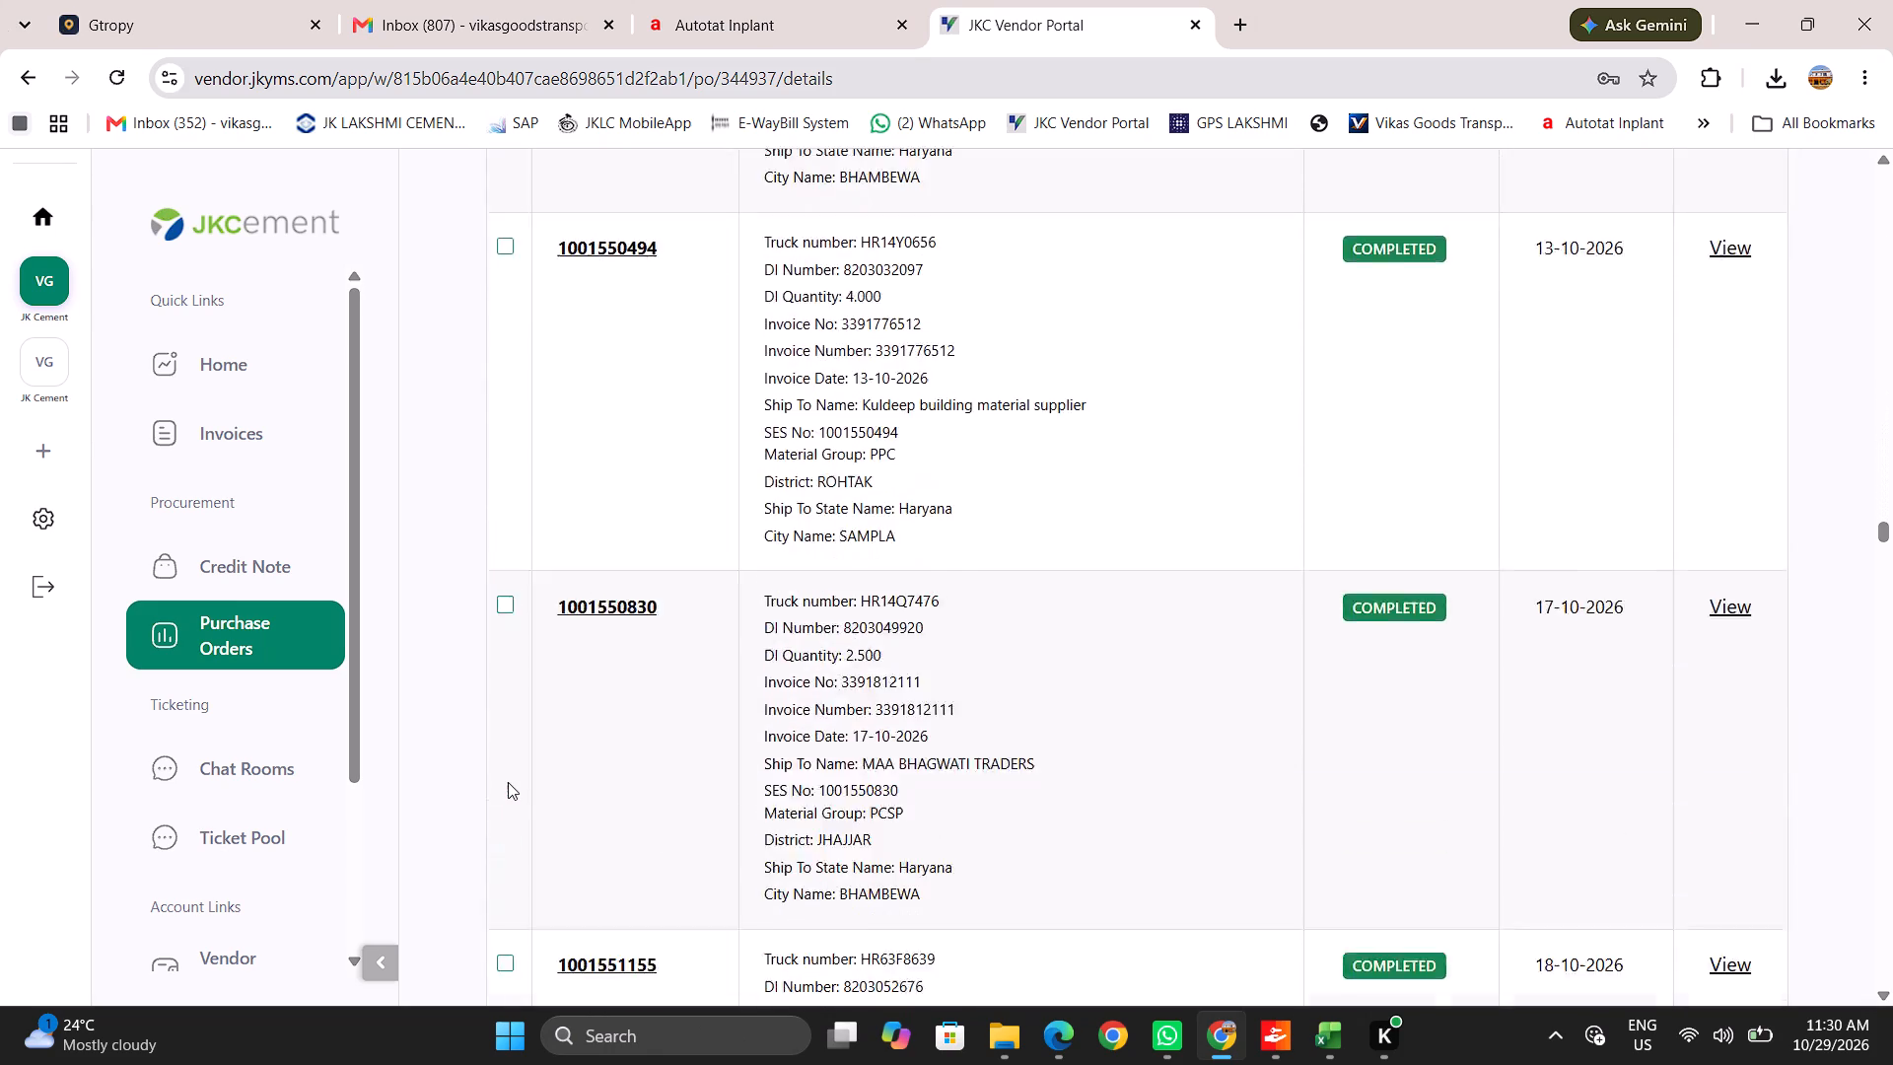
scroll(508, 782, down, 16)
scroll(508, 782, down, 17)
scroll(508, 782, up, 10)
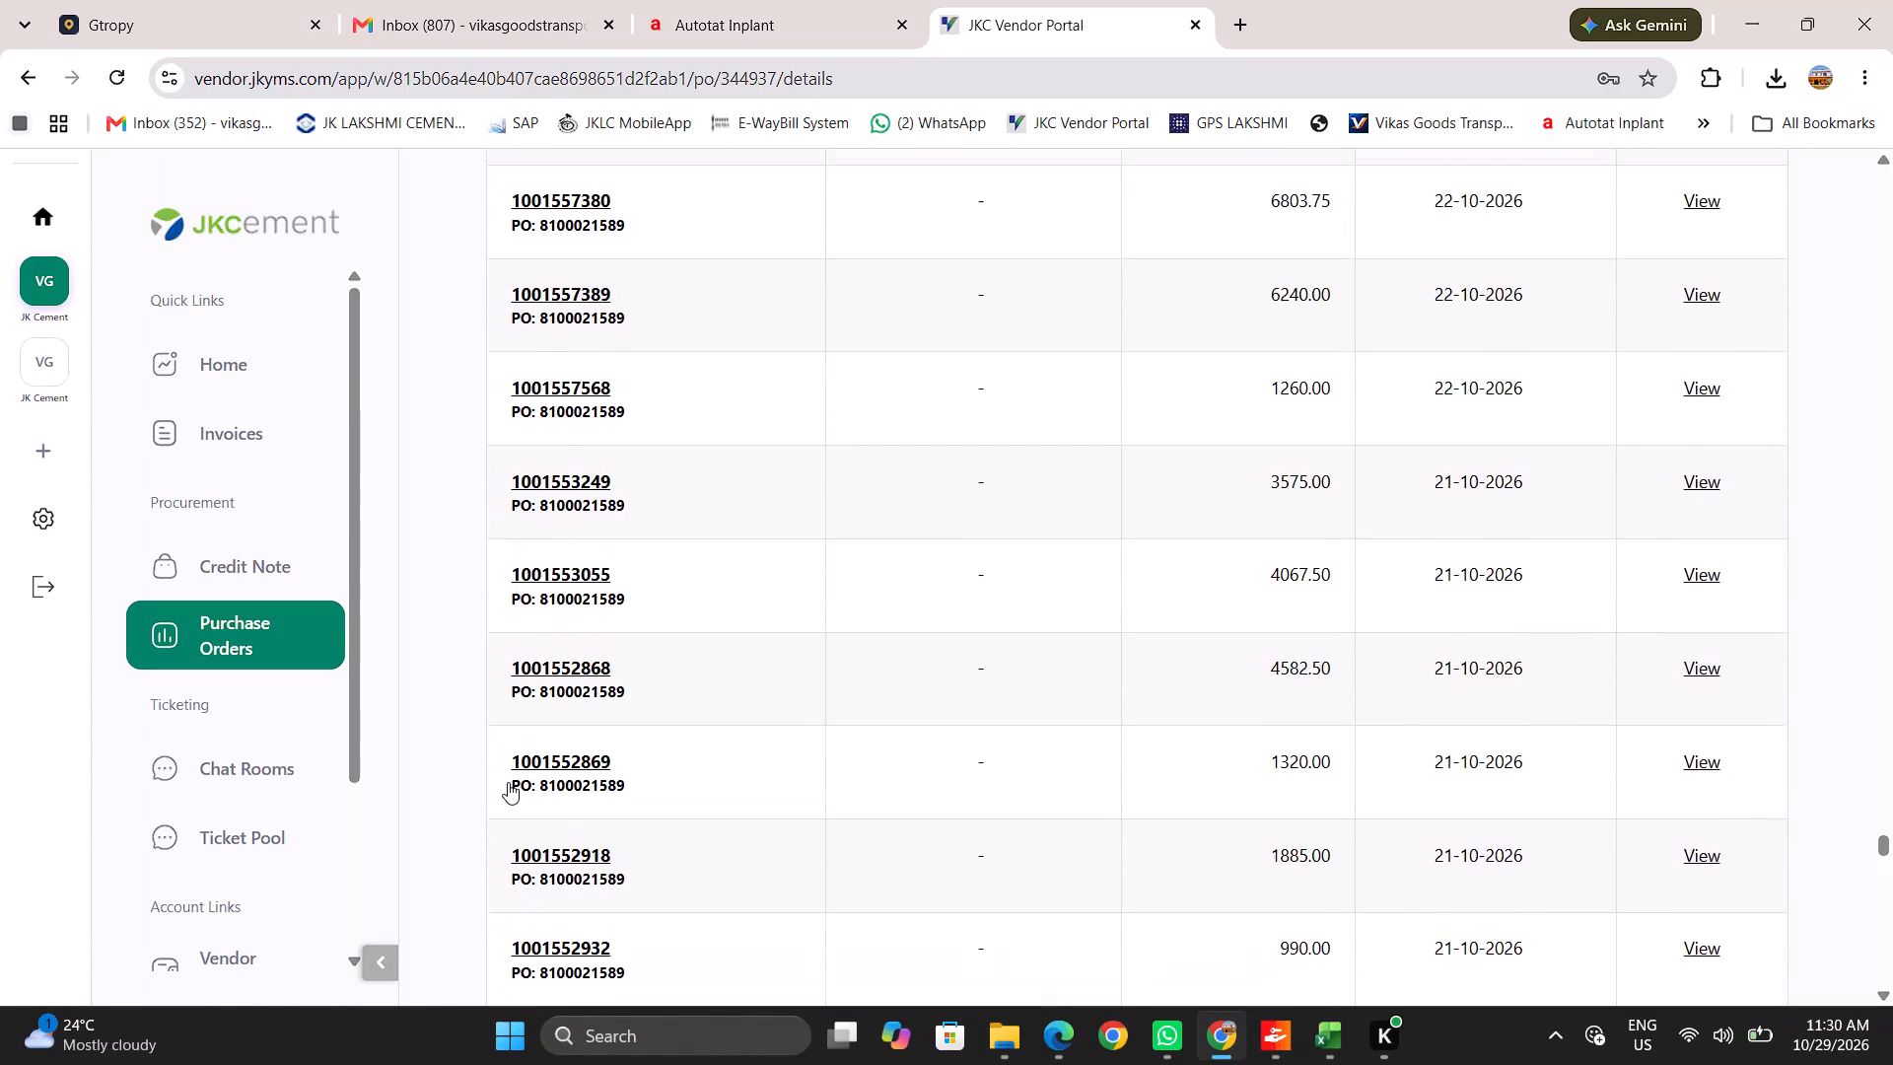
scroll(508, 782, up, 5)
scroll(508, 782, down, 1)
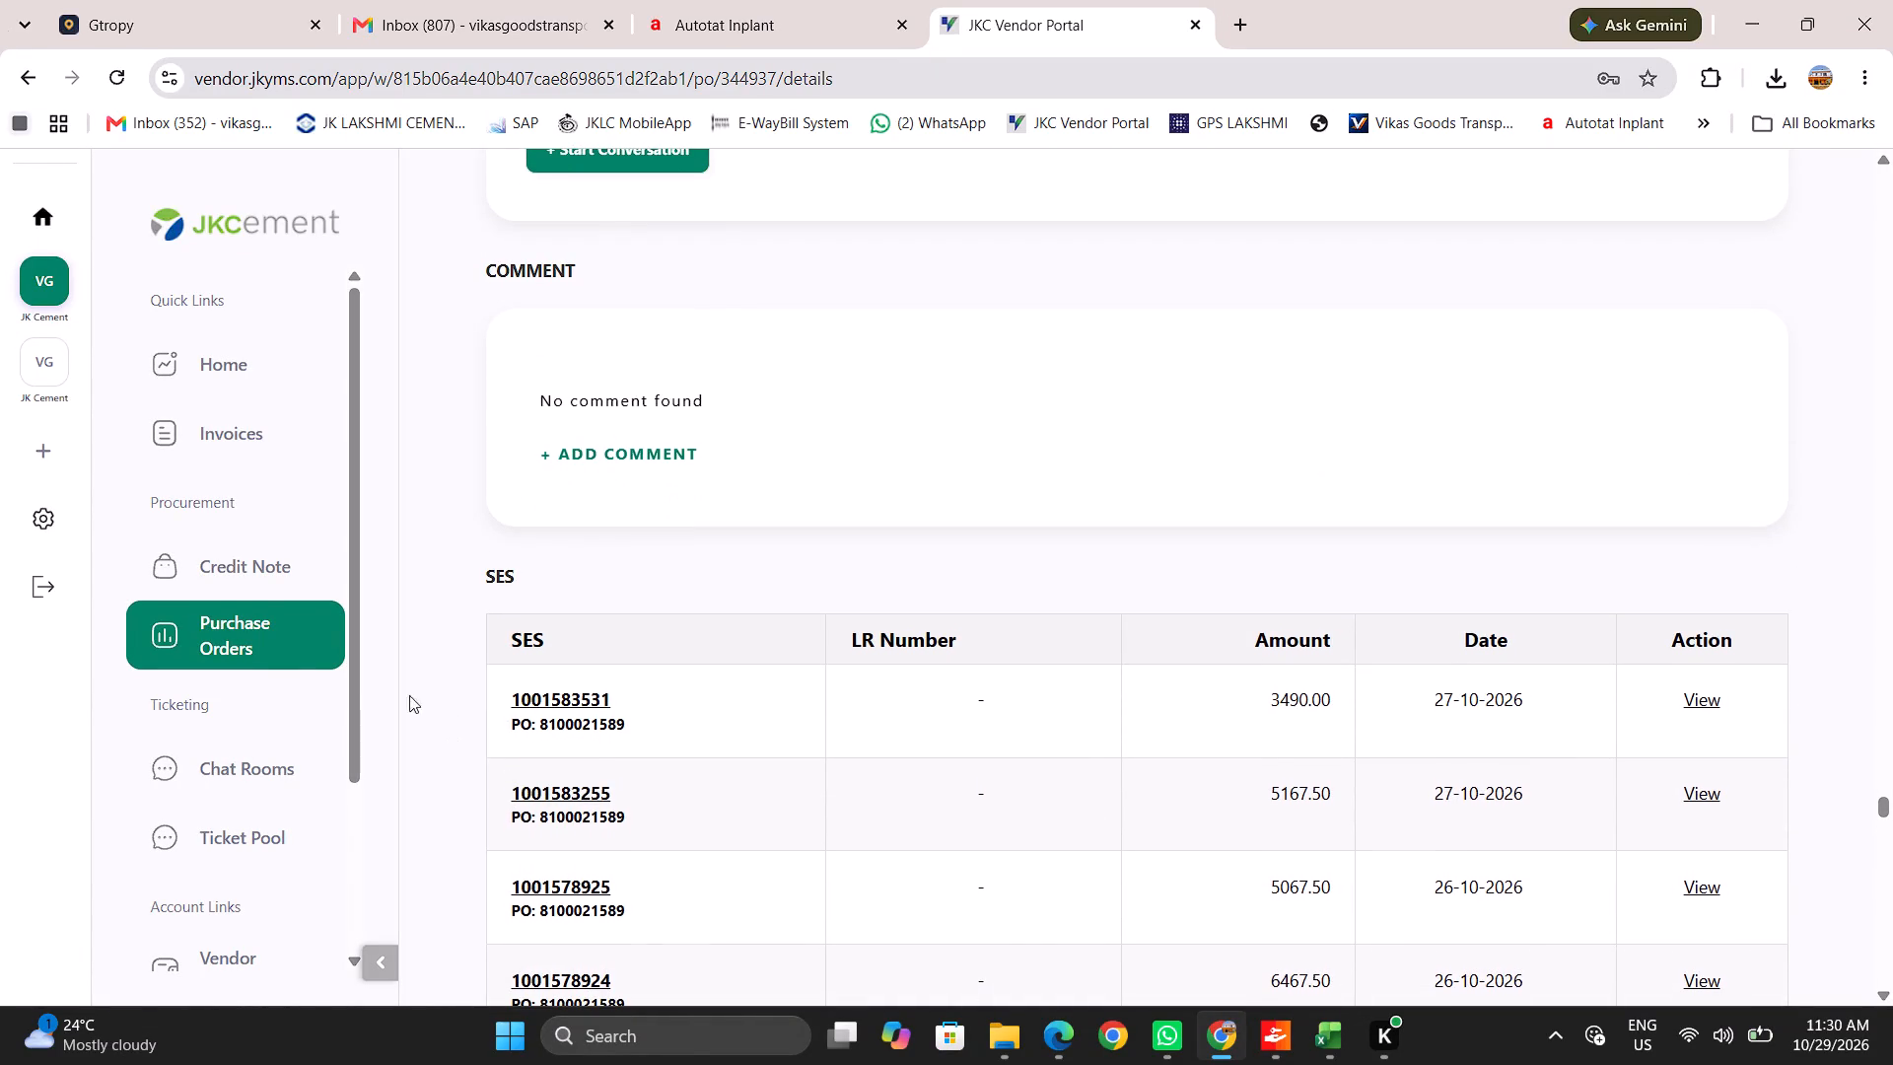
click(1707, 708)
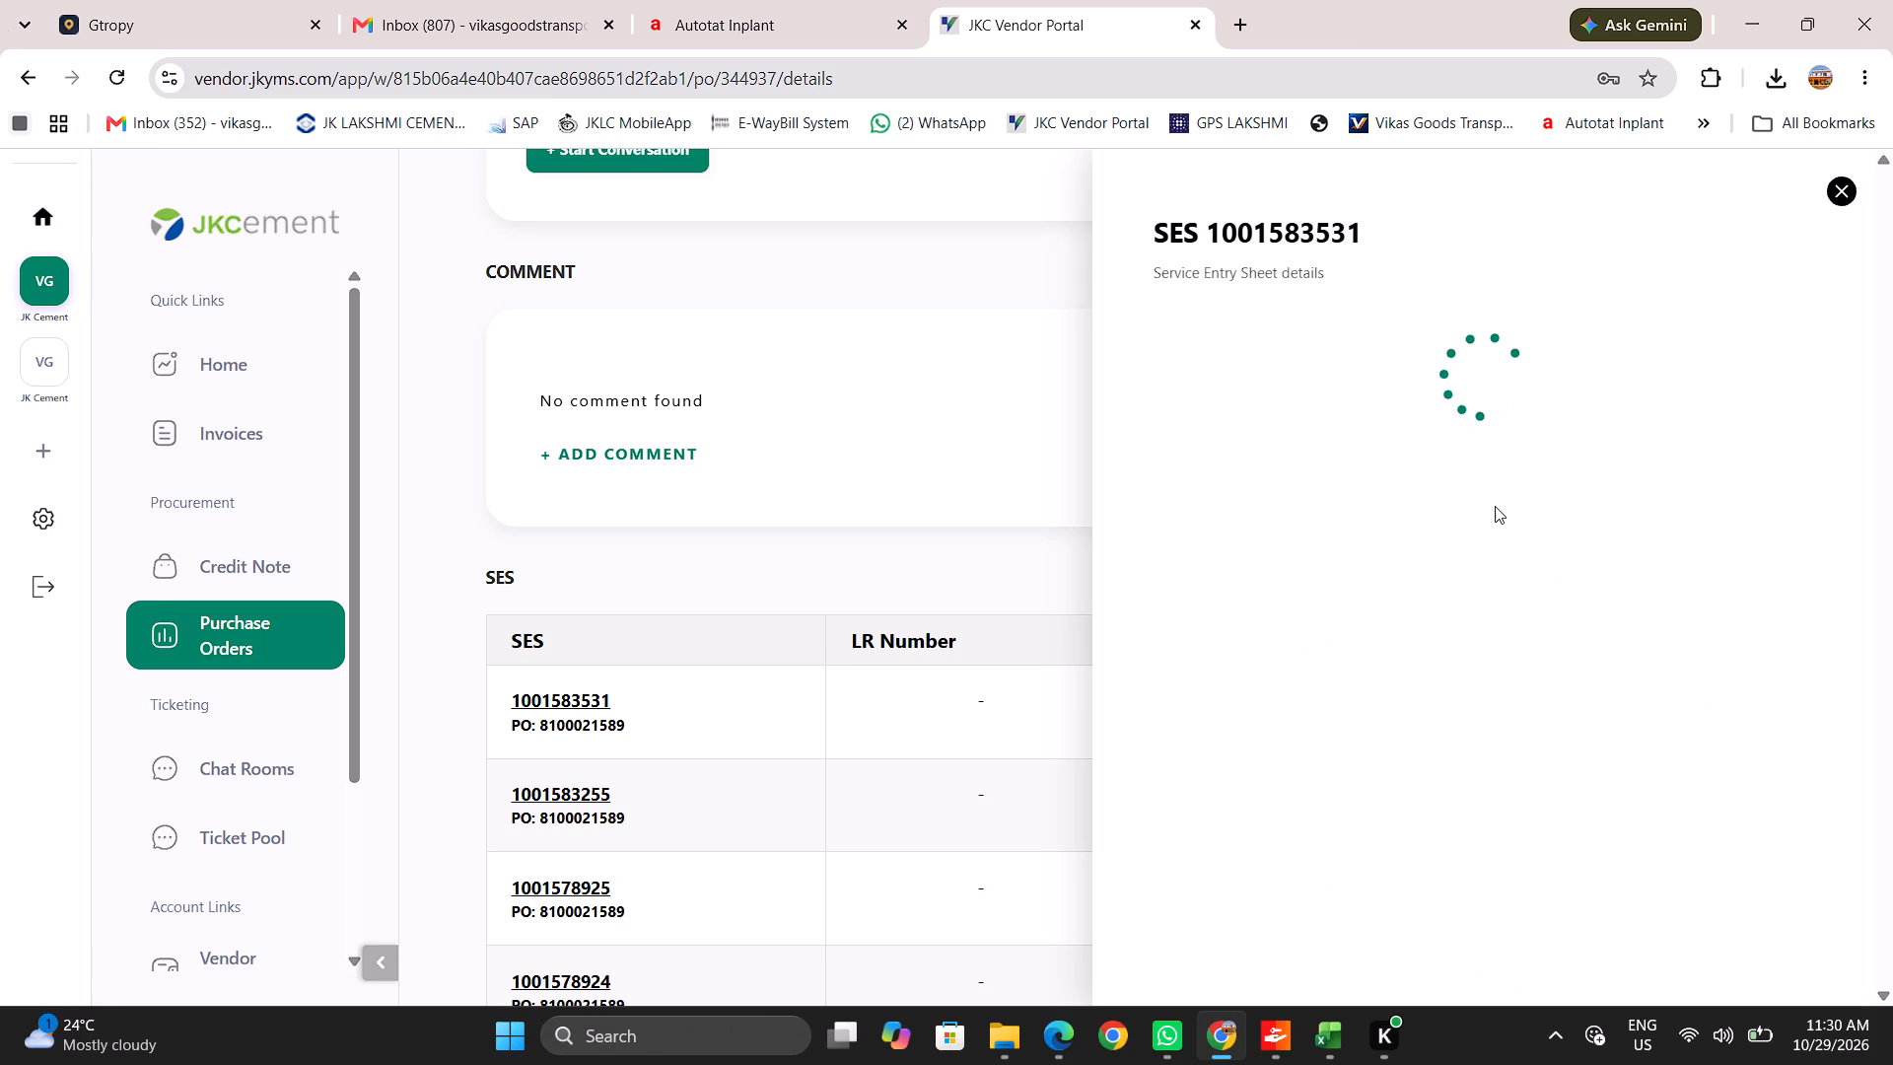
click(1836, 189)
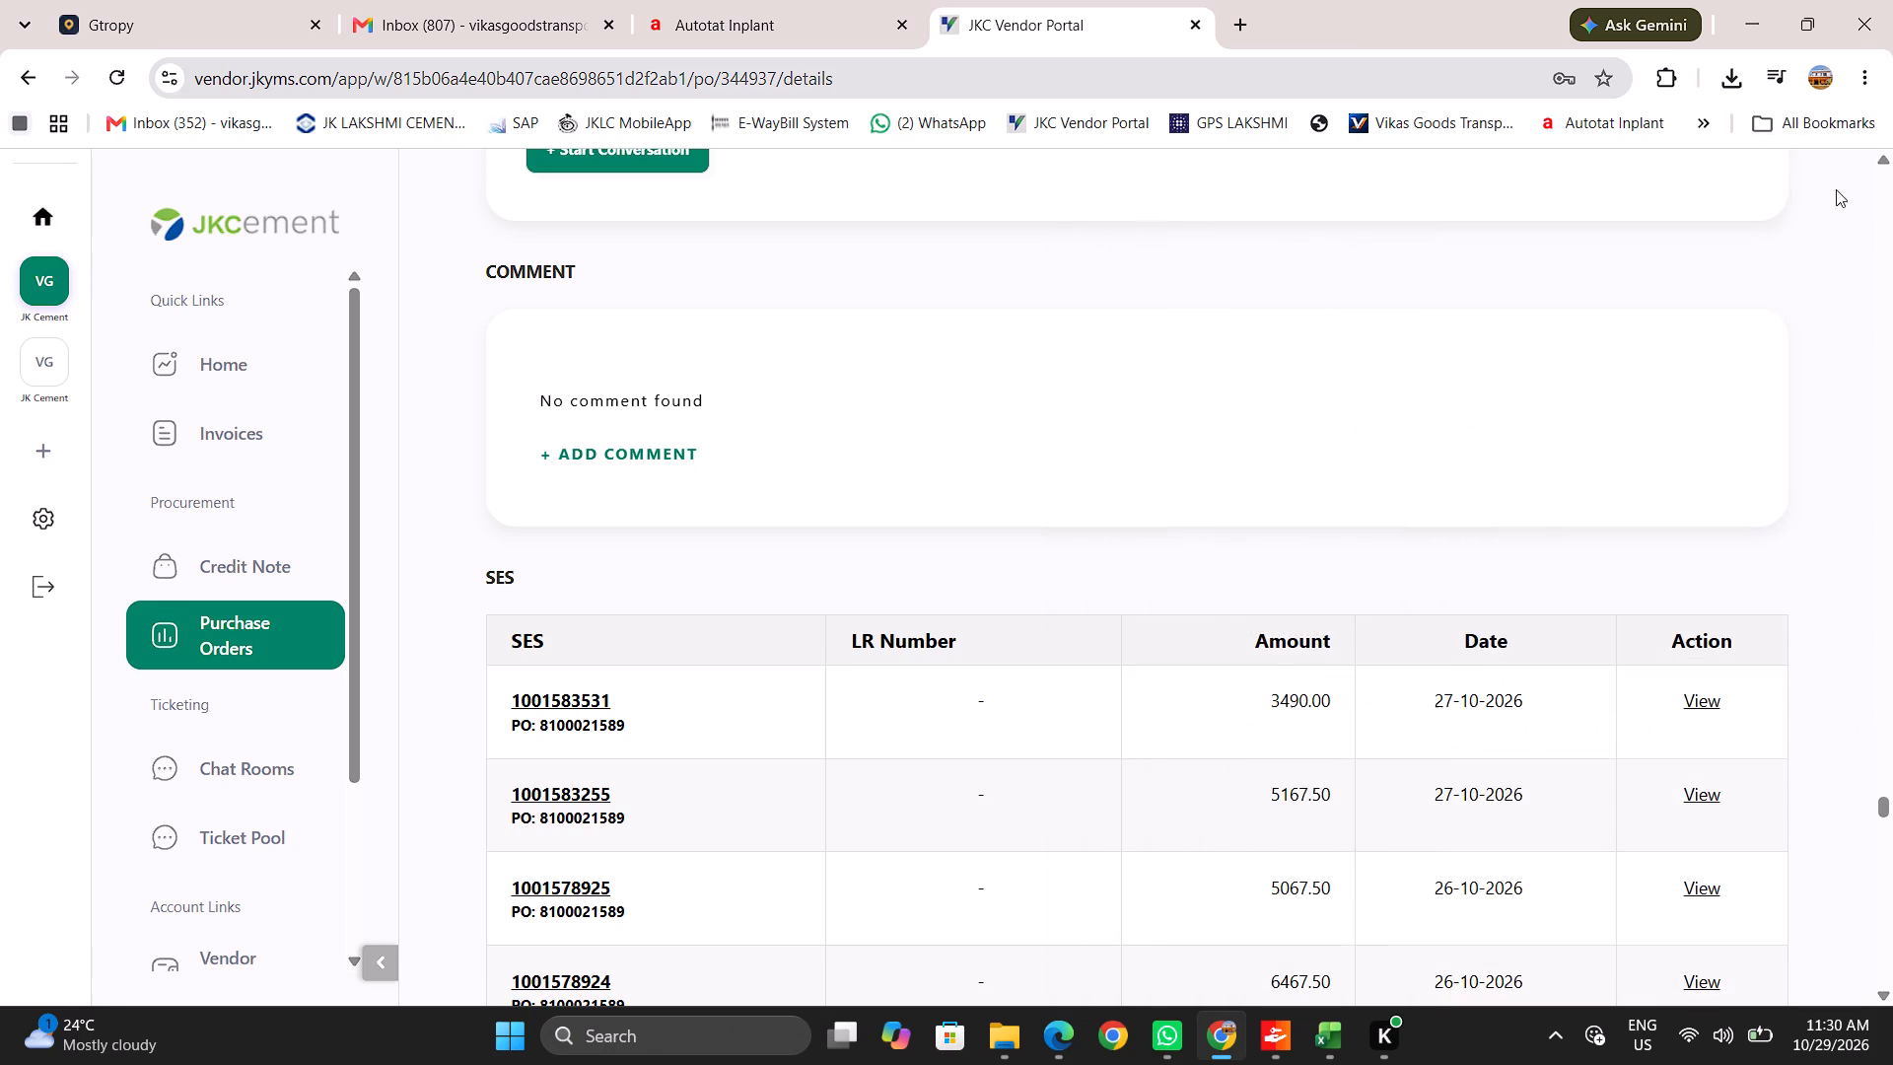
Check the order's Invoices section for the submitted bill 477.
scroll(1524, 681, down, 16)
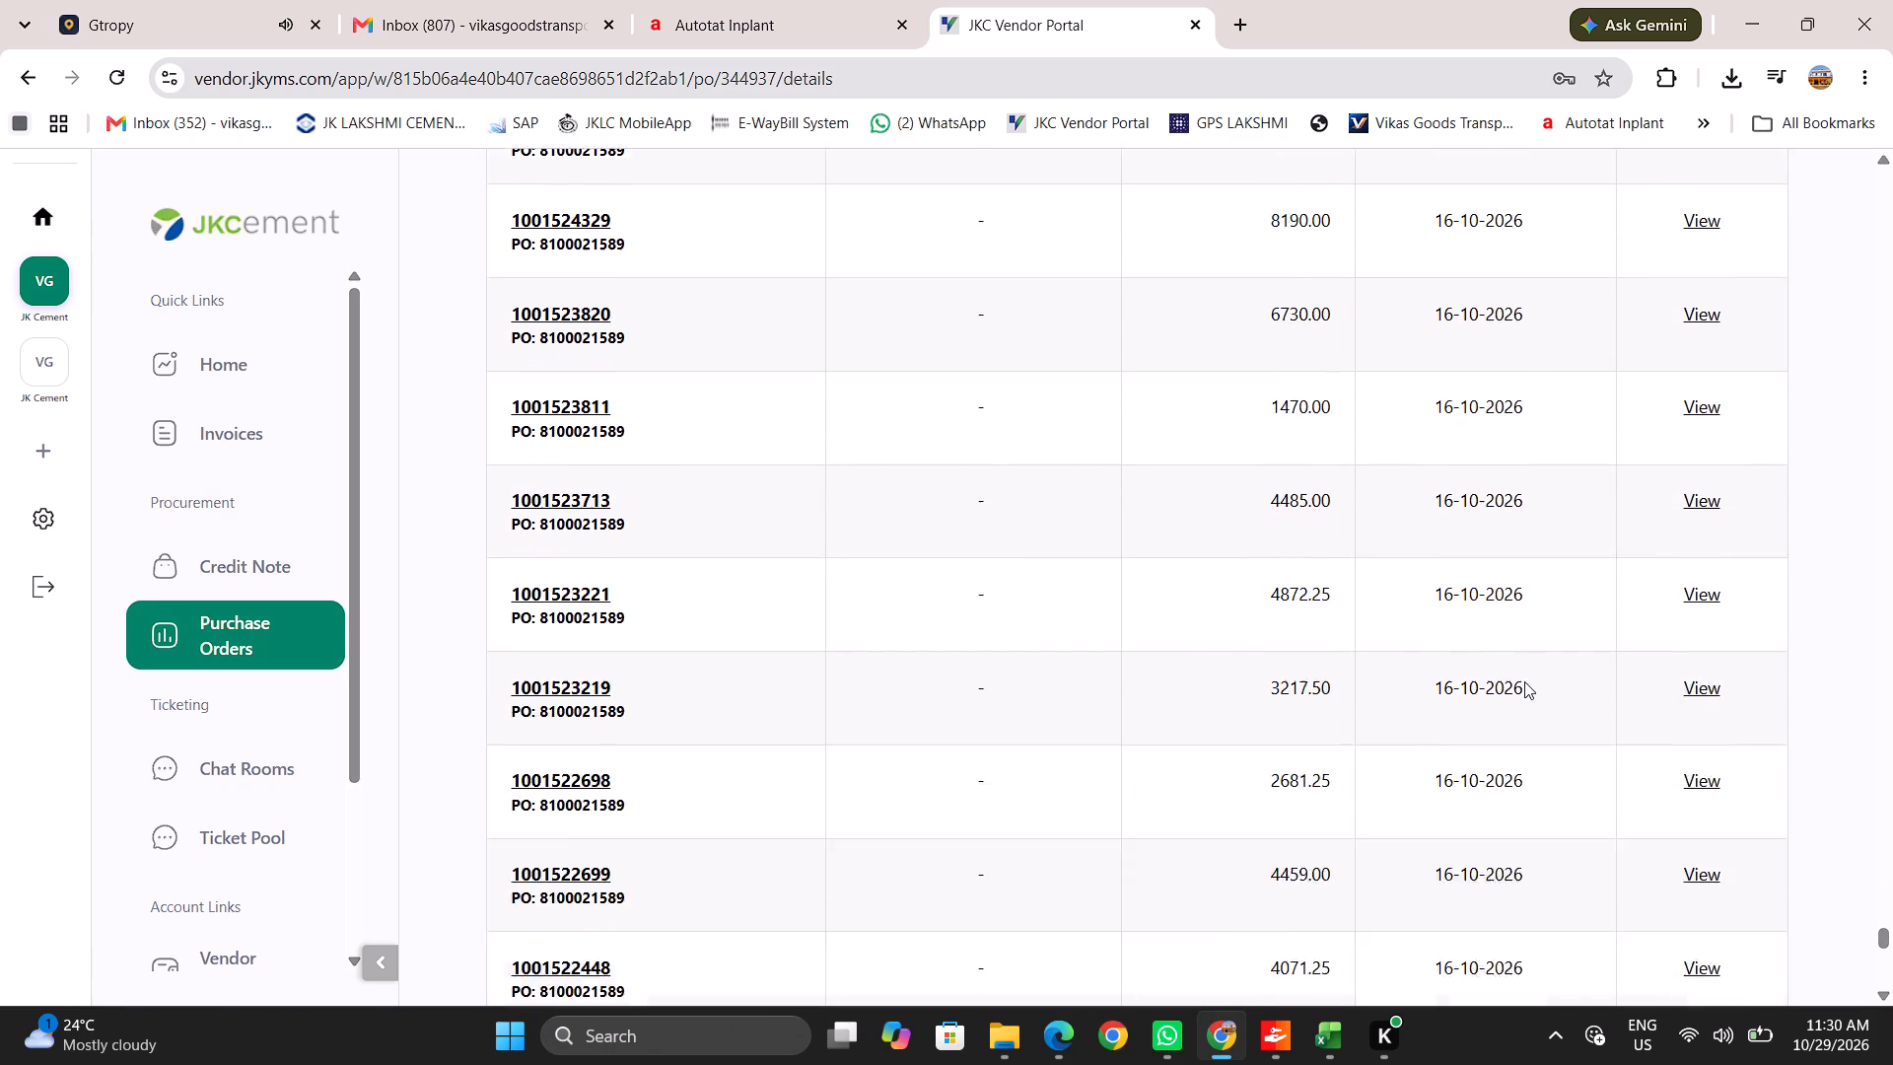
scroll(1524, 681, down, 7)
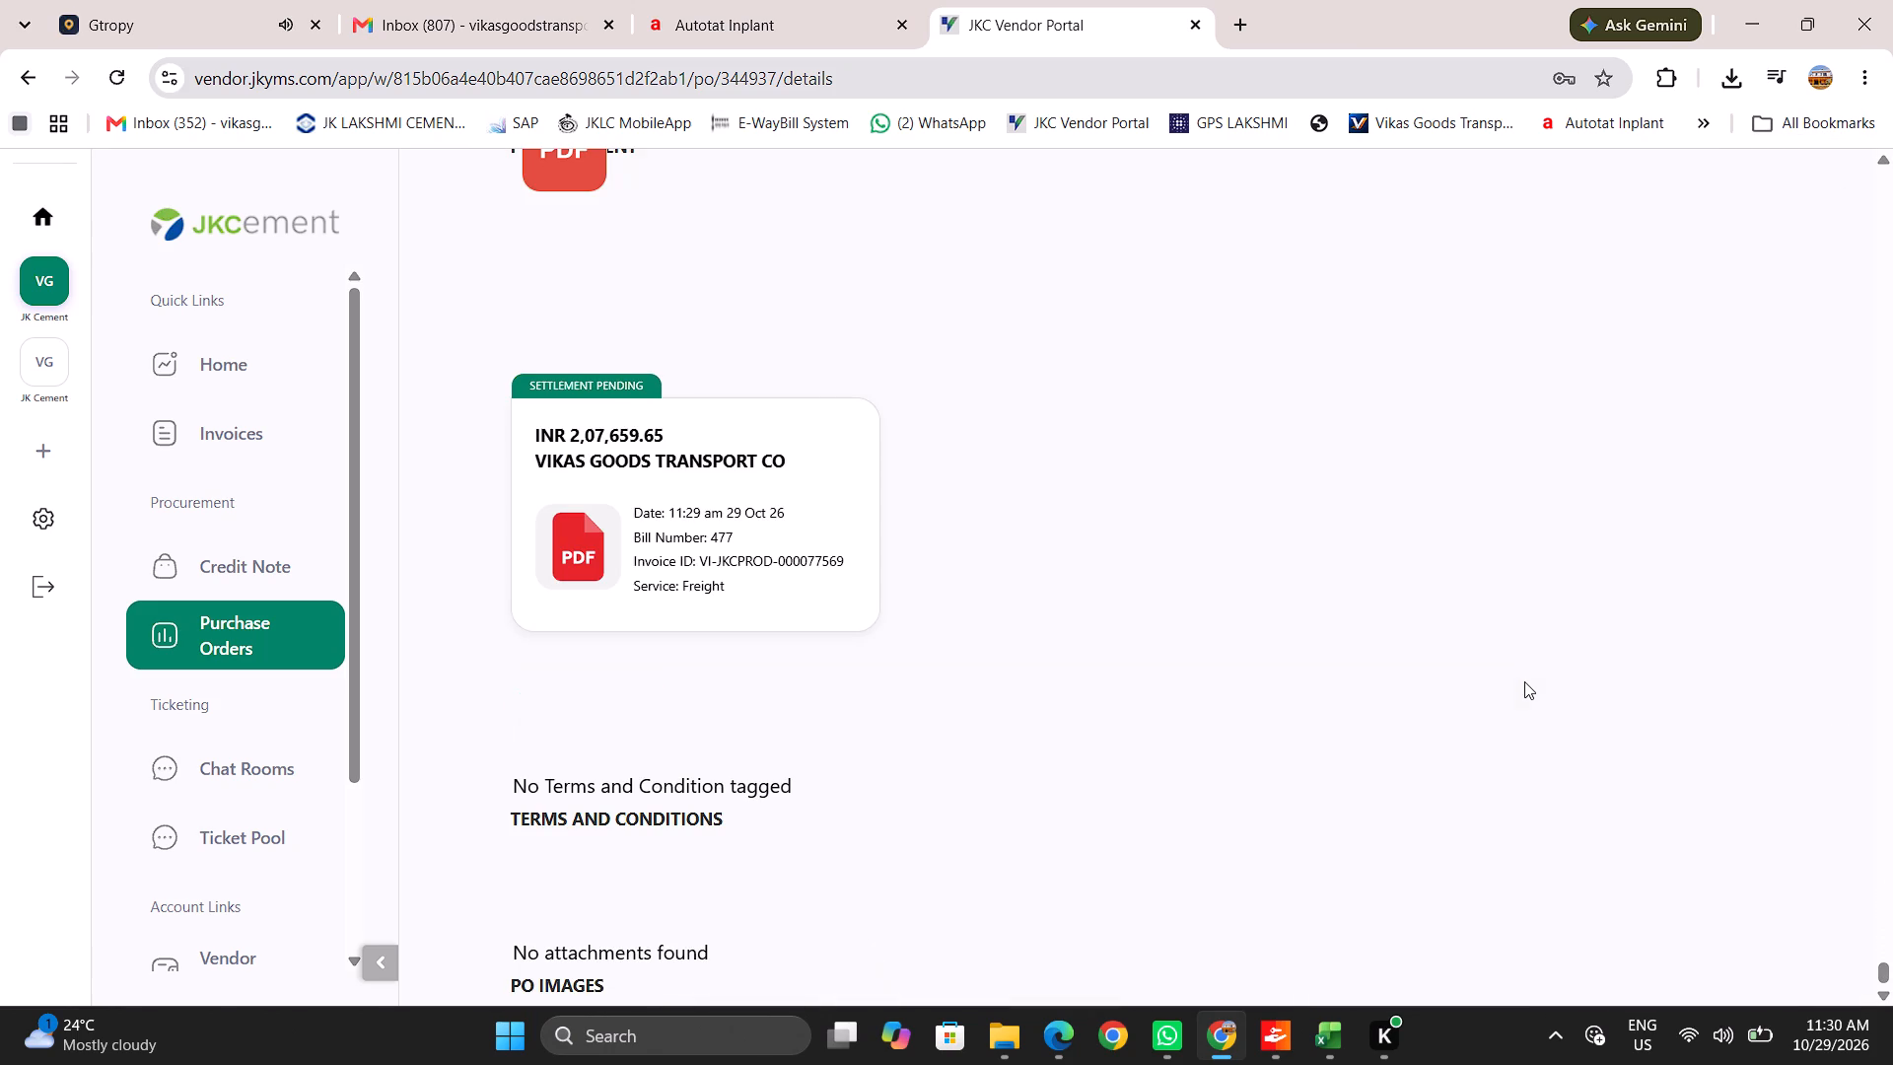
scroll(1524, 681, up, 7)
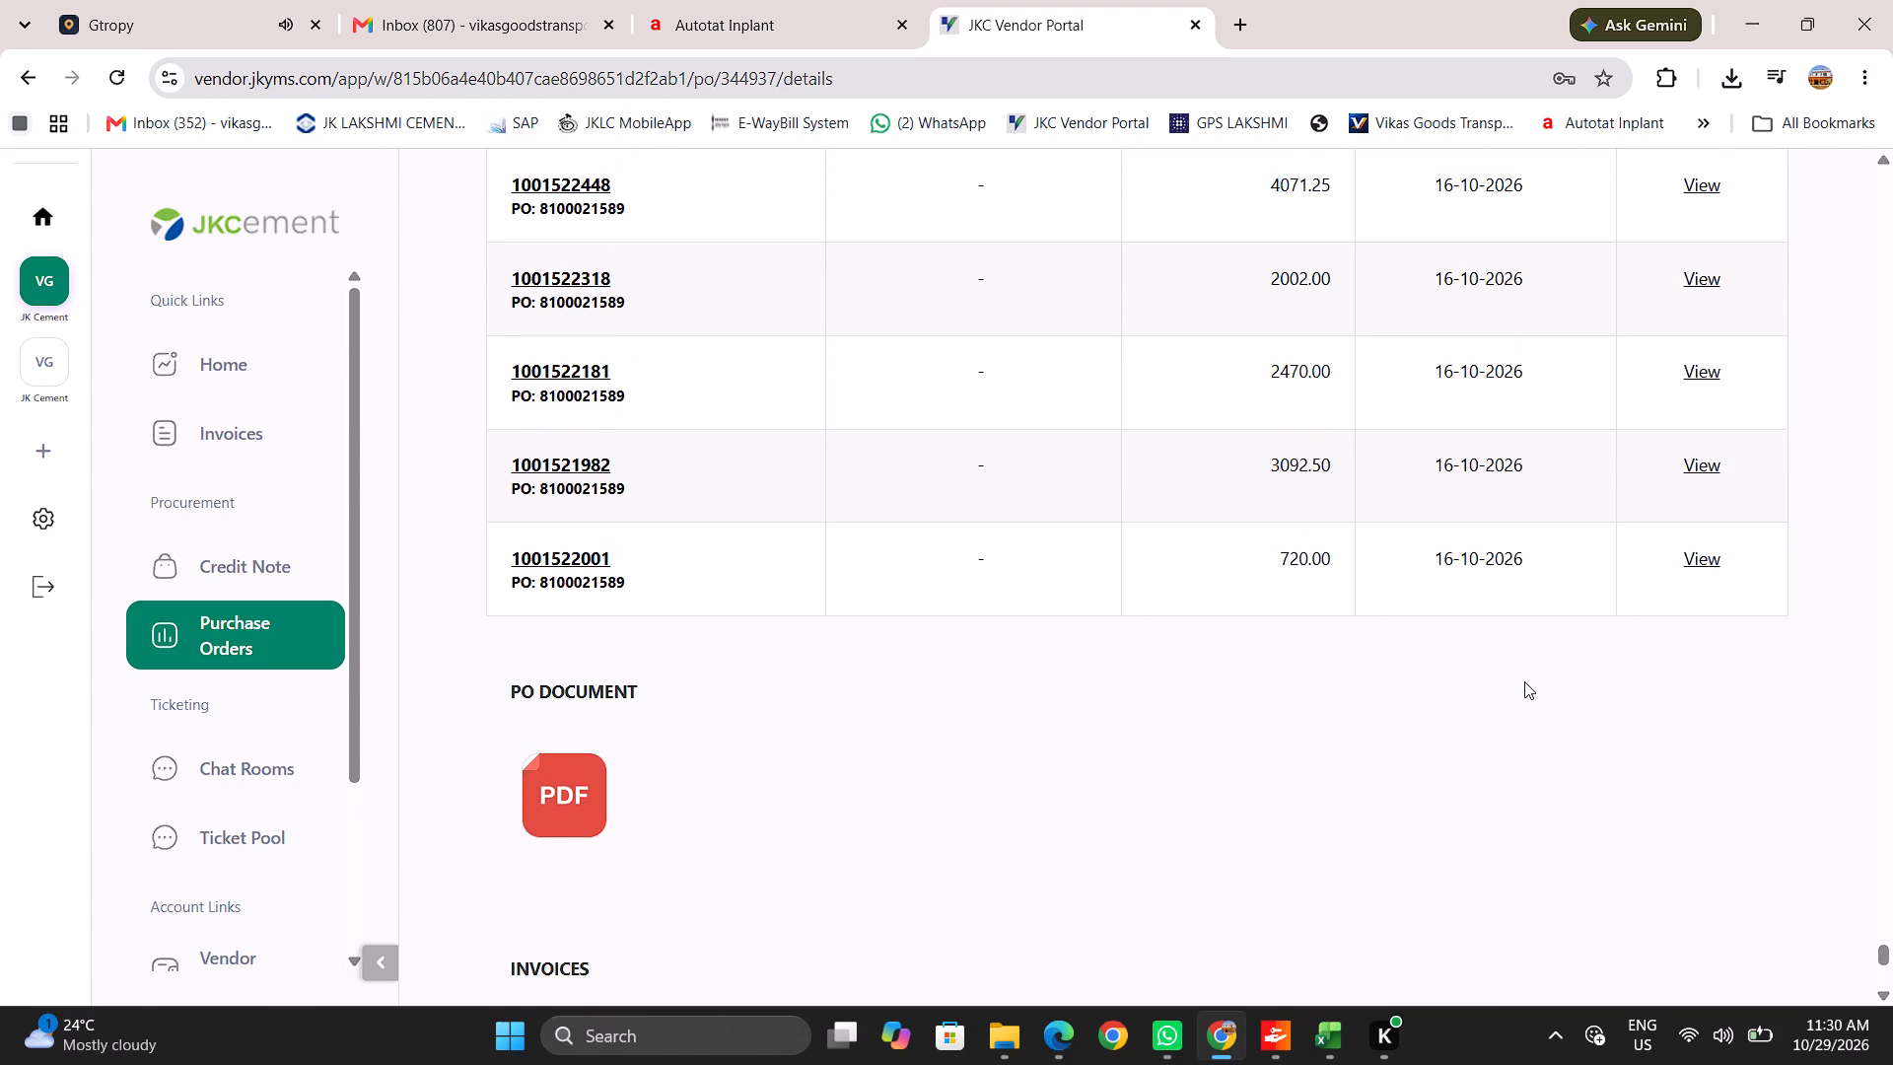
click(1524, 681)
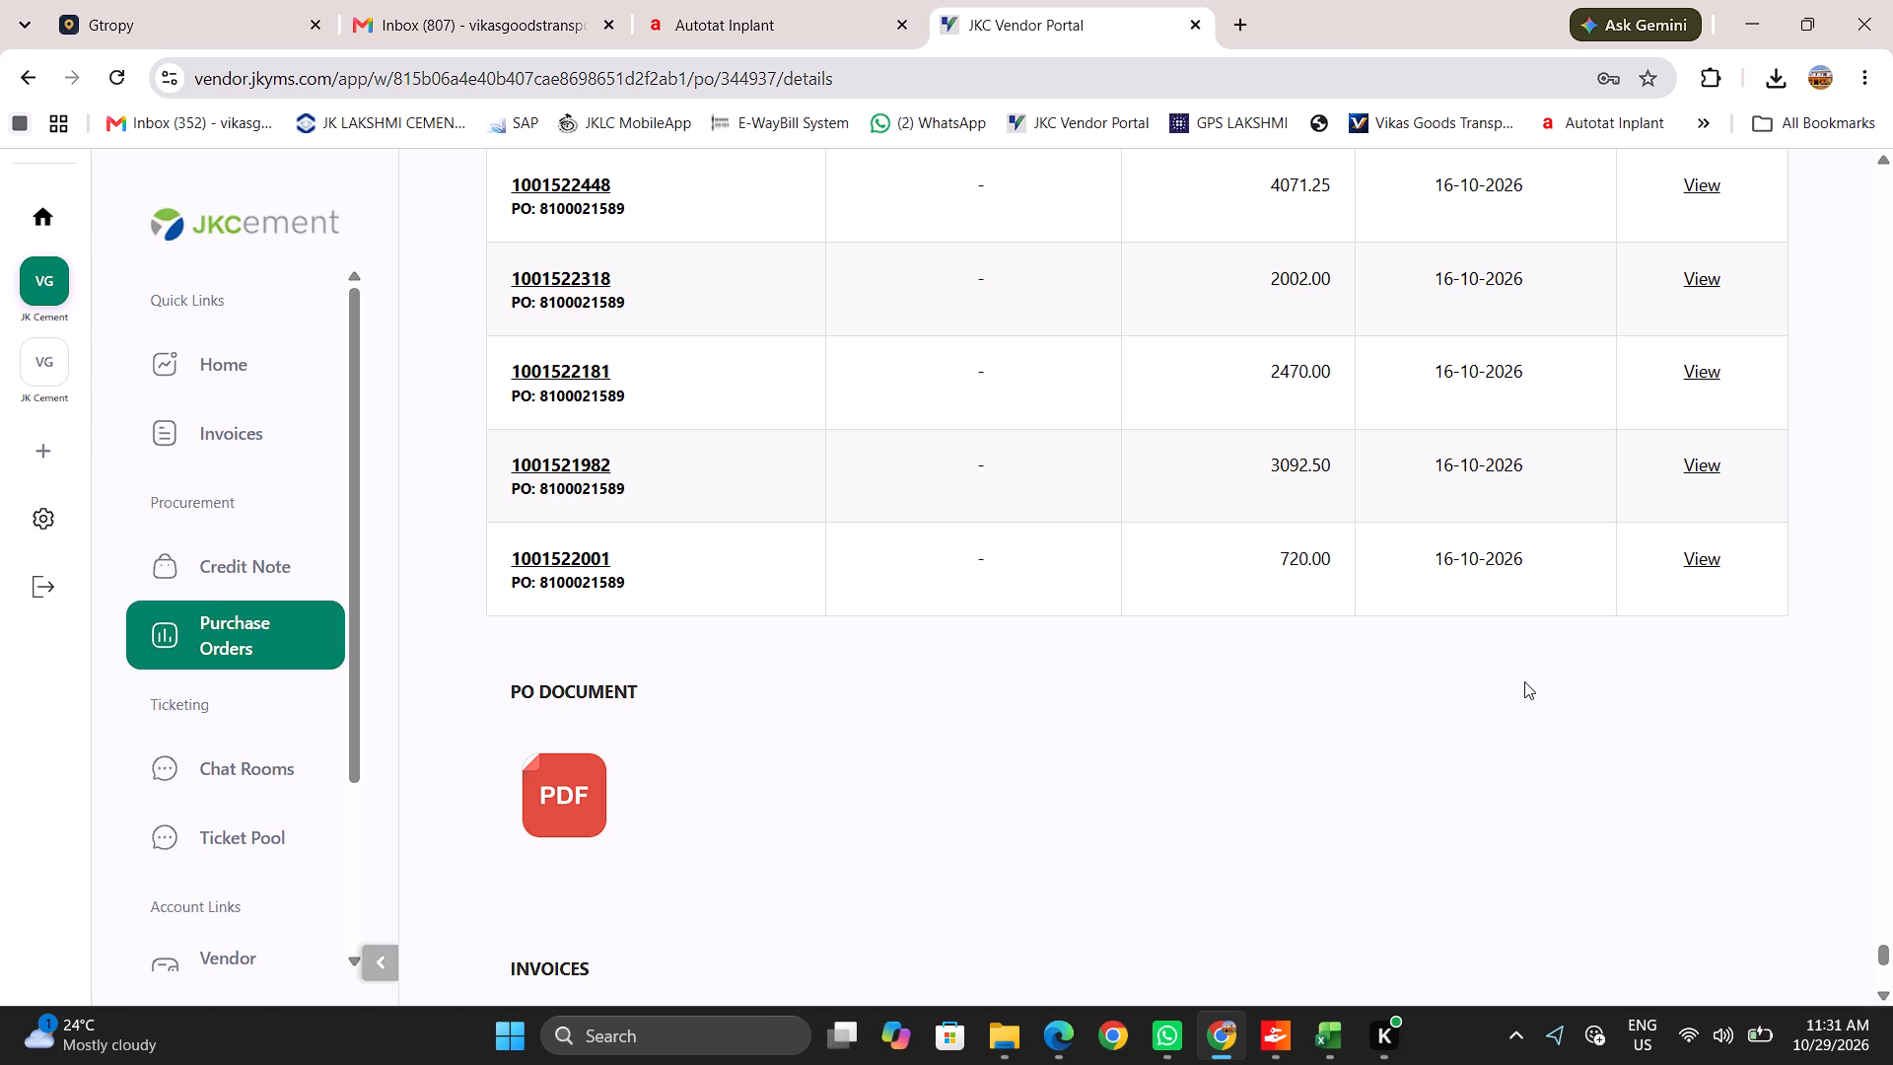
scroll(1524, 681, down, 2)
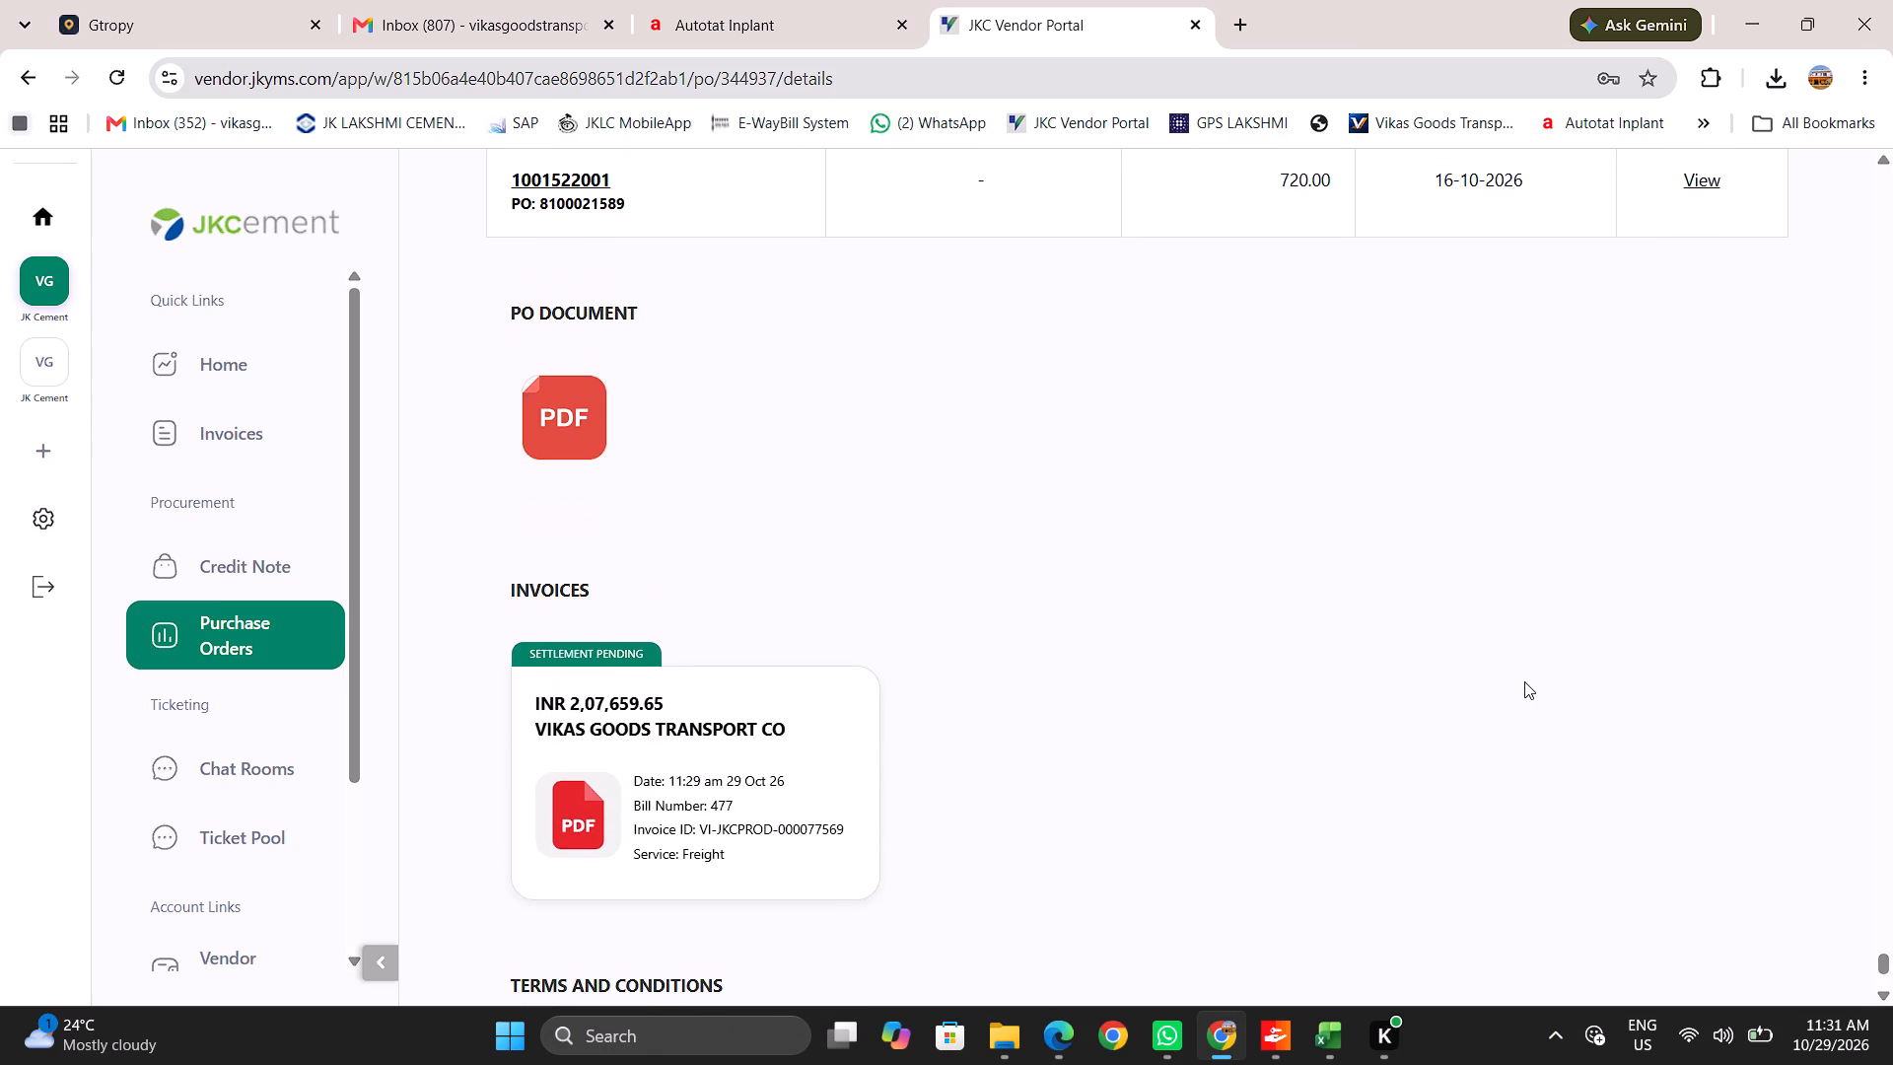
scroll(1524, 681, down, 2)
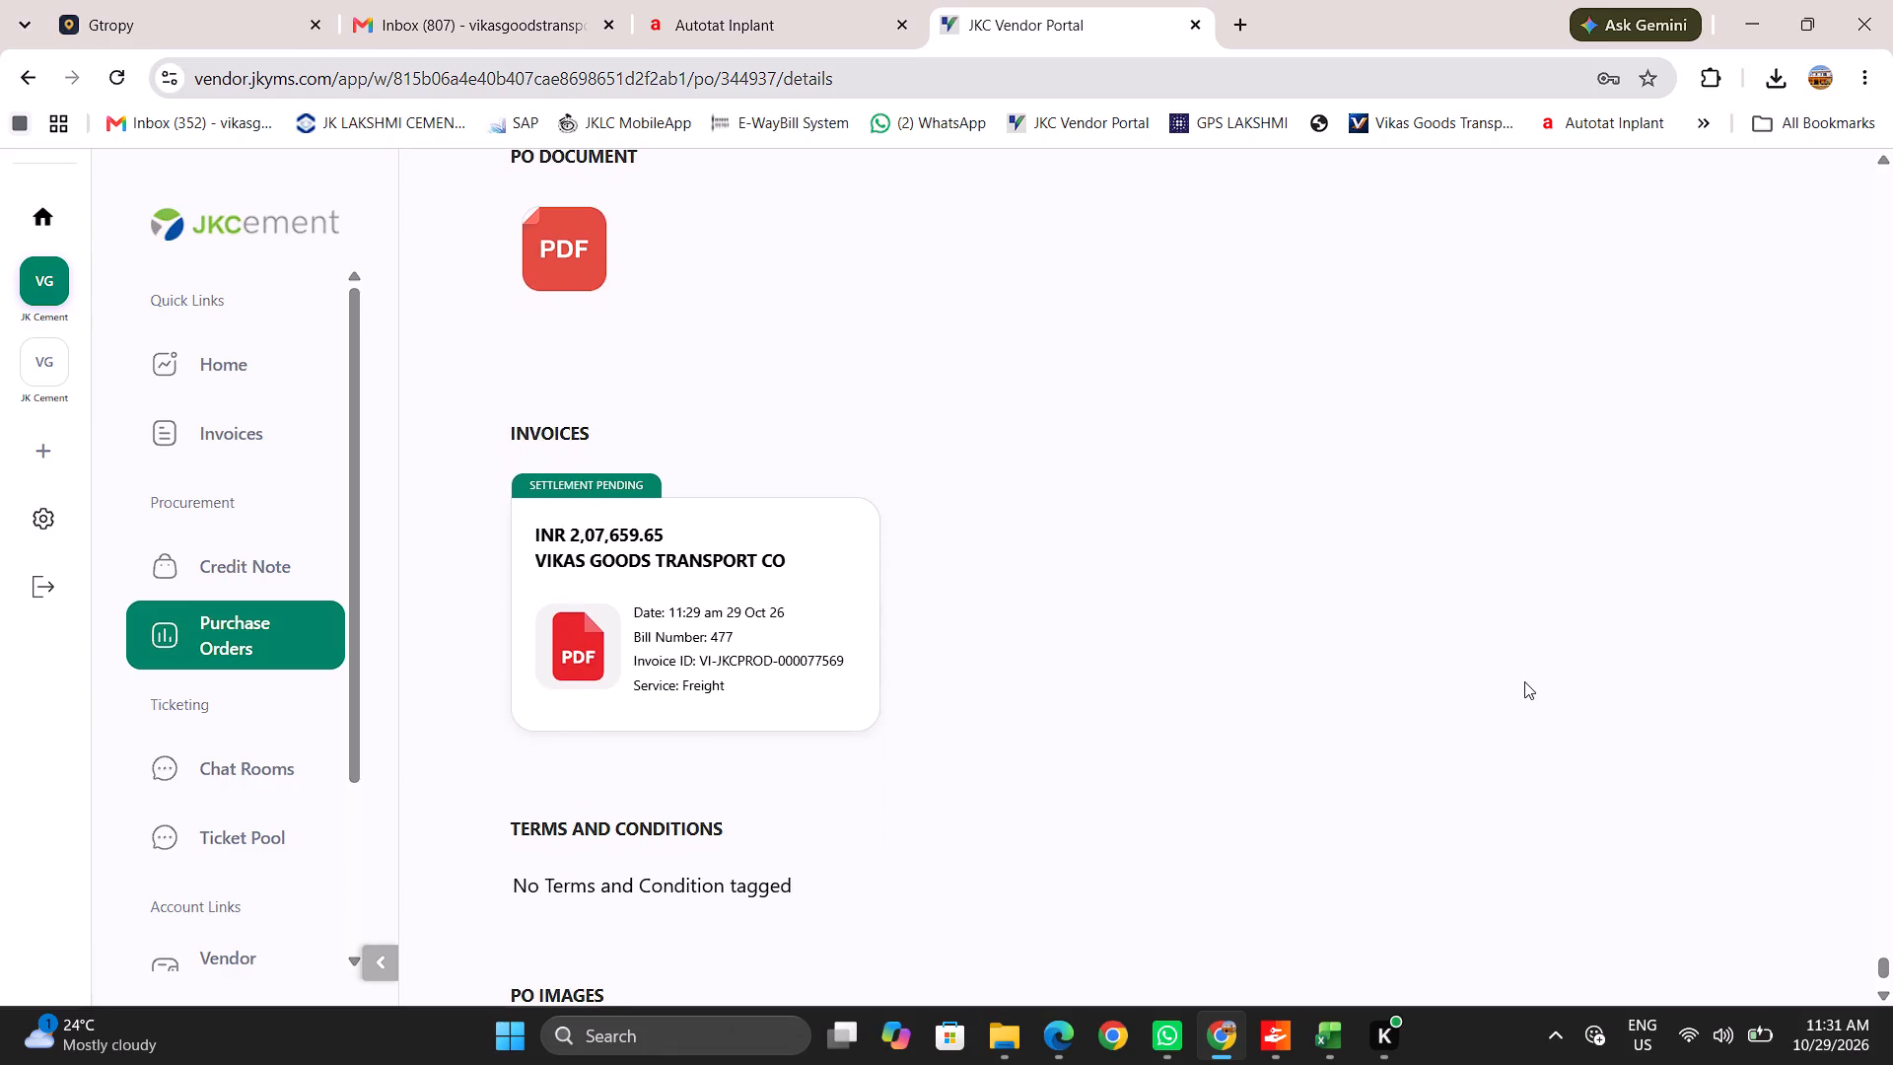
scroll(1524, 681, up, 11)
scroll(1524, 681, up, 10)
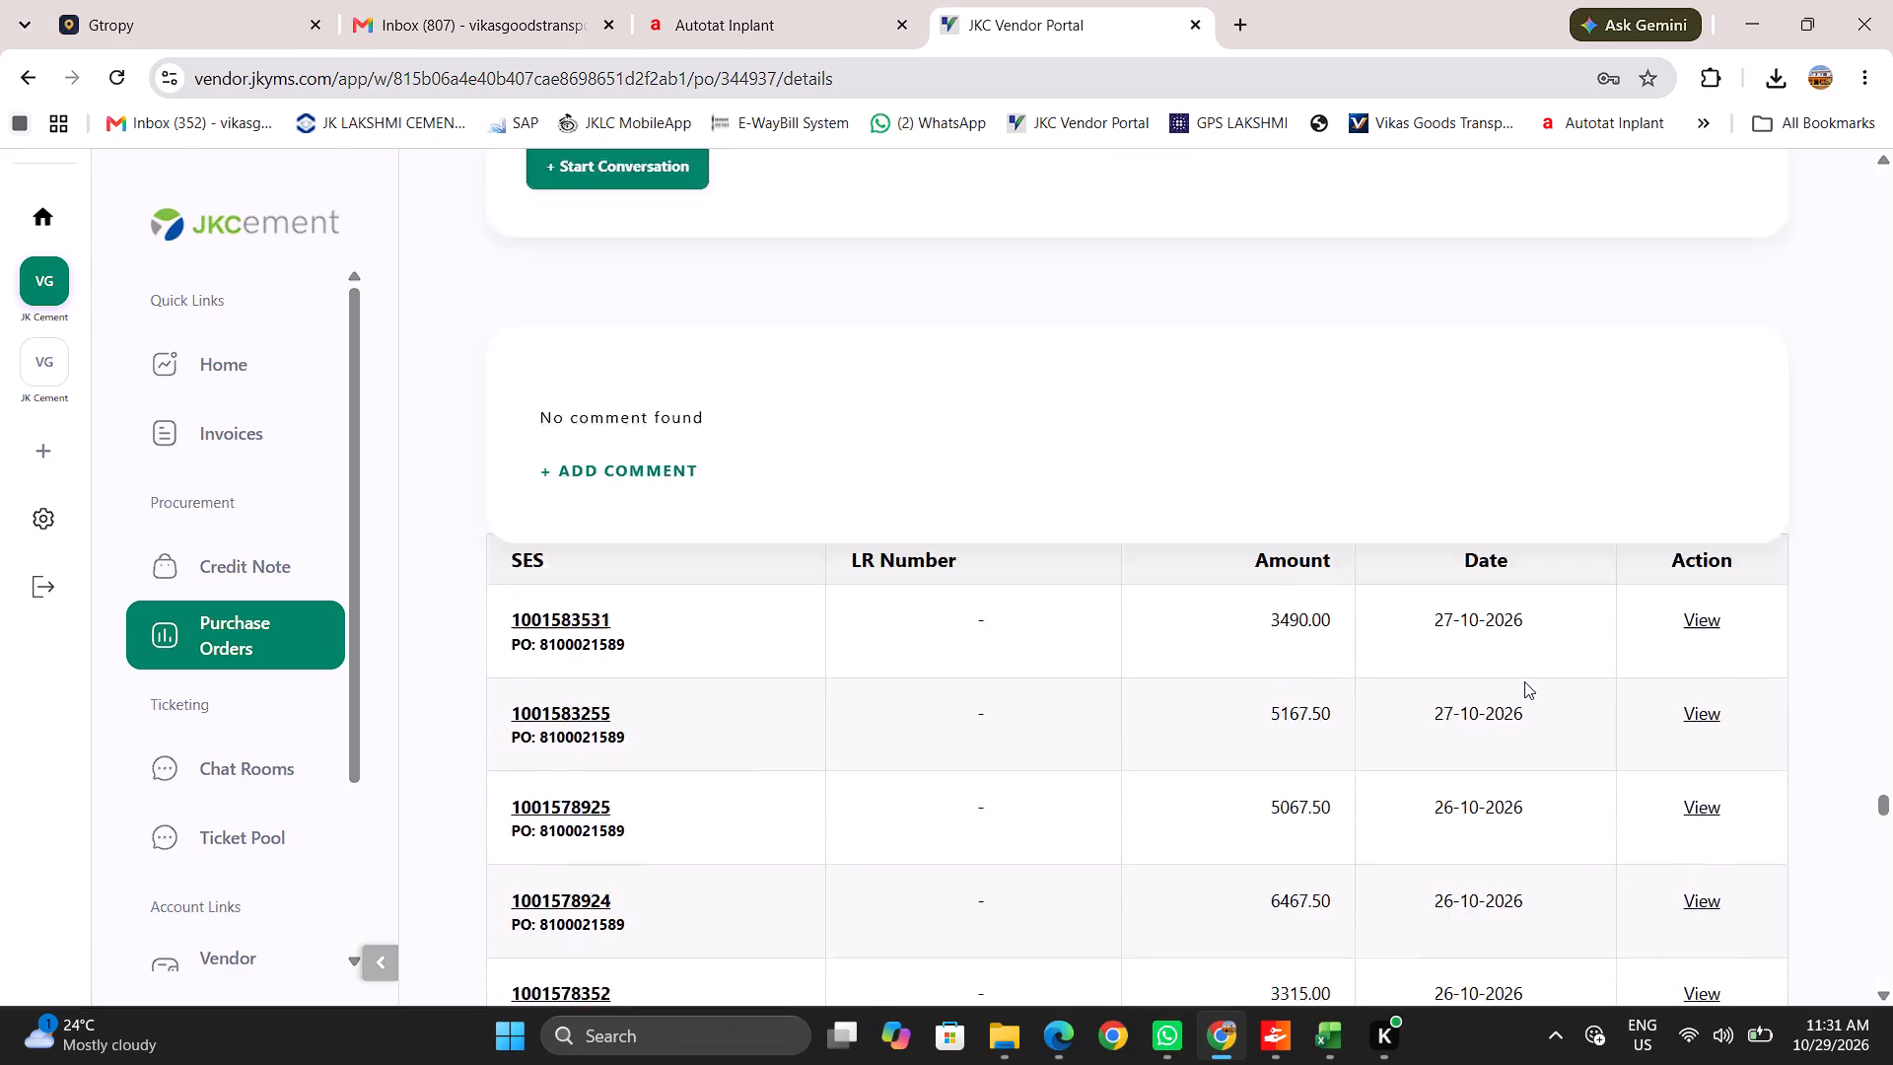
scroll(1524, 681, up, 20)
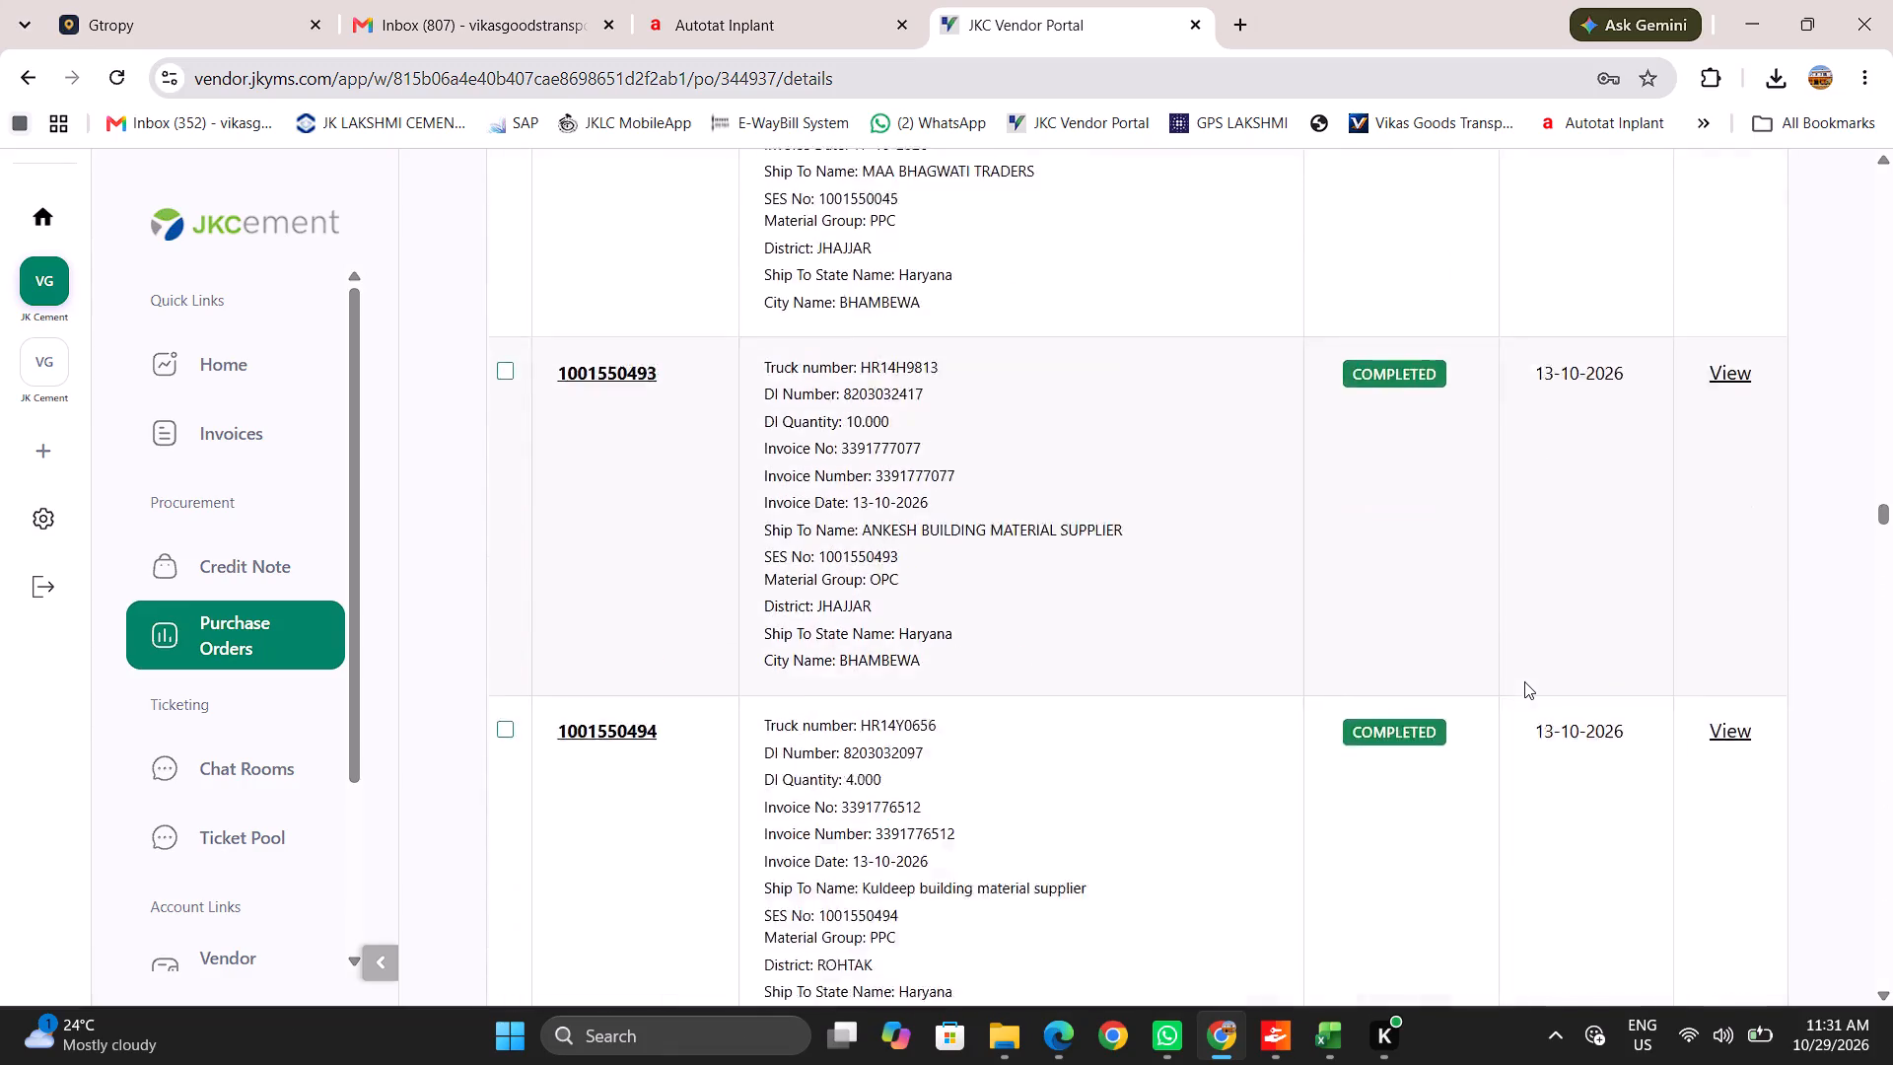
scroll(1524, 681, up, 19)
scroll(1524, 681, up, 8)
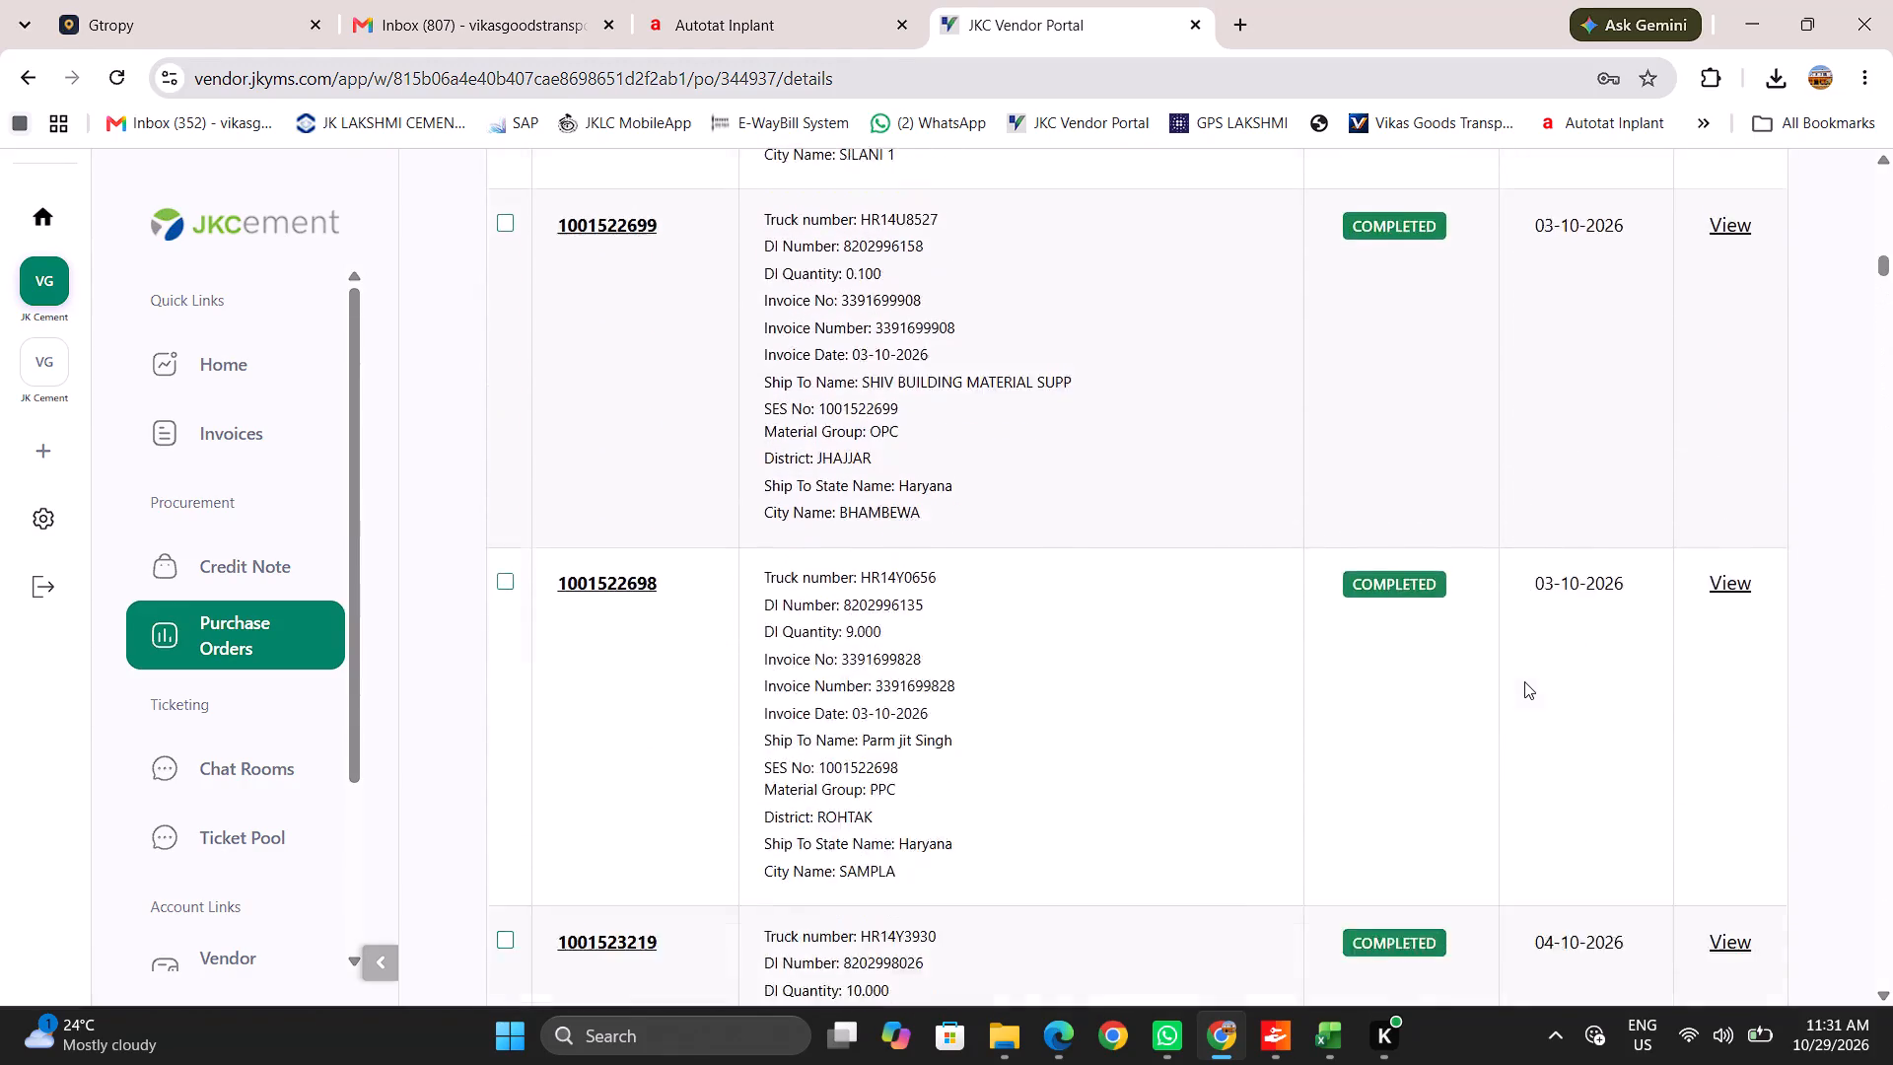
scroll(1524, 681, up, 5)
scroll(1524, 681, down, 8)
scroll(1524, 681, up, 1)
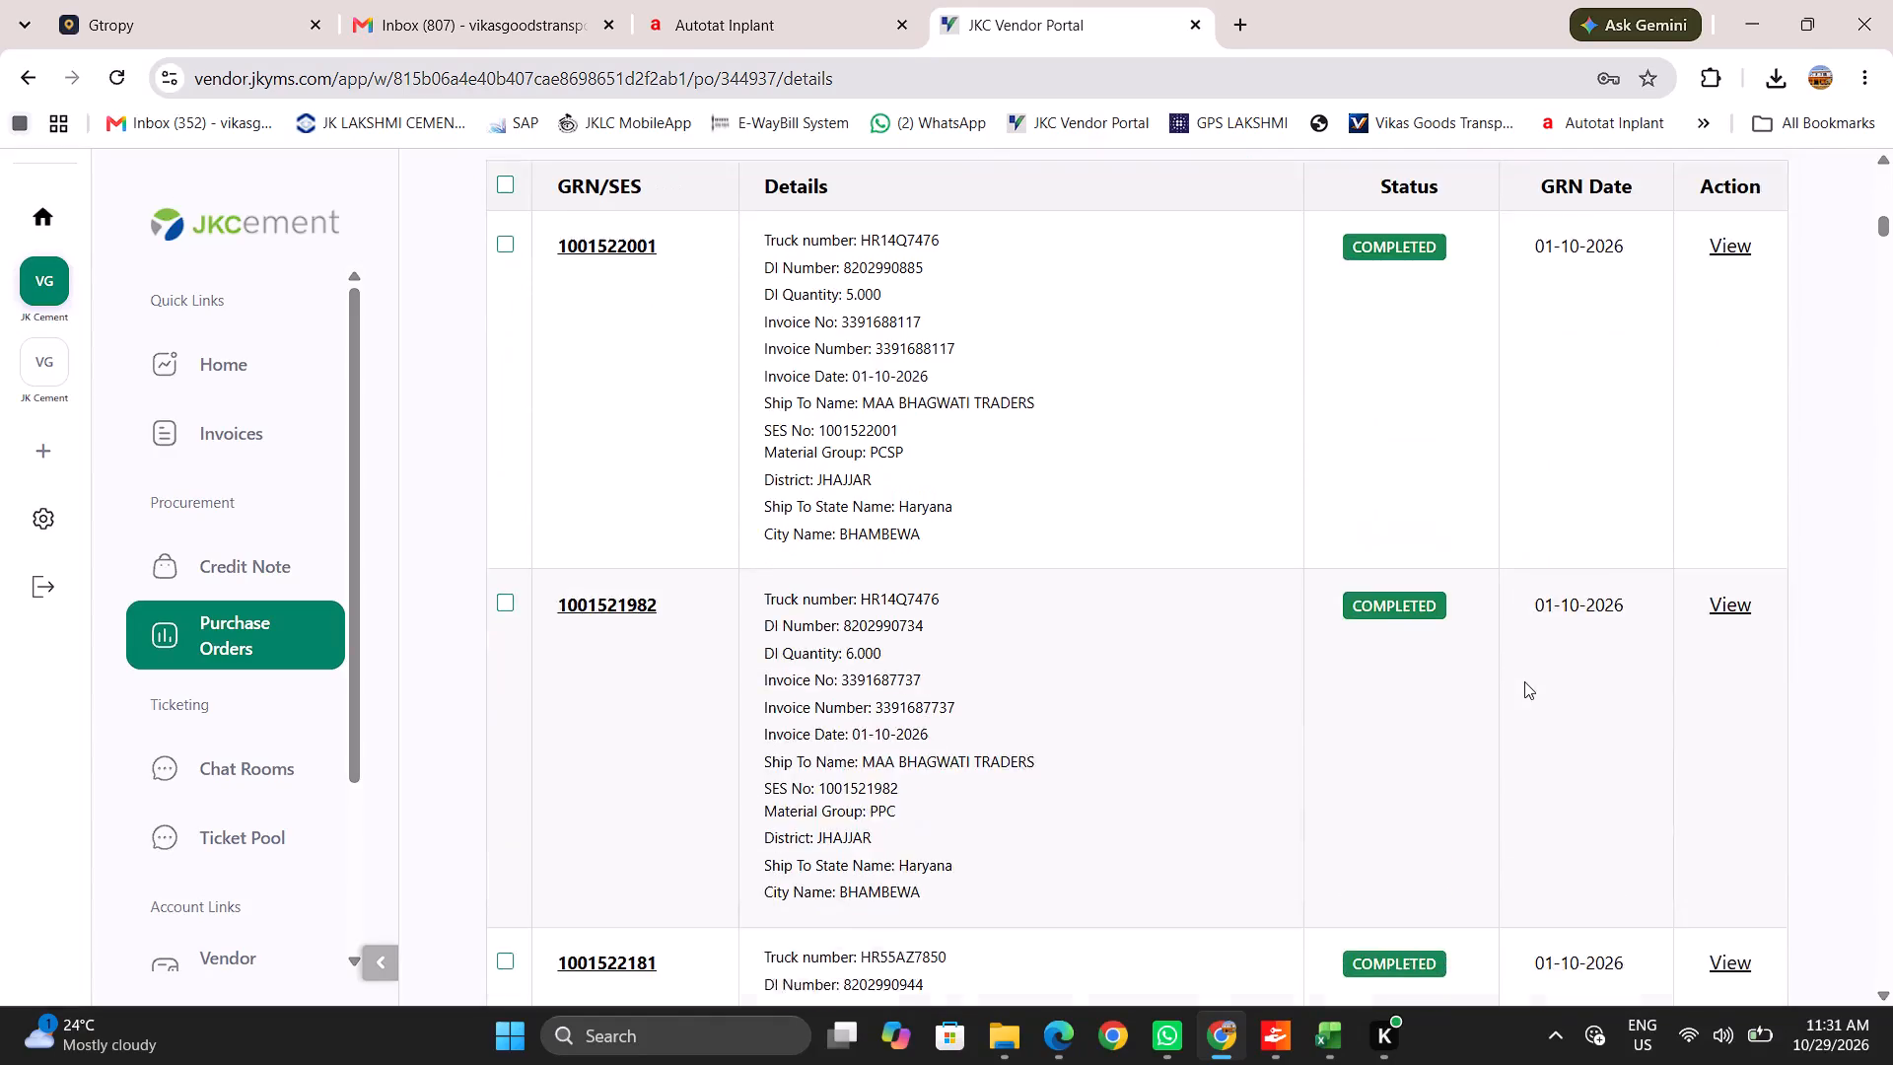
scroll(1524, 681, up, 1)
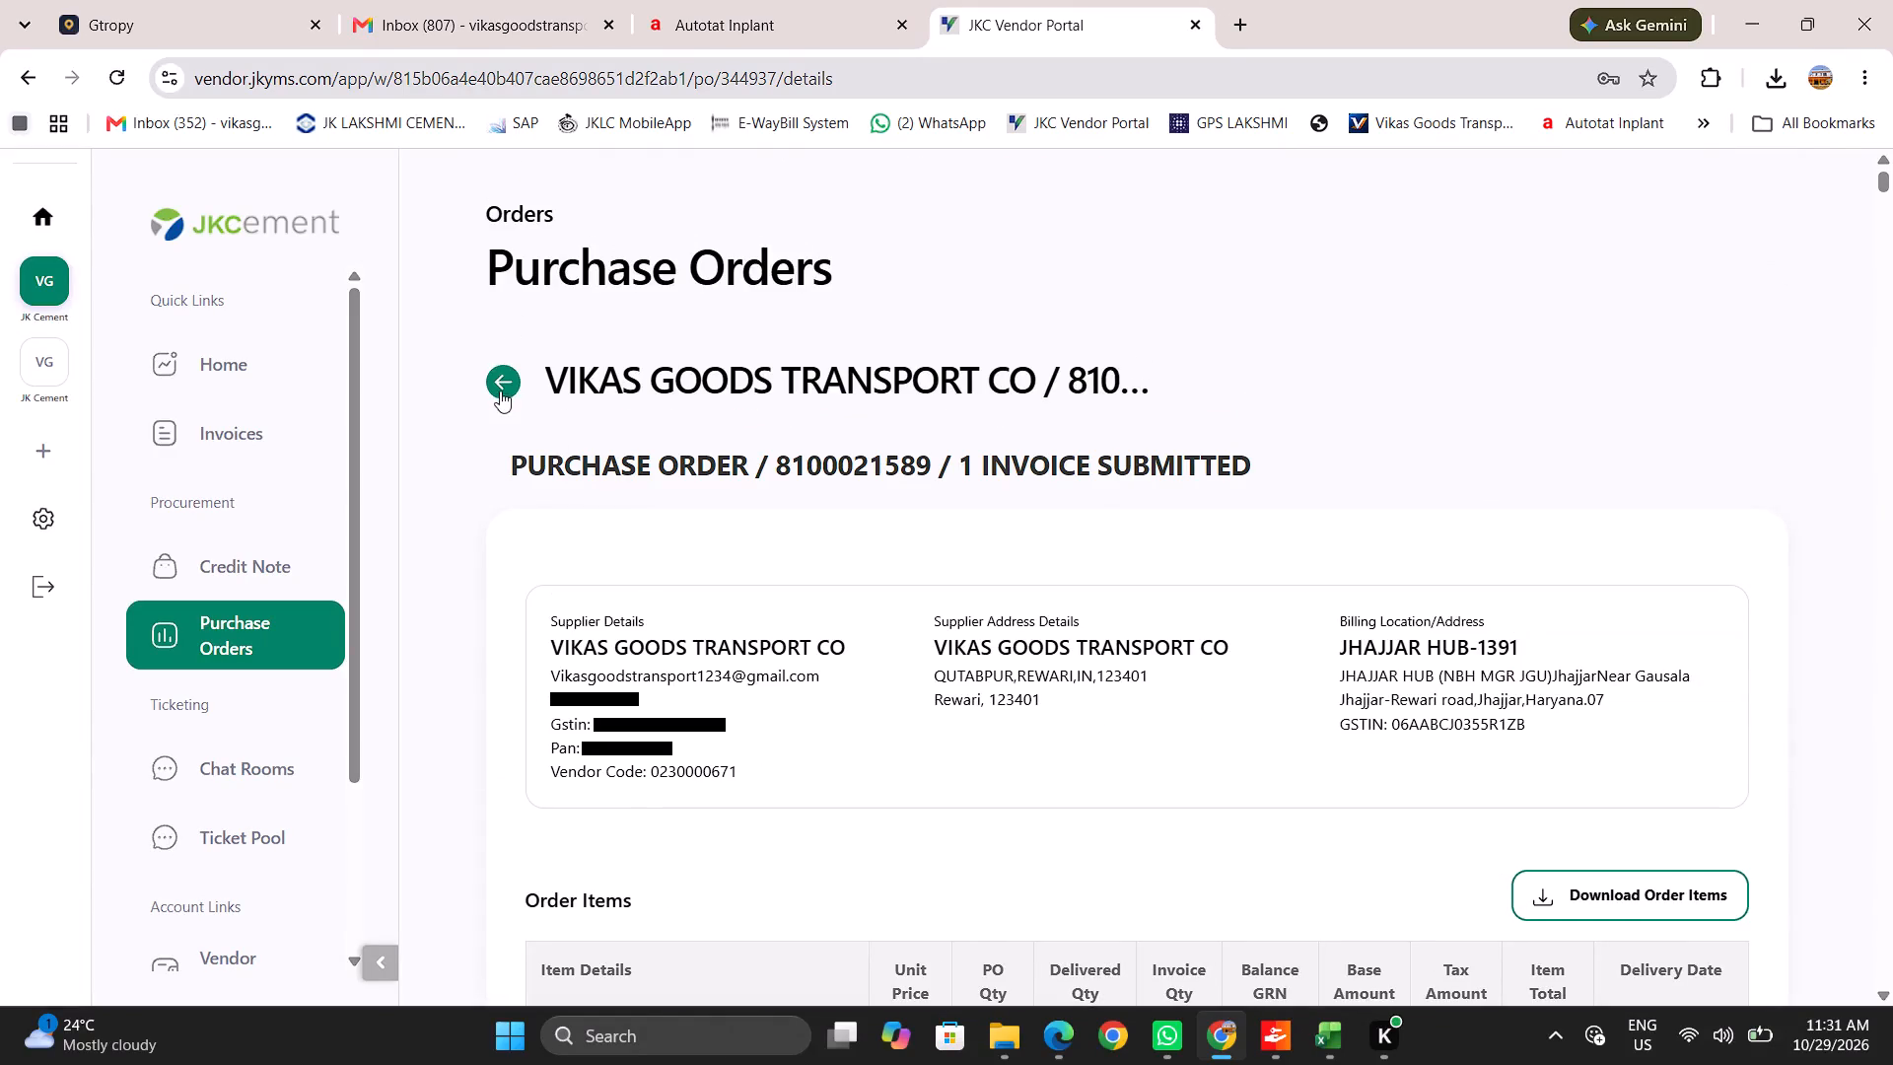
click(500, 391)
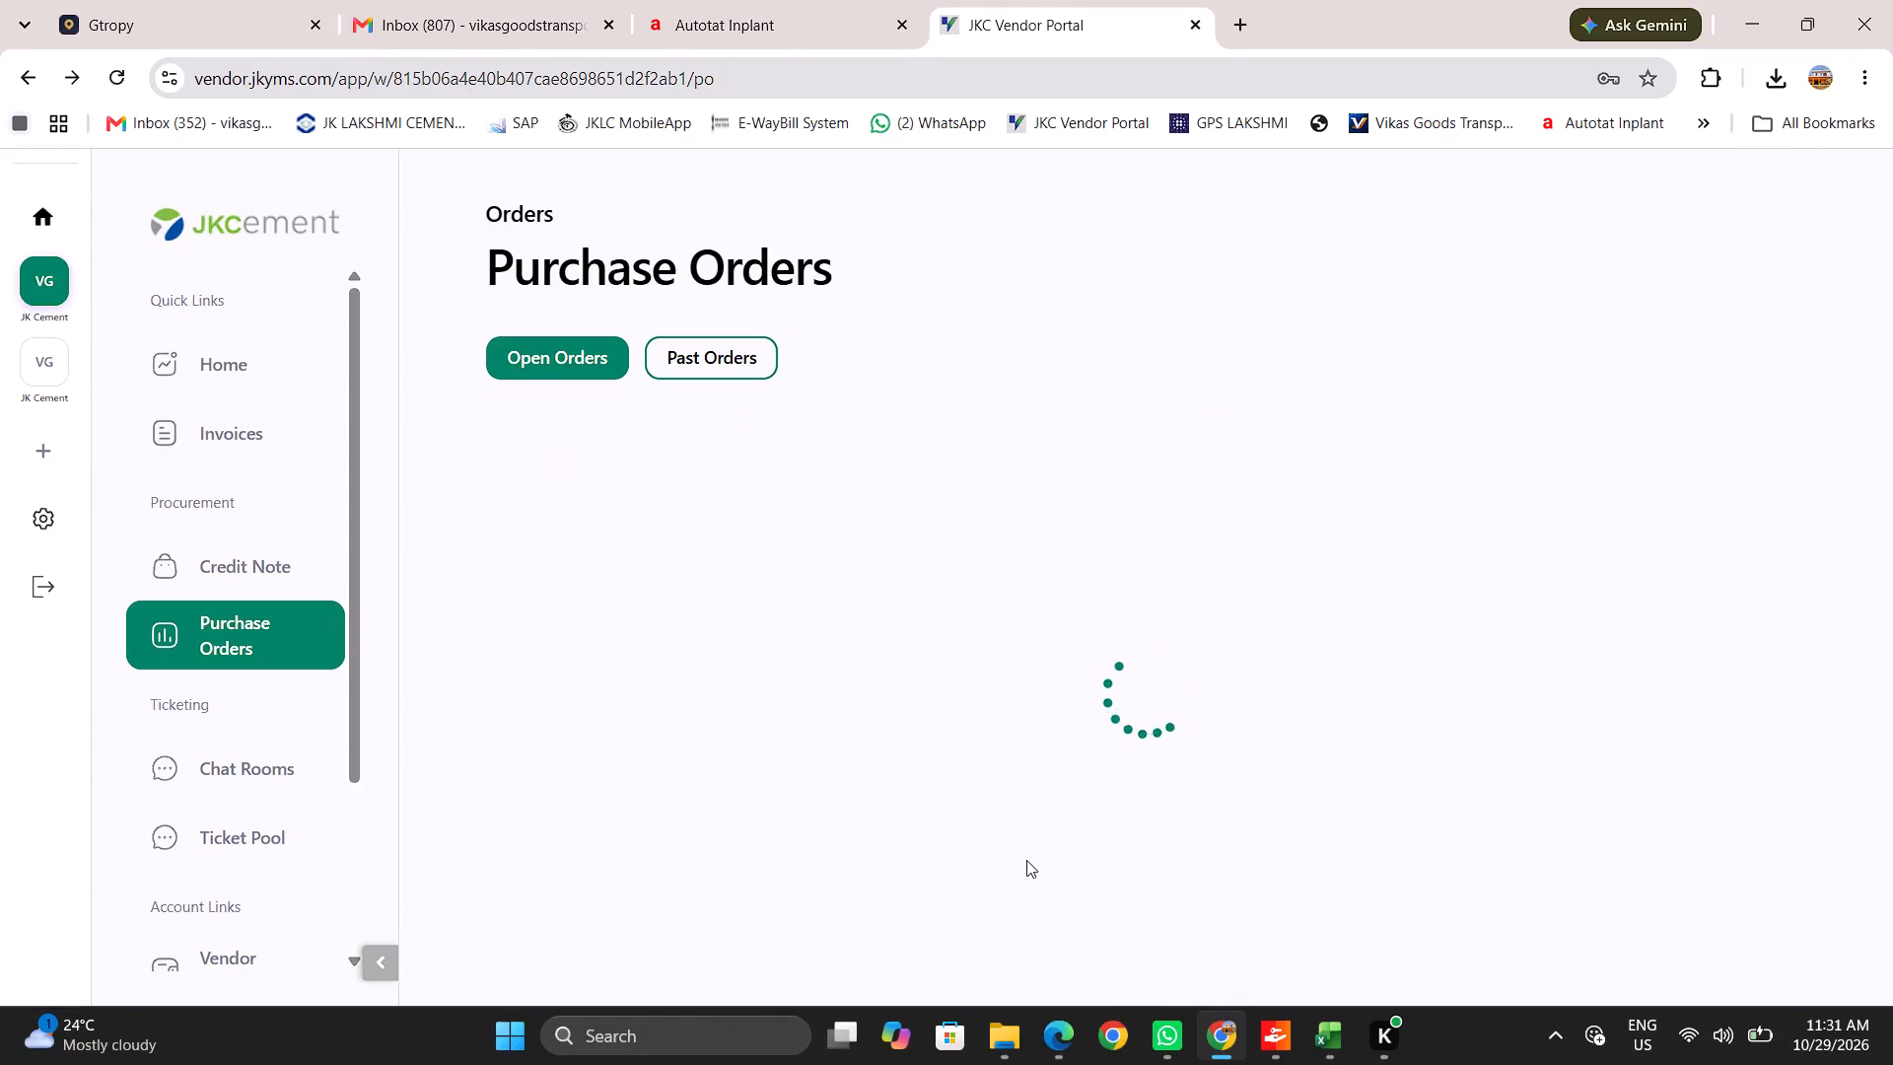
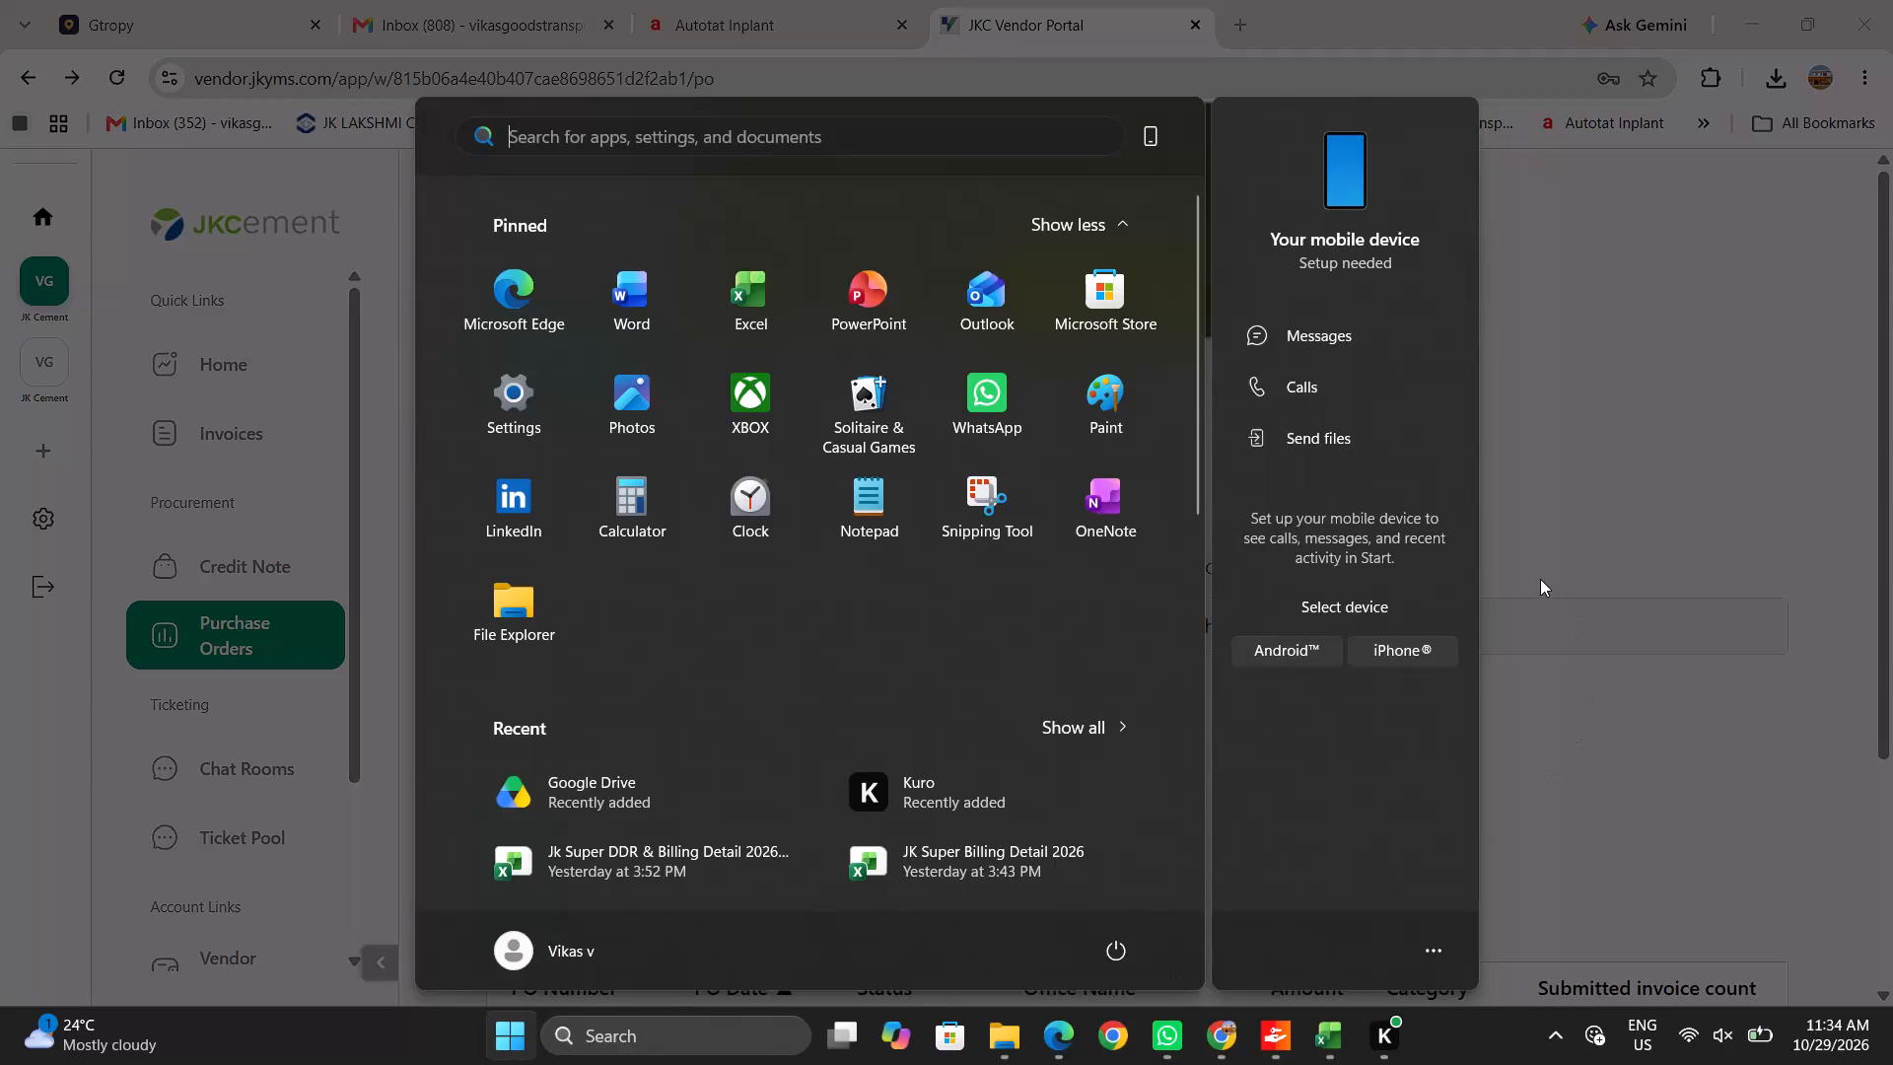
Dismiss the caret browsing prompt and look over the current account's list of open purchase orders.
click(1540, 579)
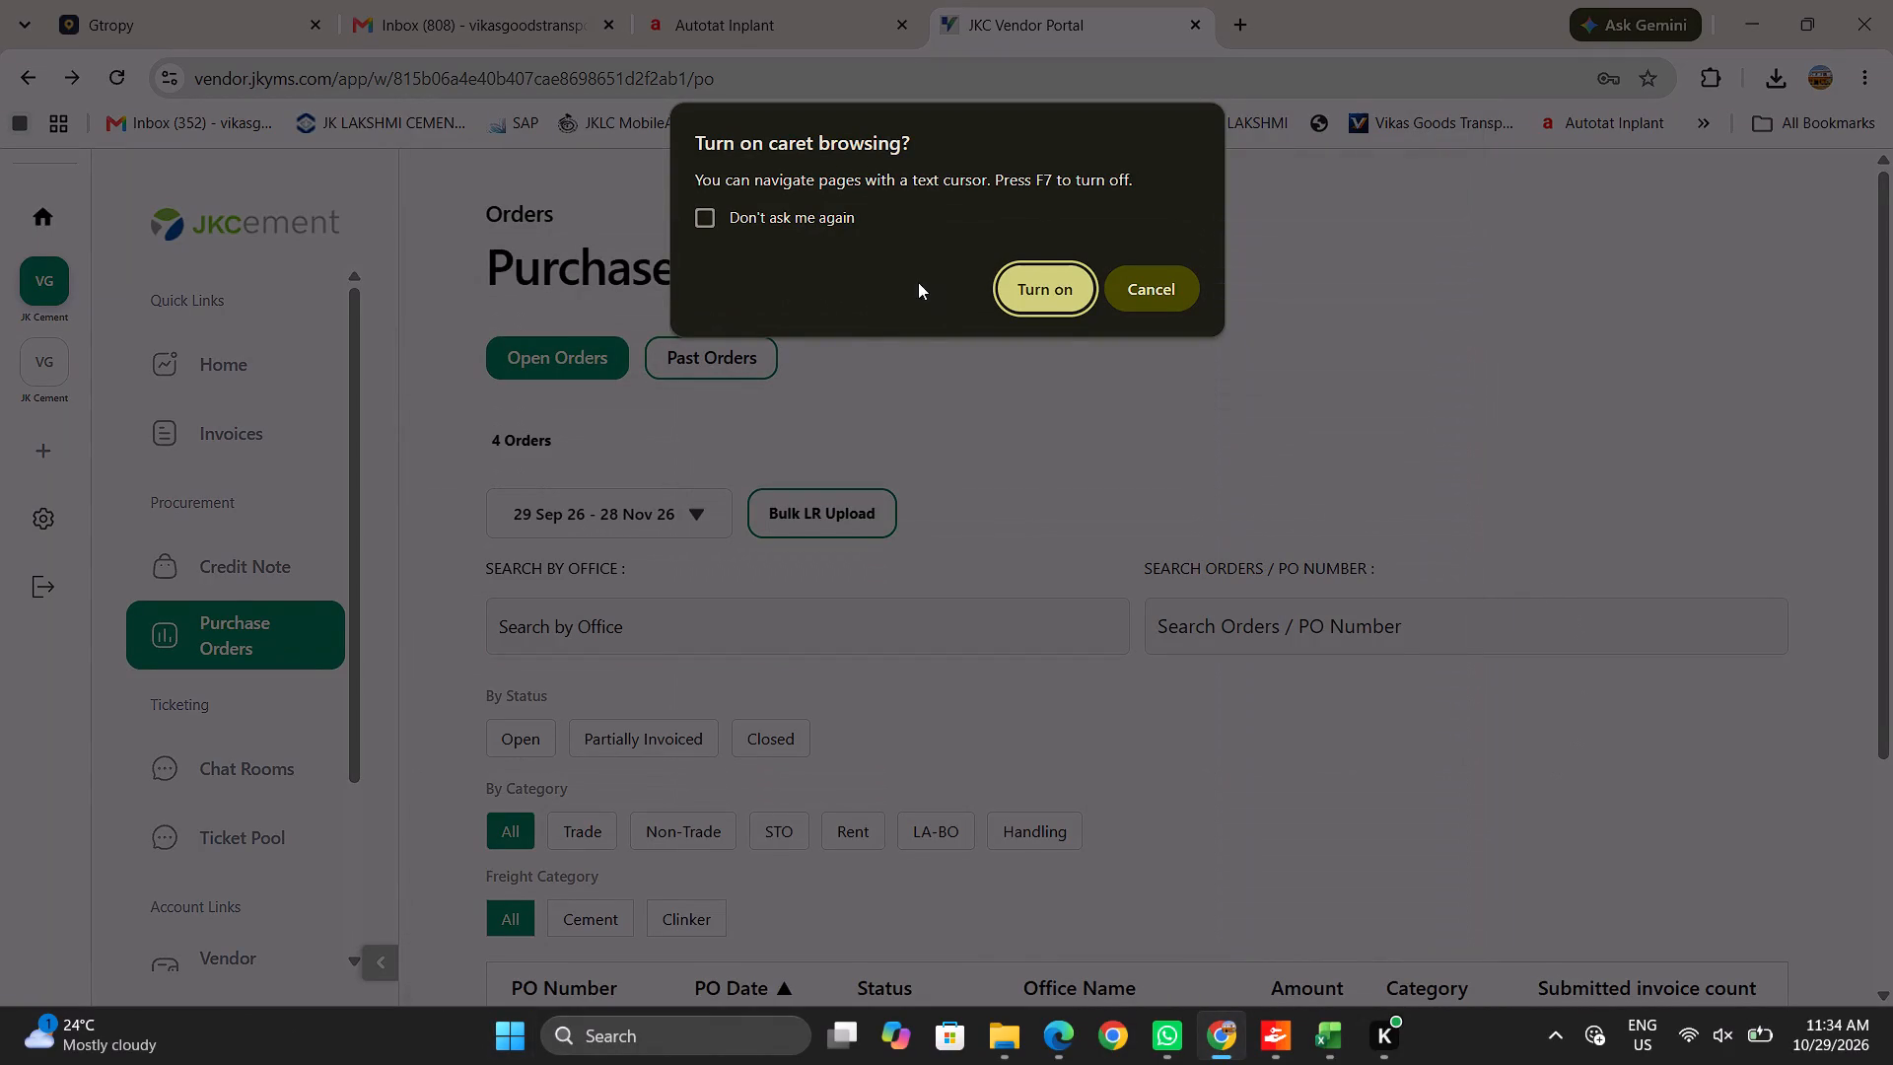
click(1130, 293)
scroll(1082, 790, down, 2)
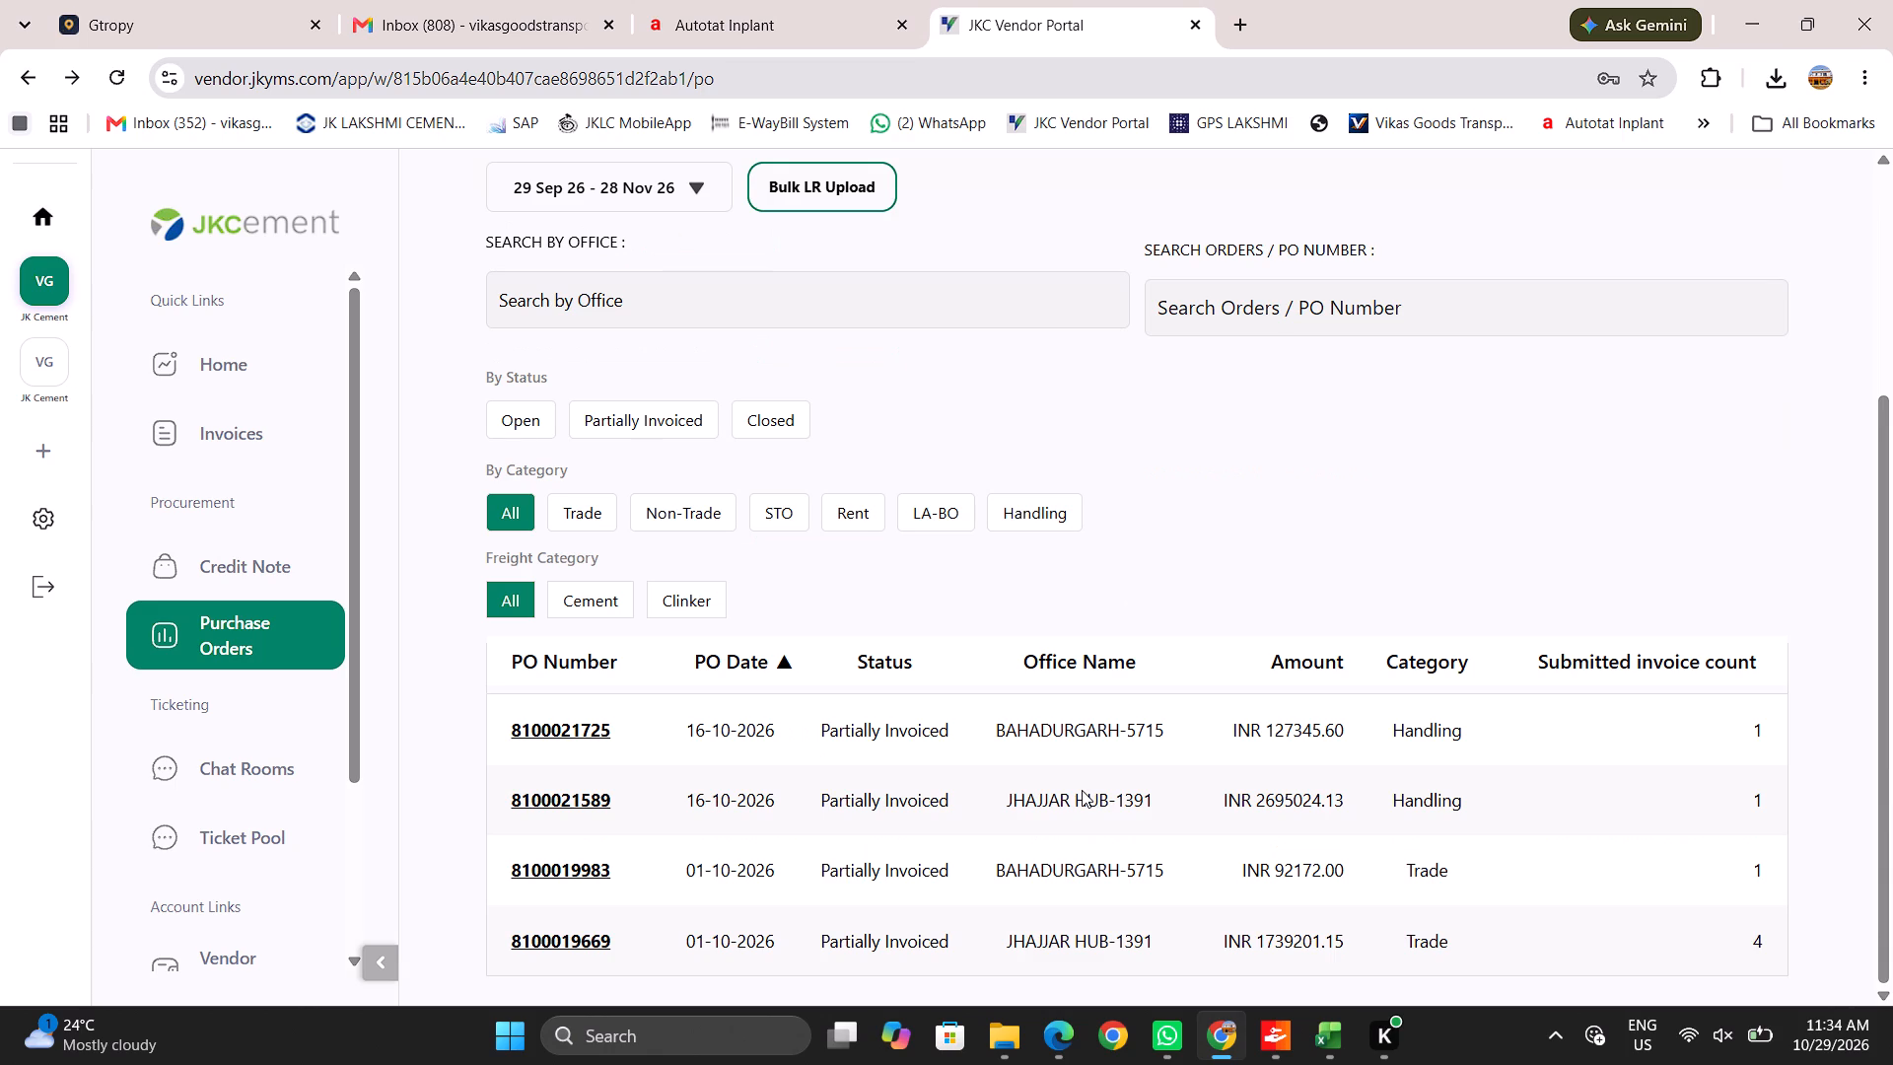
scroll(1082, 790, down, 1)
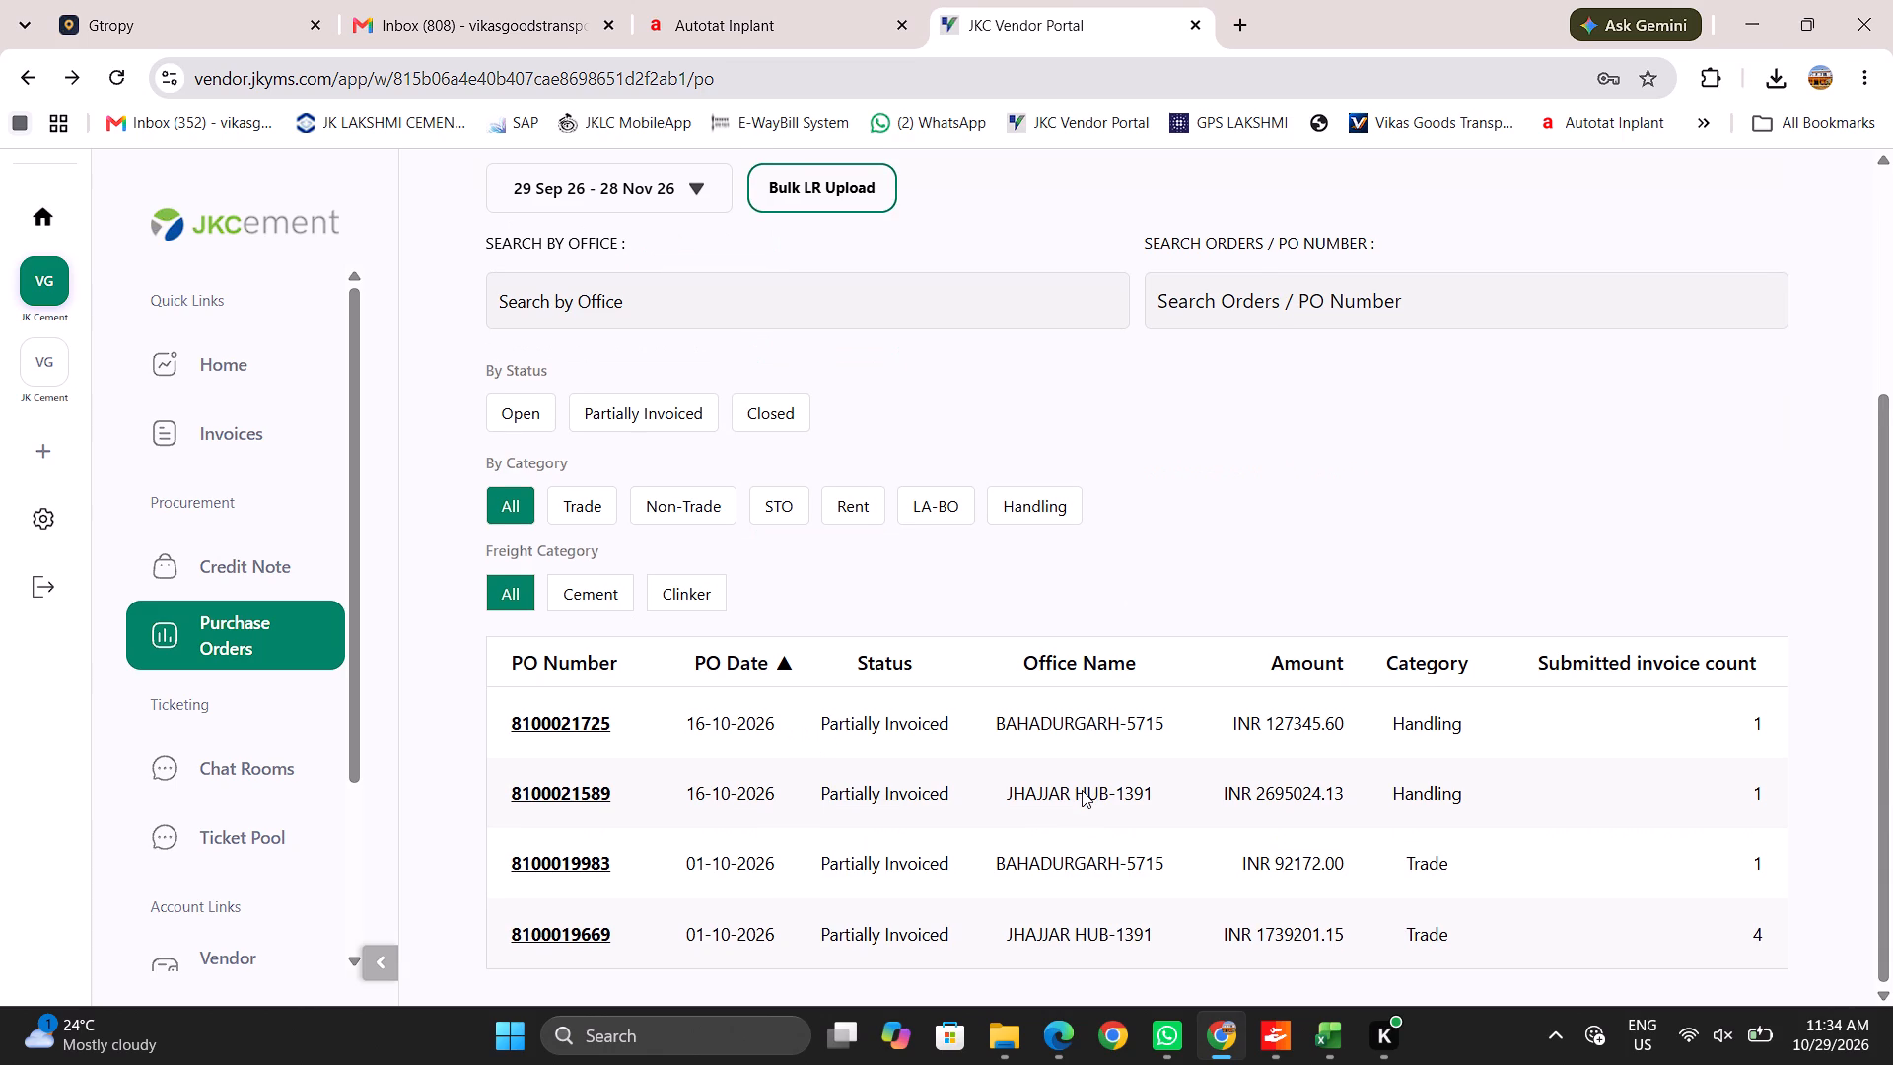
scroll(1082, 790, down, 3)
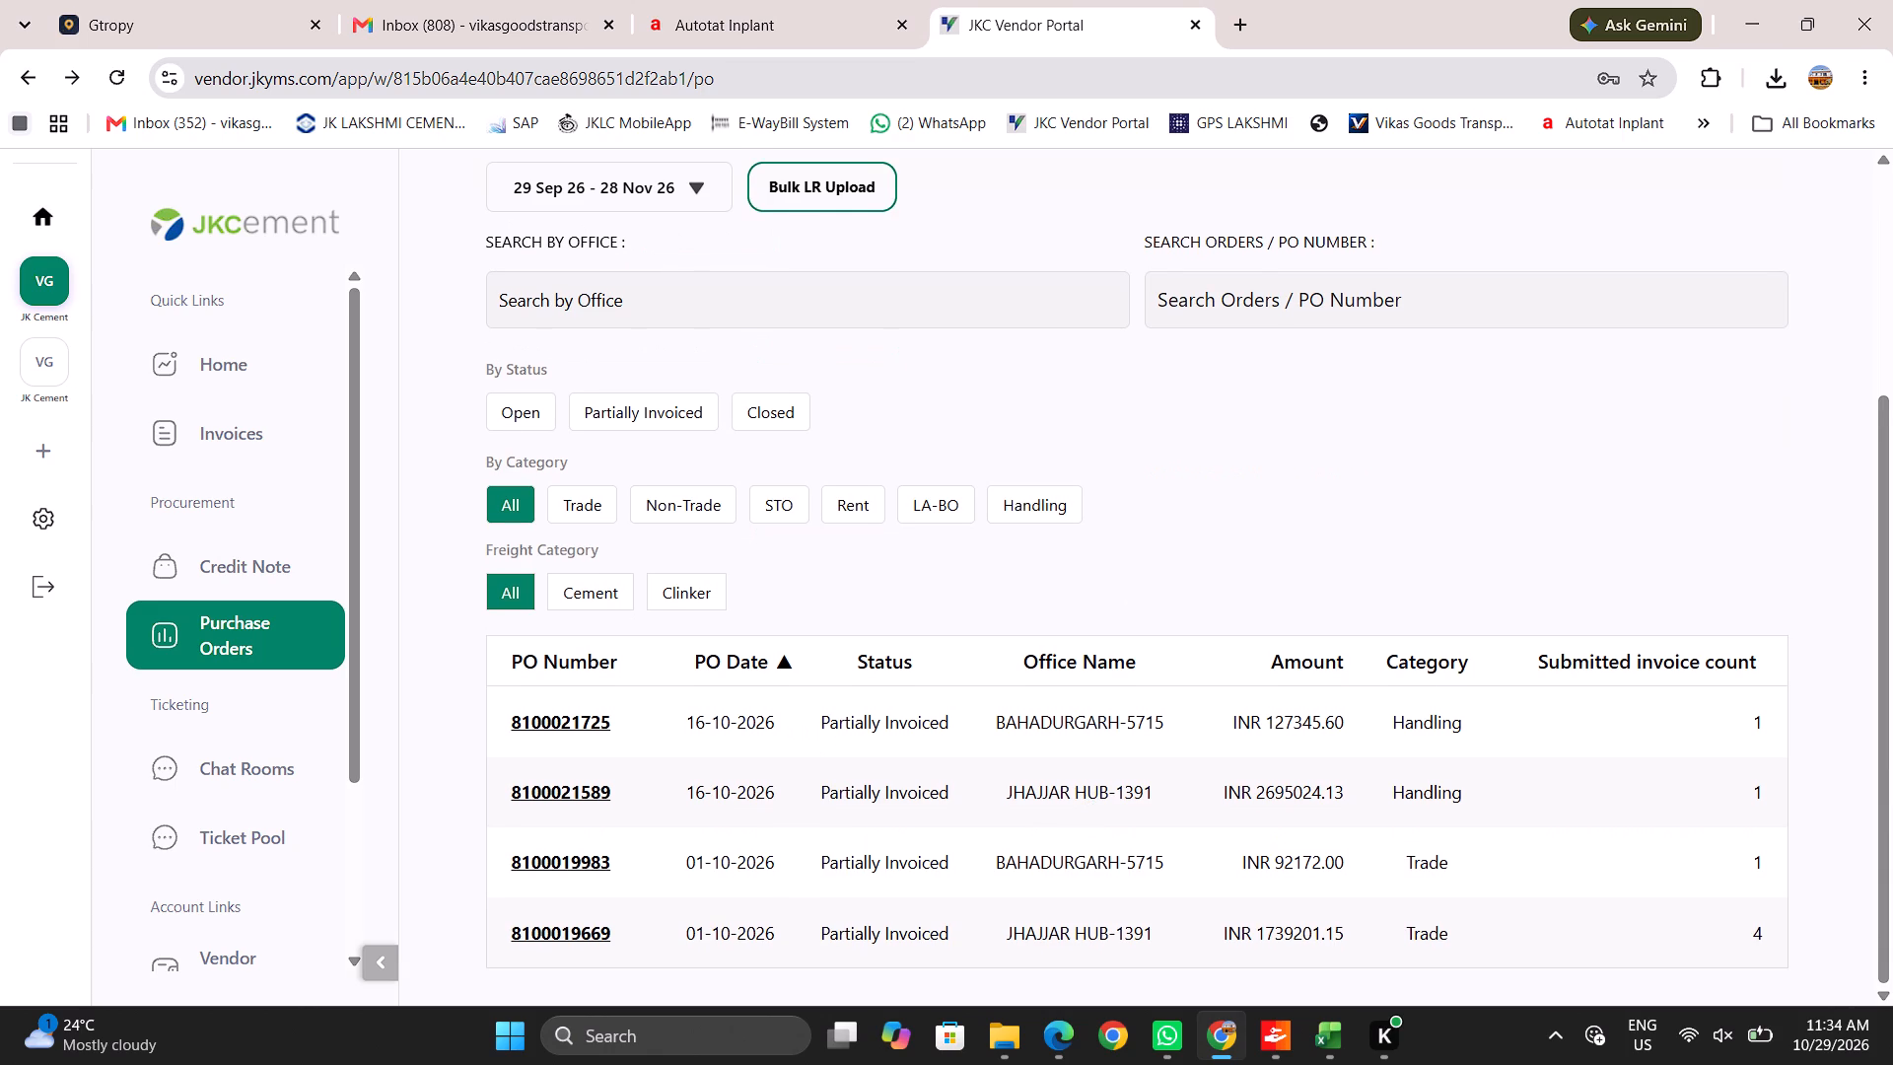
scroll(1082, 790, down, 3)
Switch to the Rewari vendor account of Vikas Goods Transport Co and show its purchase orders.
click(47, 383)
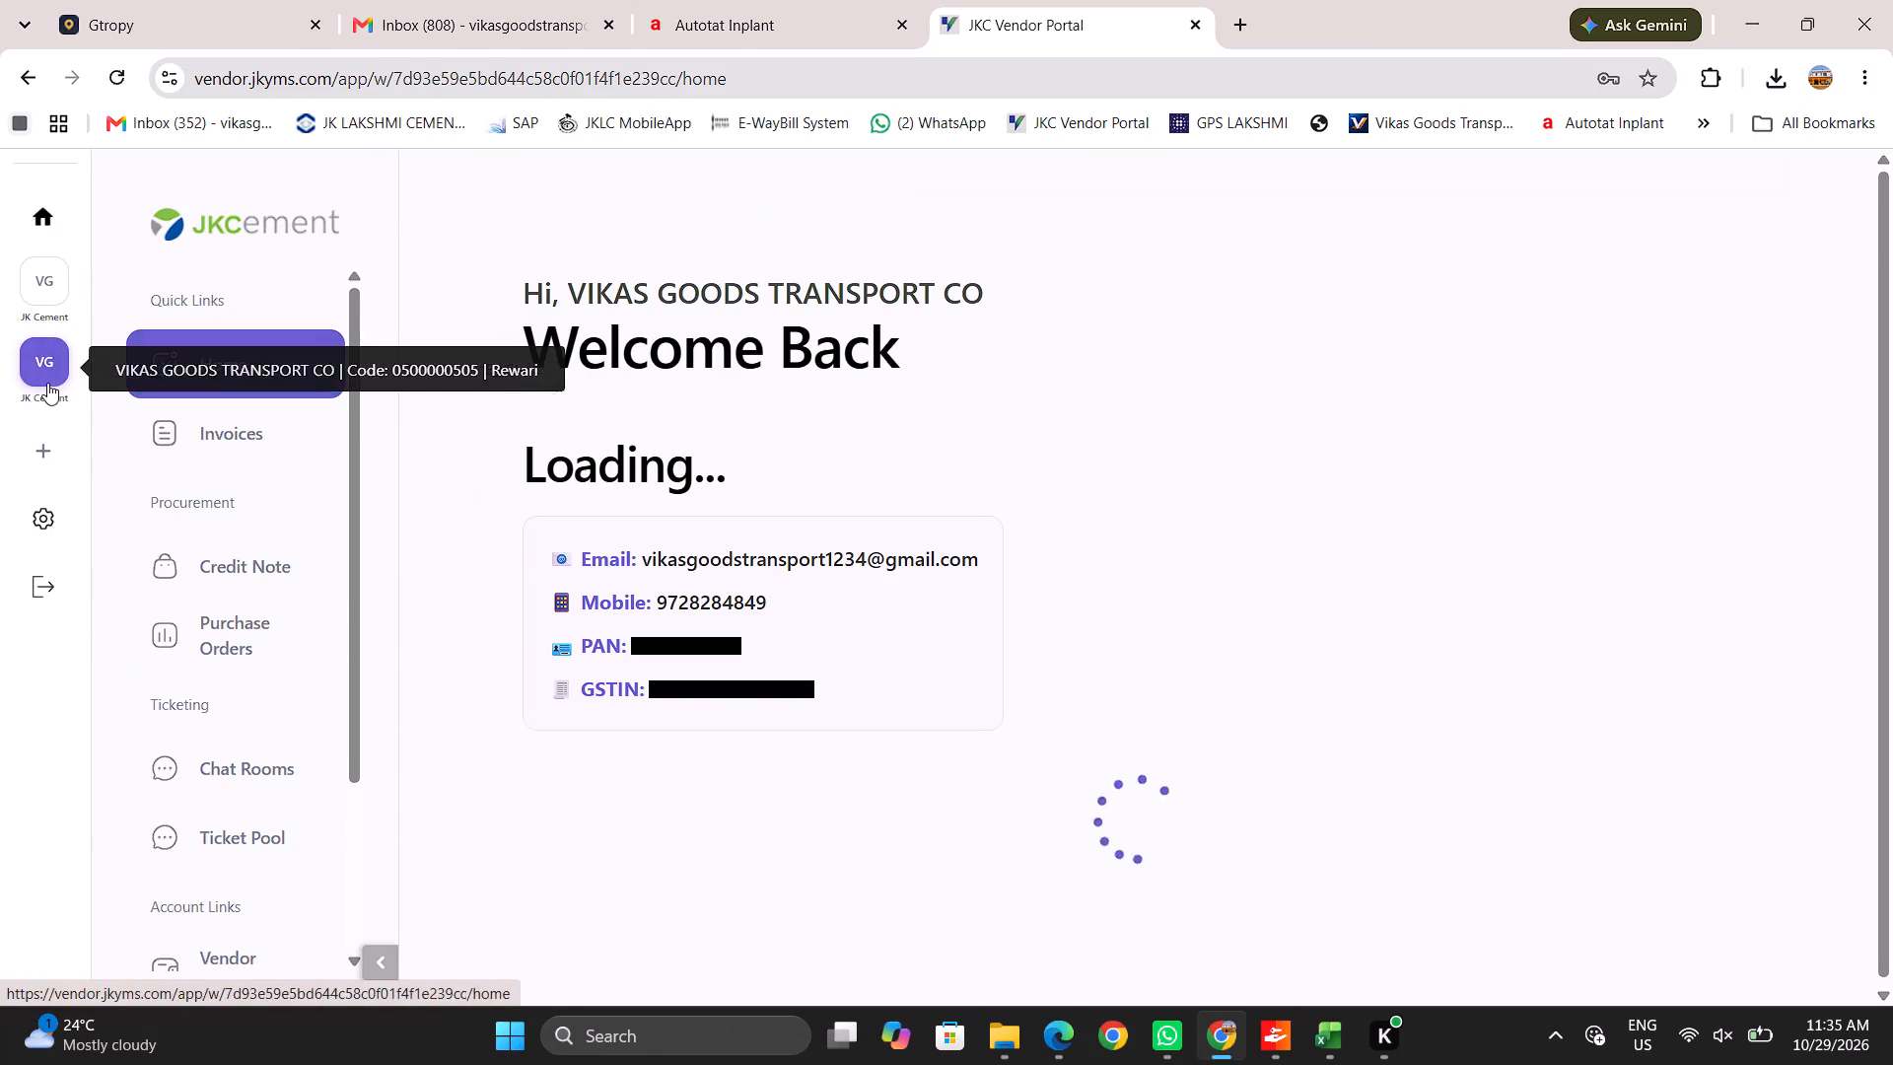
scroll(769, 907, down, 5)
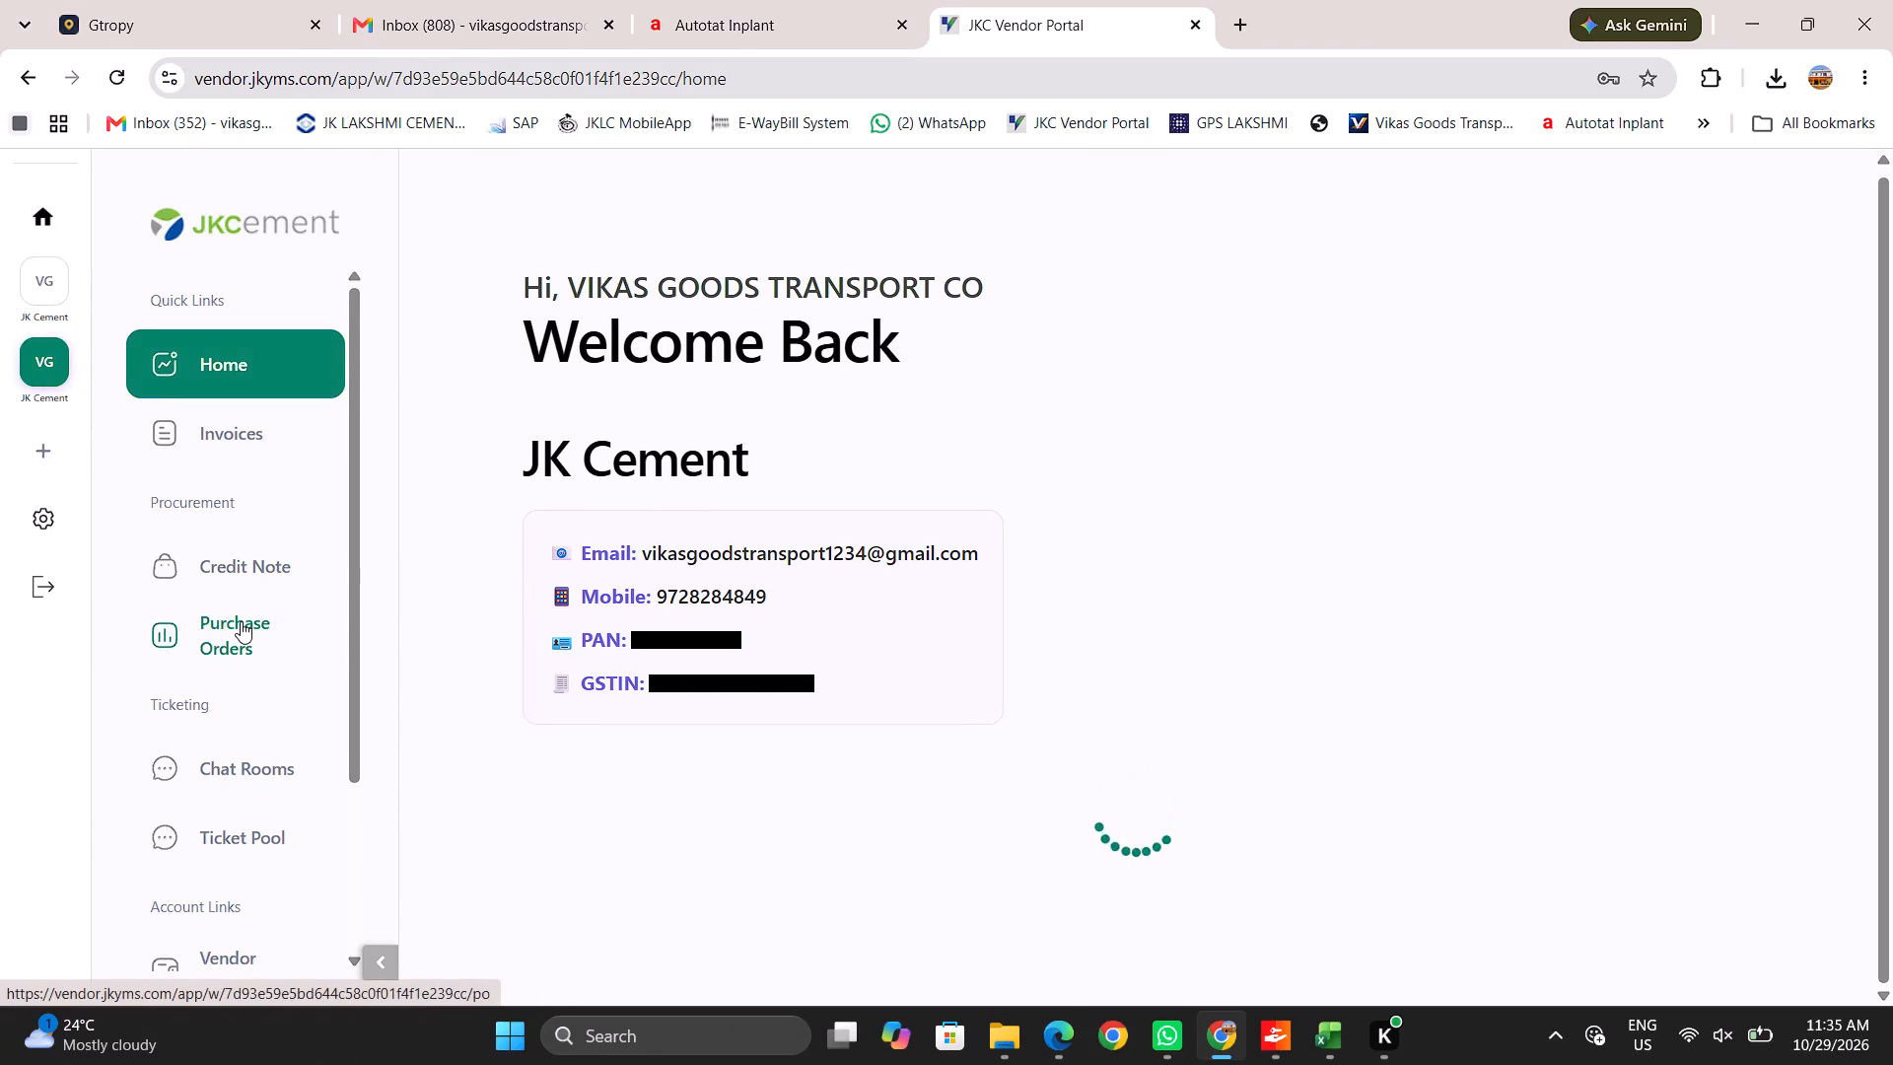
click(241, 621)
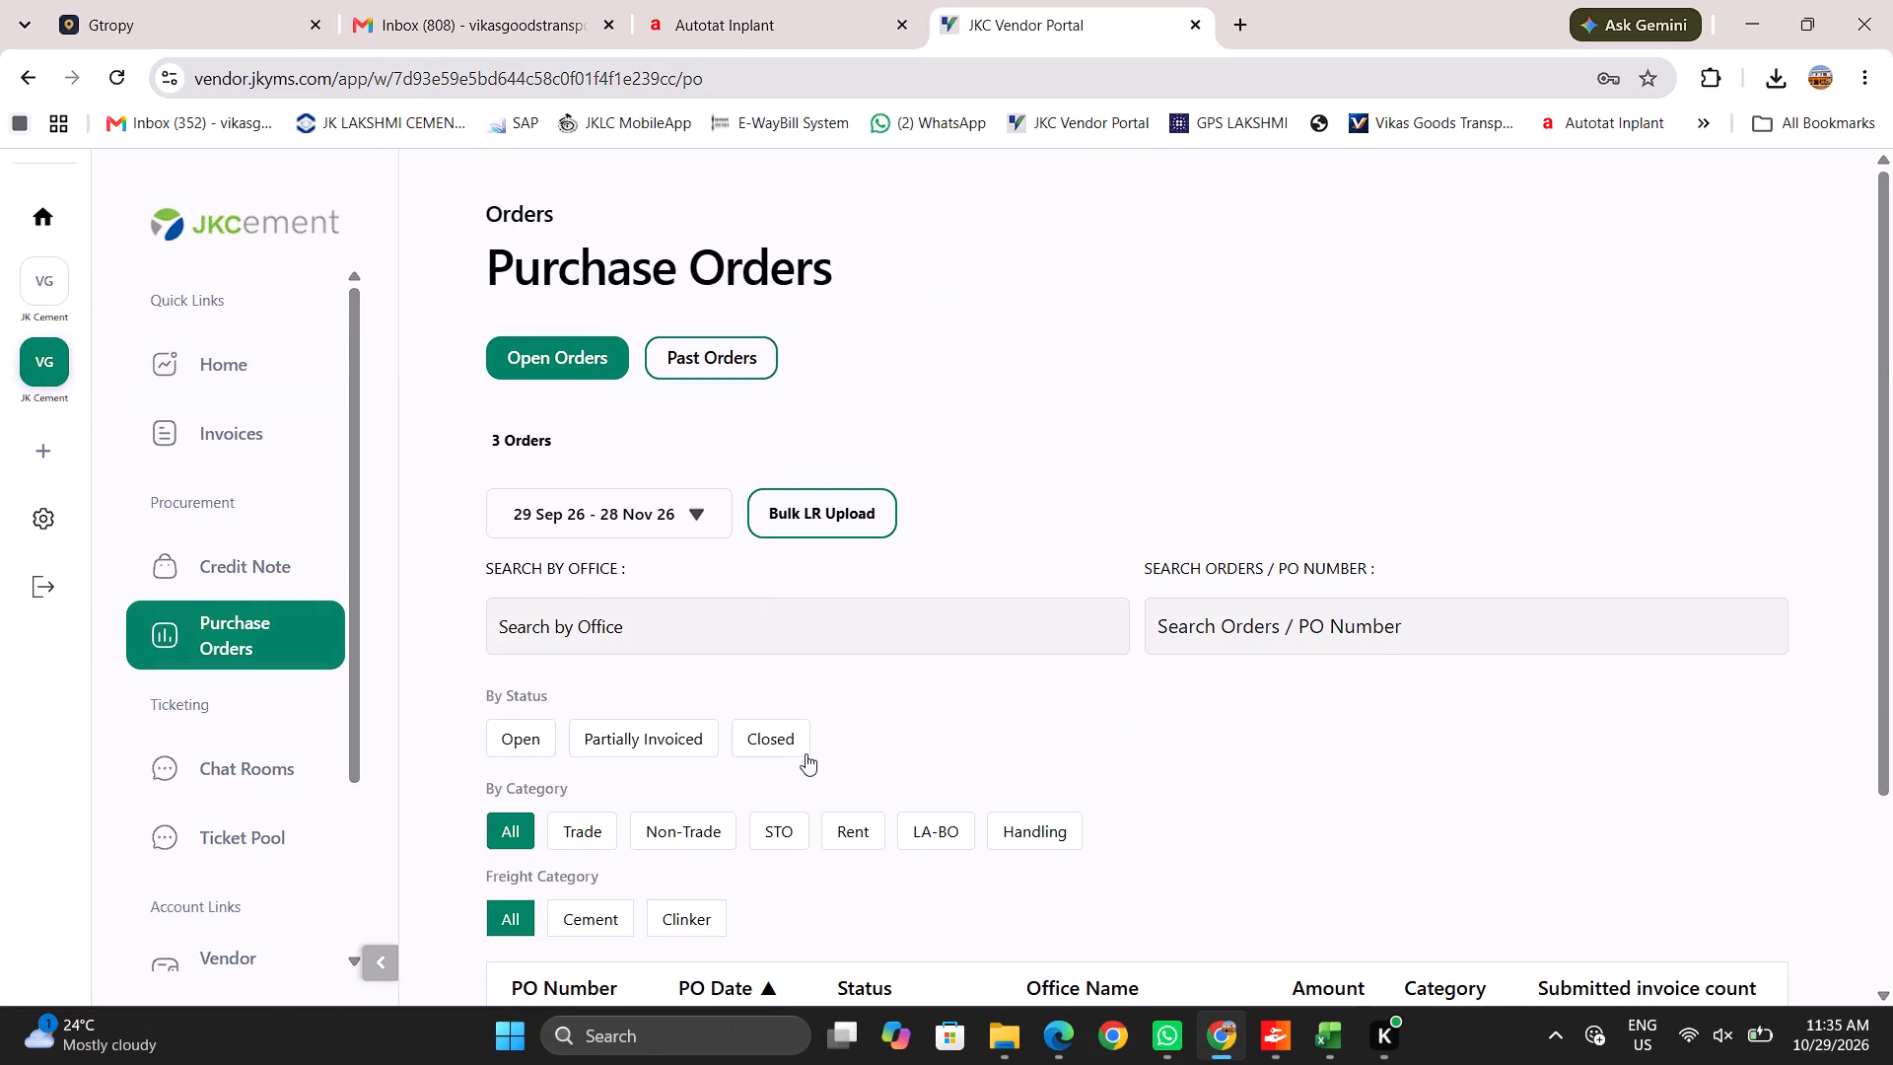
scroll(806, 753, down, 2)
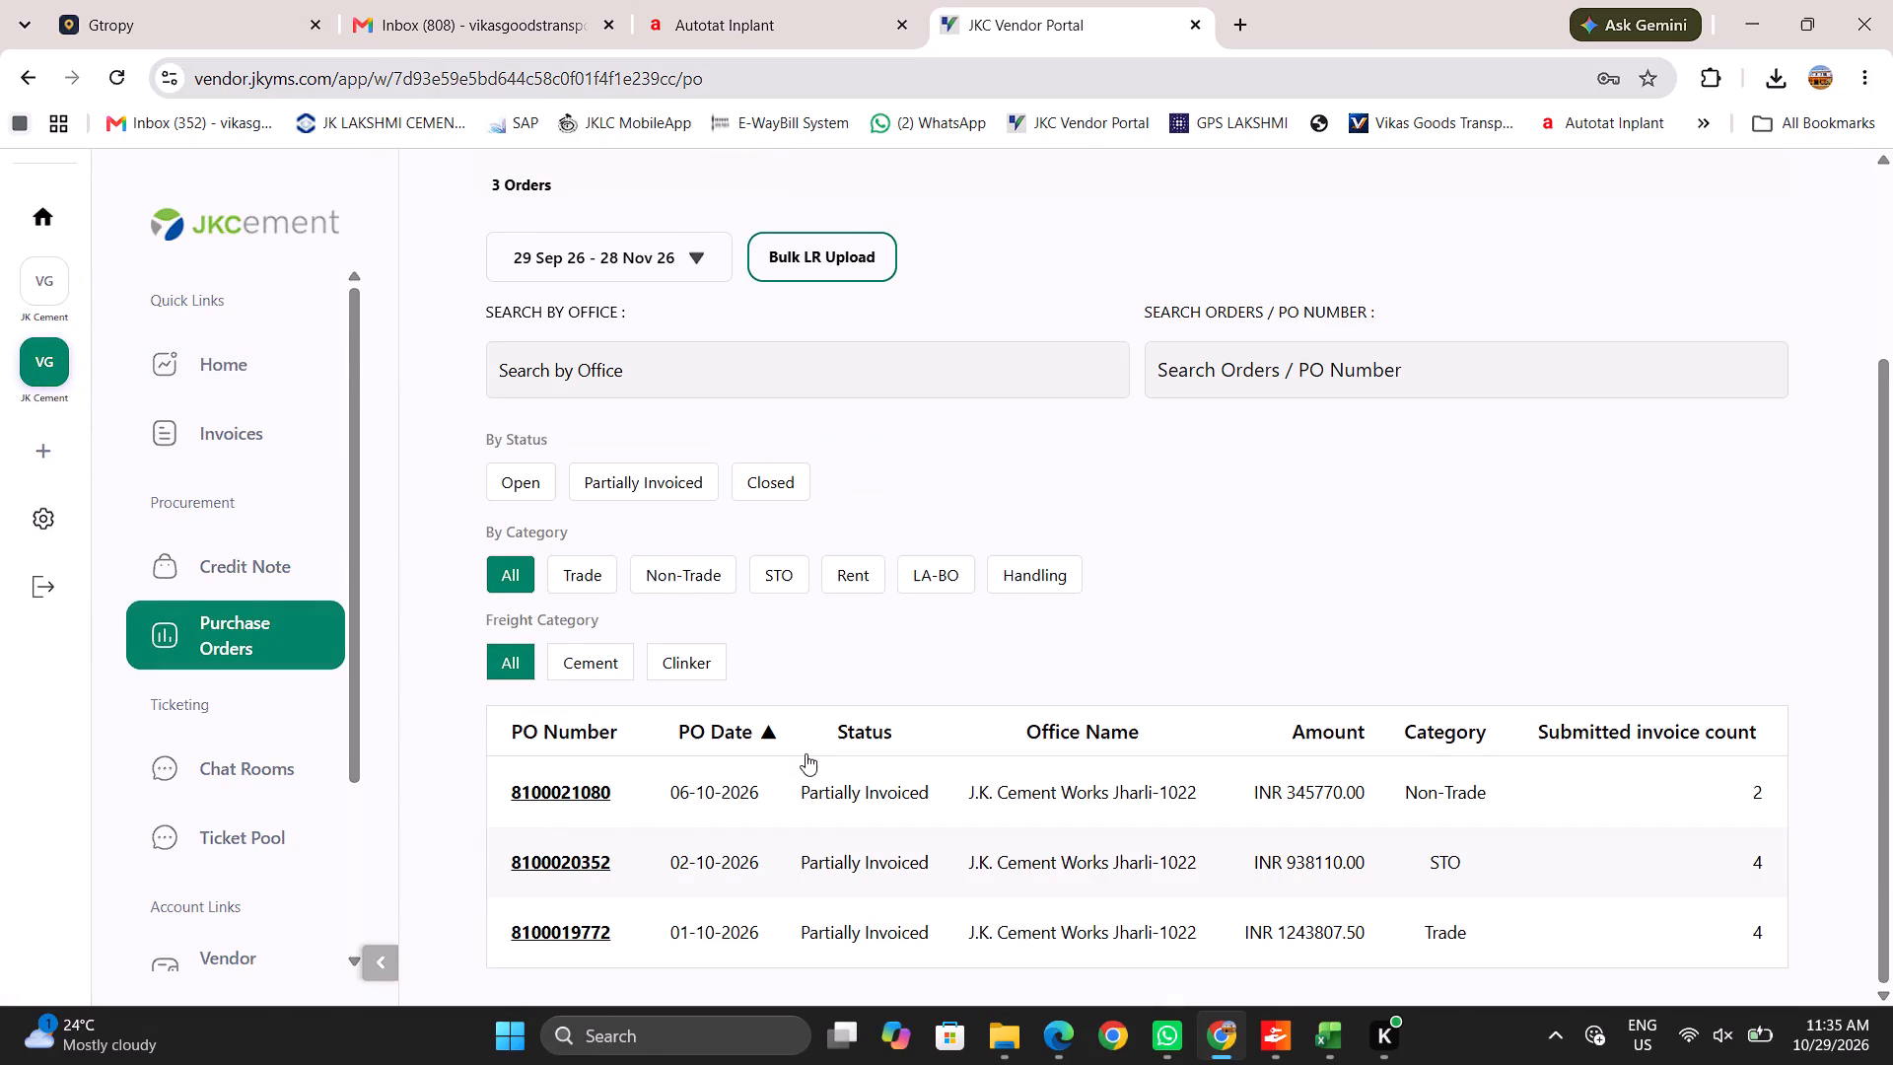
scroll(806, 753, down, 1)
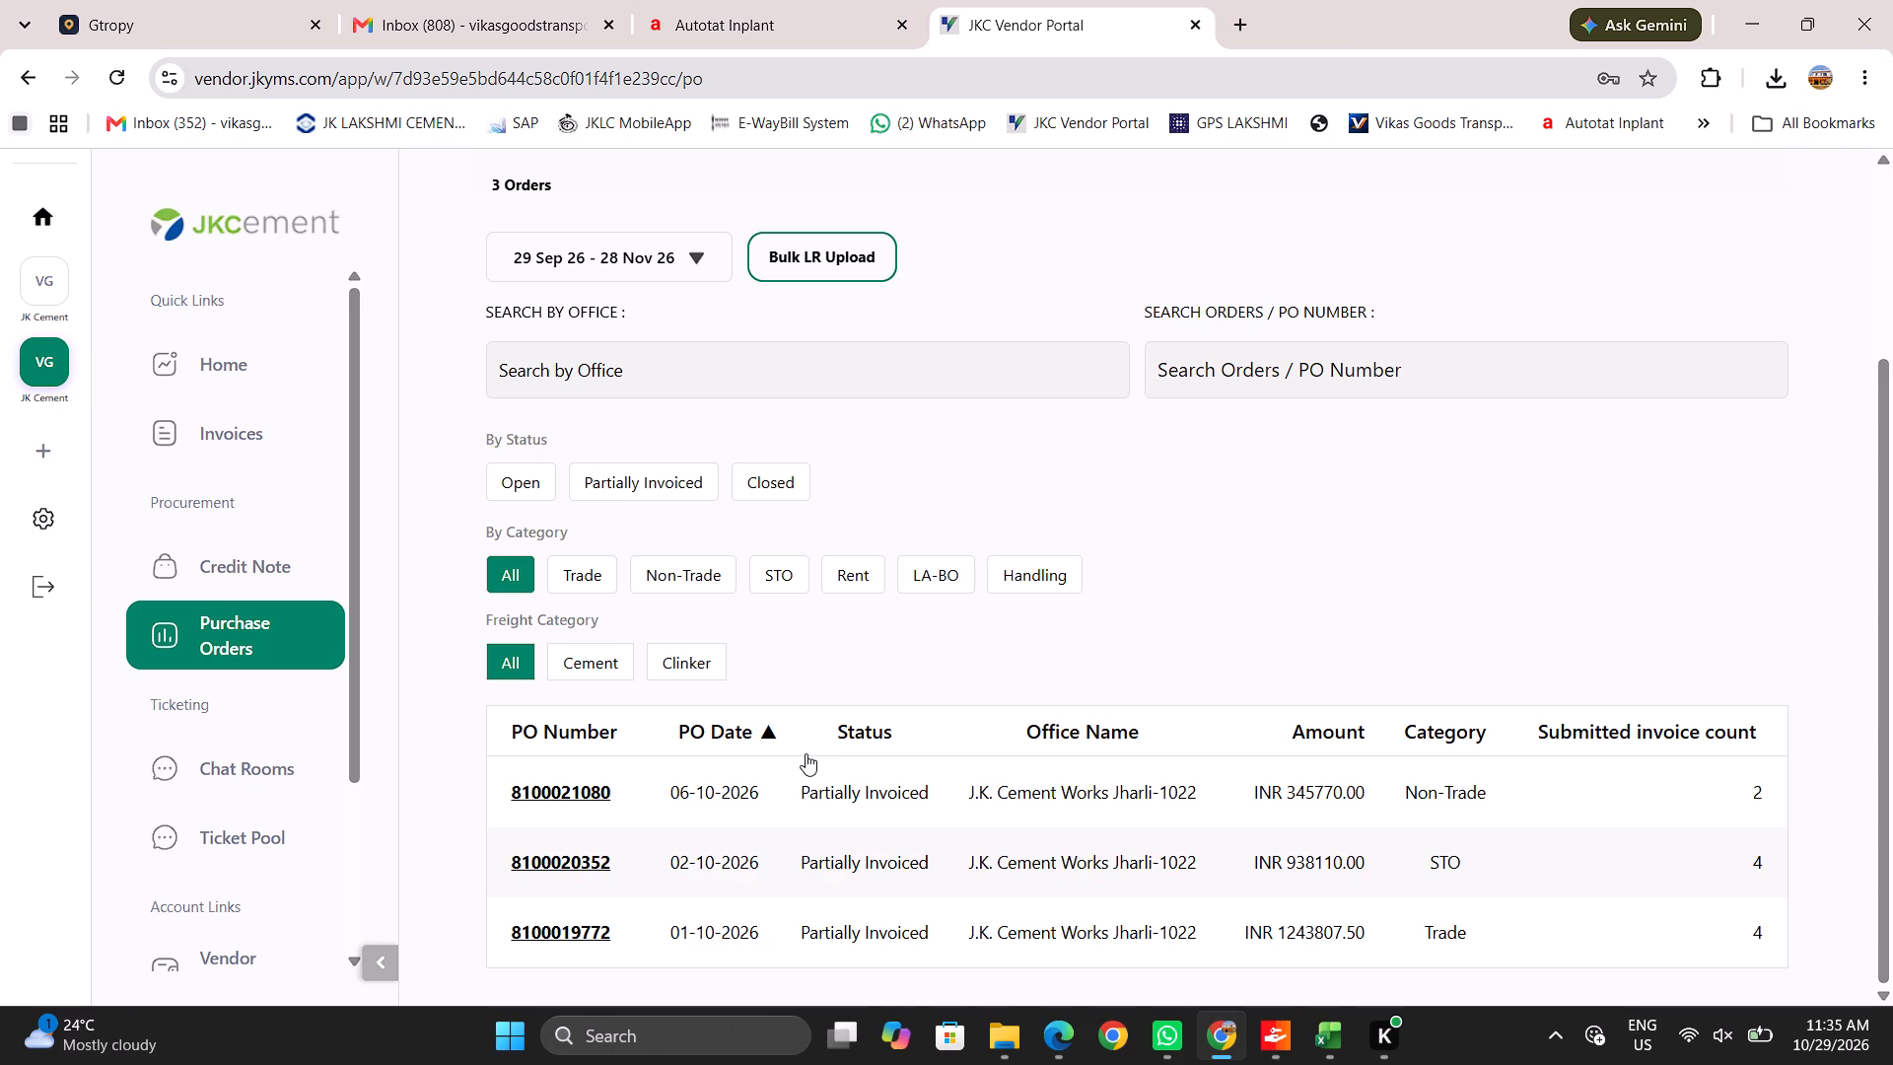
scroll(806, 753, down, 4)
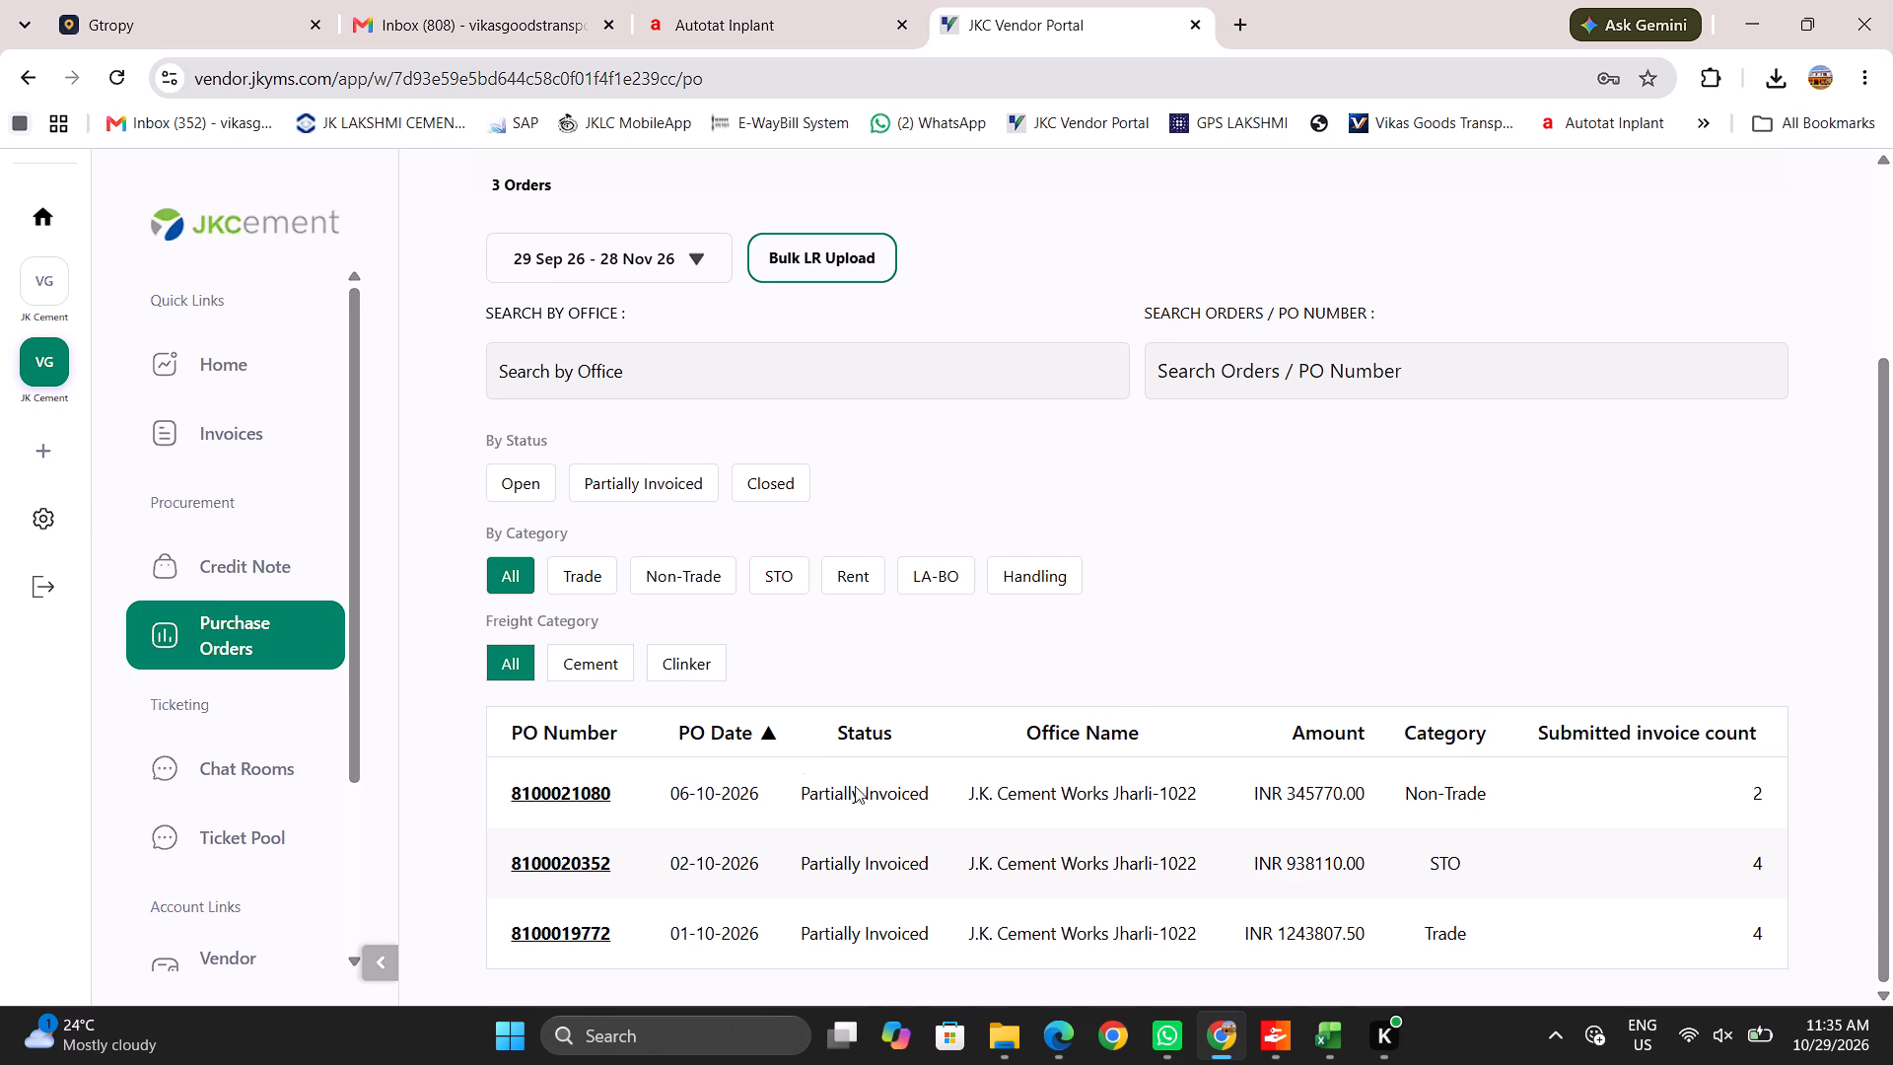
scroll(903, 816, down, 3)
click(535, 928)
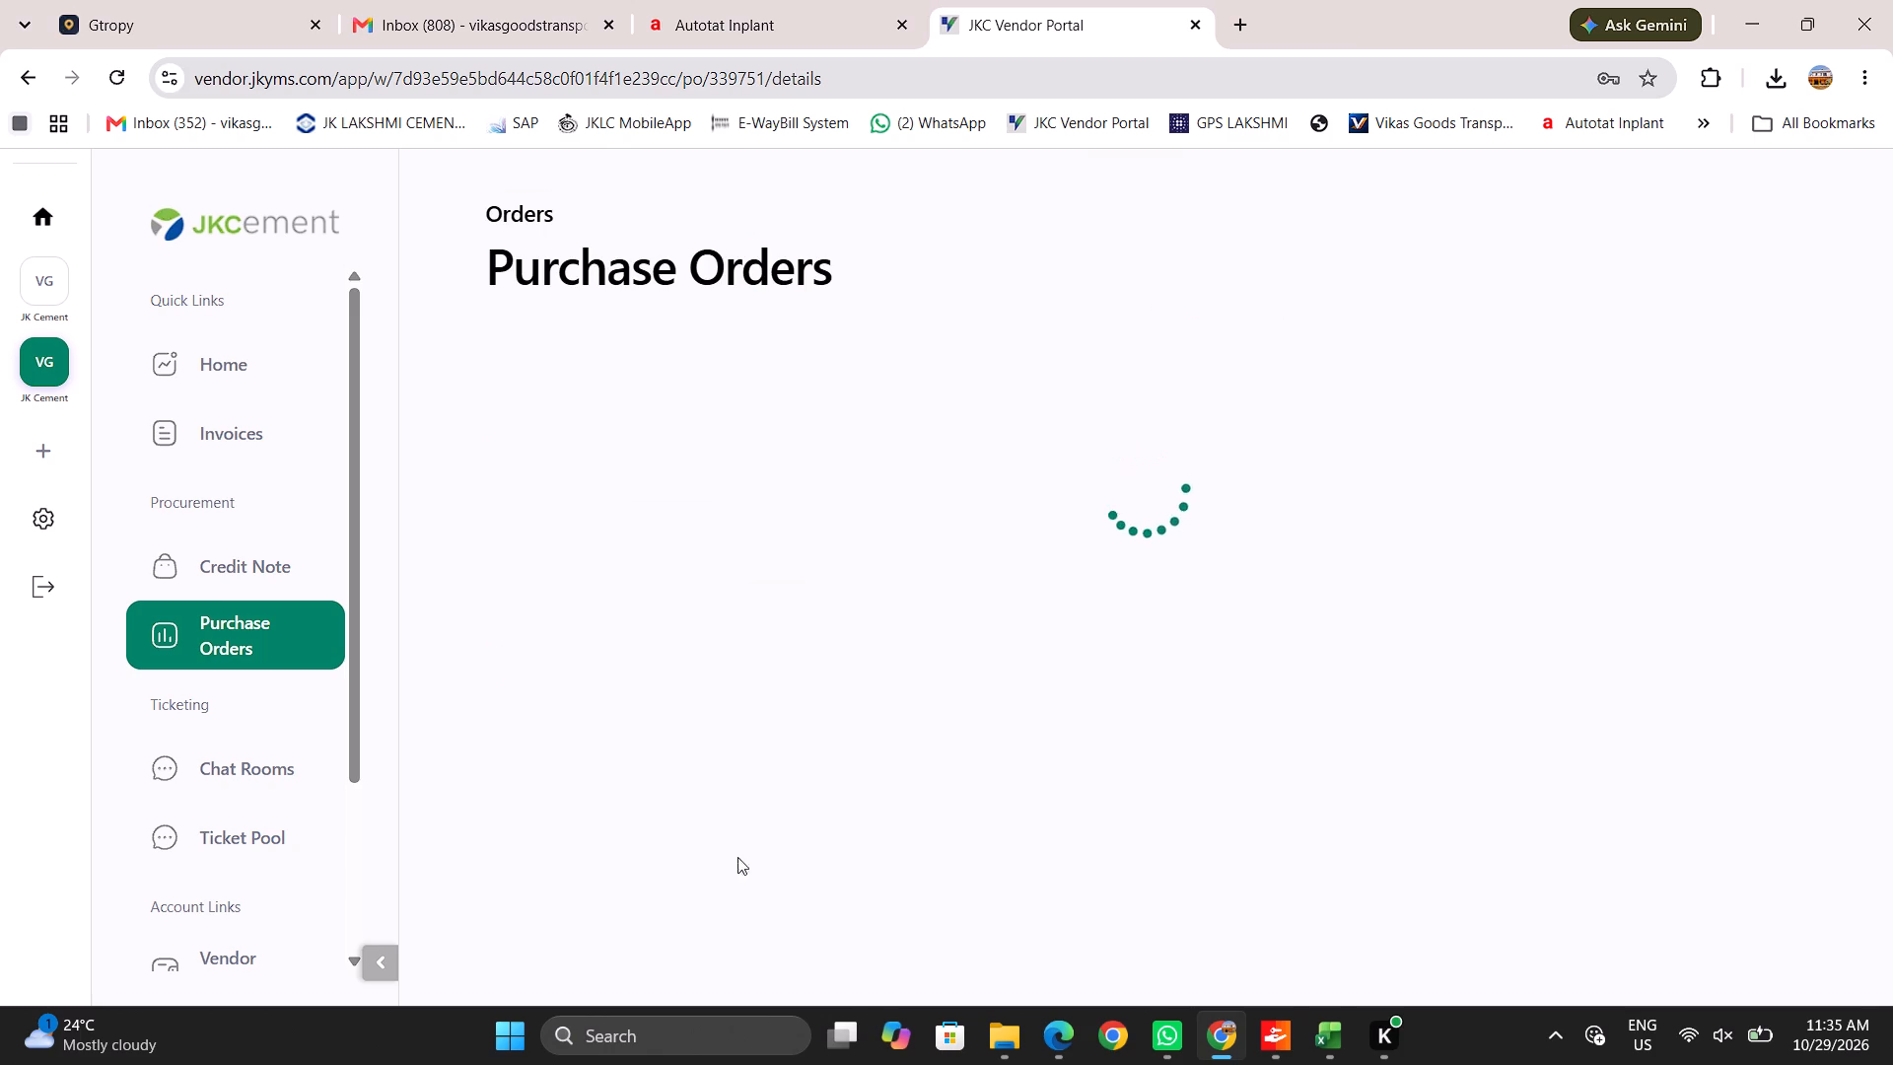